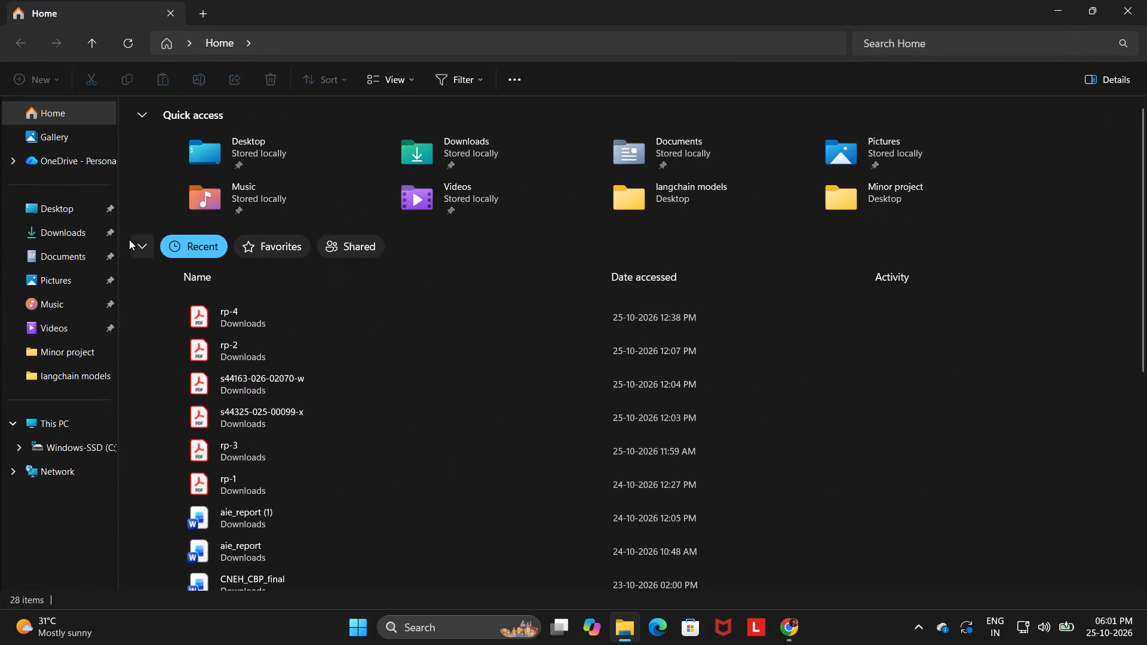
left_click(93, 233)
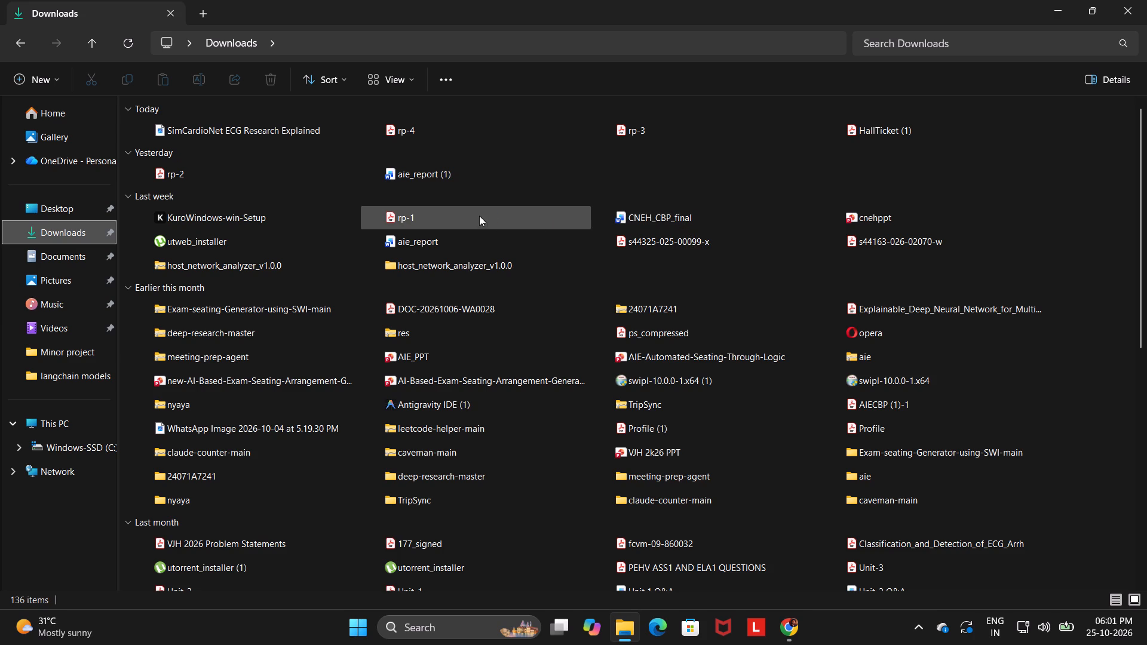
double_click(649, 214)
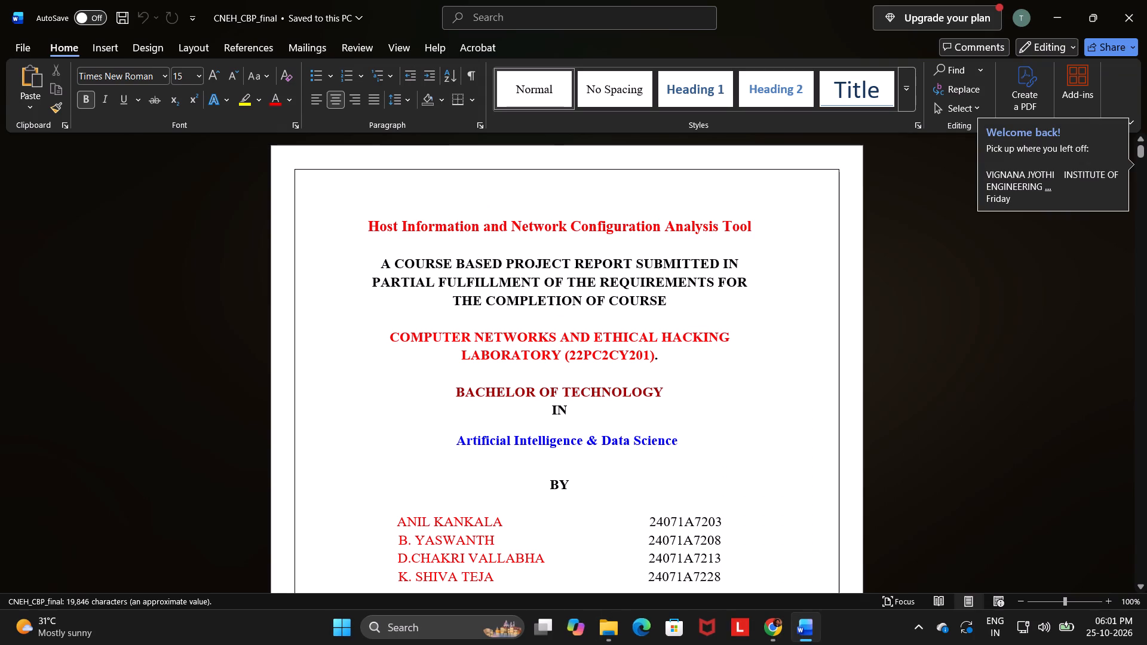
Look through the report's front pages, from the title page and certificate to the acknowledgement and table of contents.
scroll(613, 414, "down", 1)
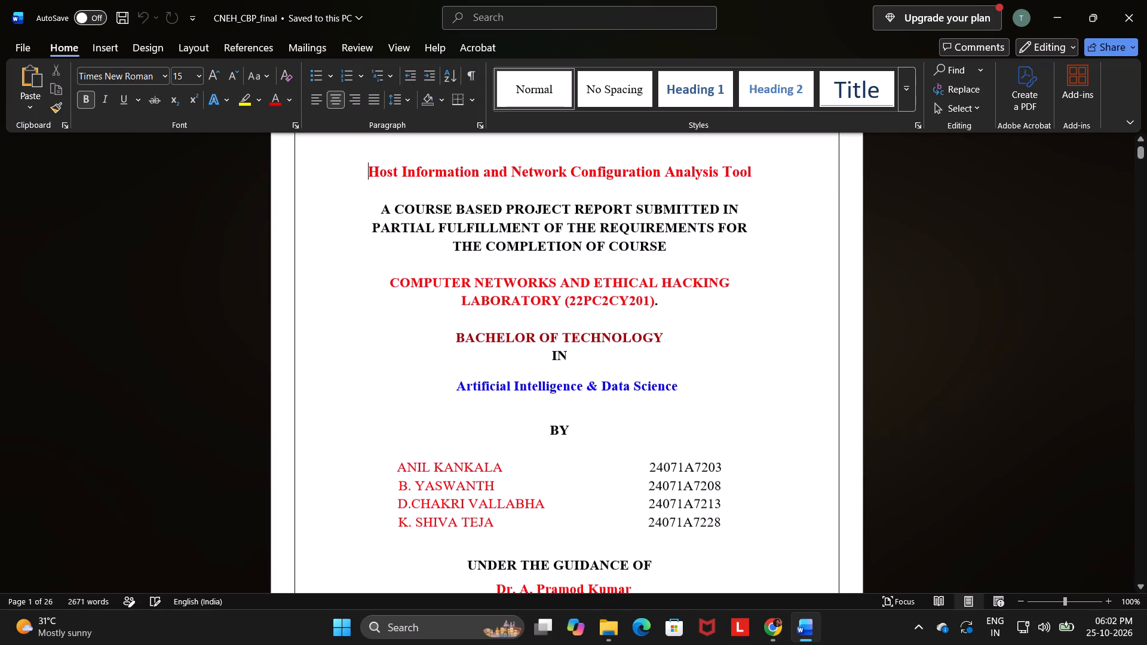
scroll(613, 414, "down", 2)
scroll(613, 414, "right", 2)
scroll(613, 414, "down", 1)
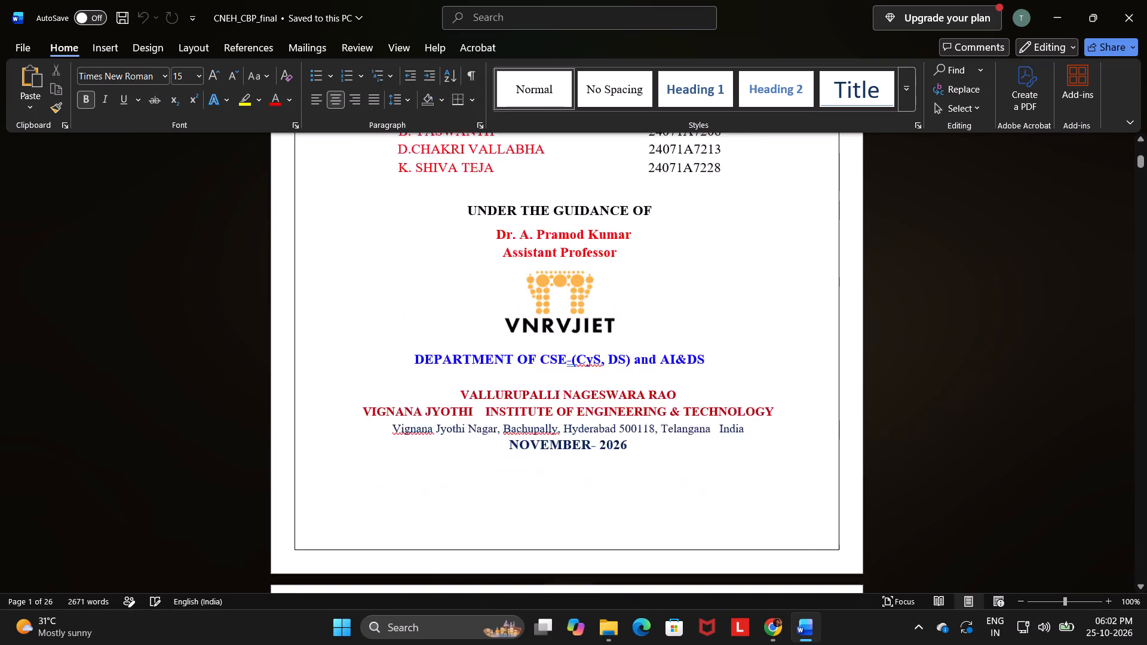
scroll(613, 414, "down", 6)
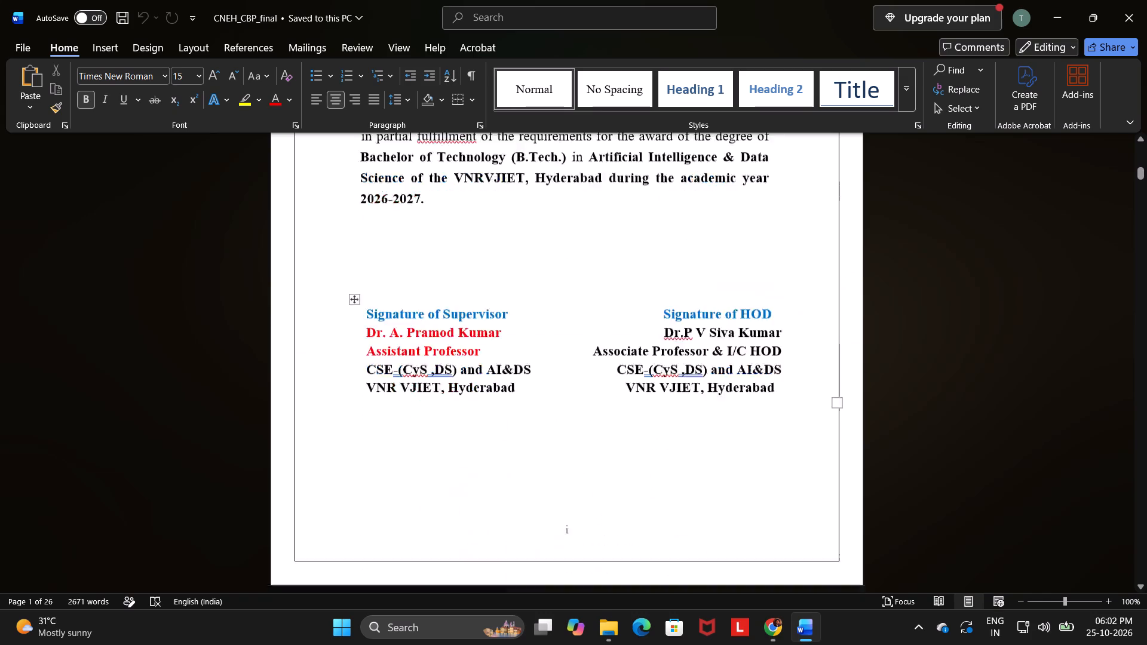
scroll(613, 414, "down", 1)
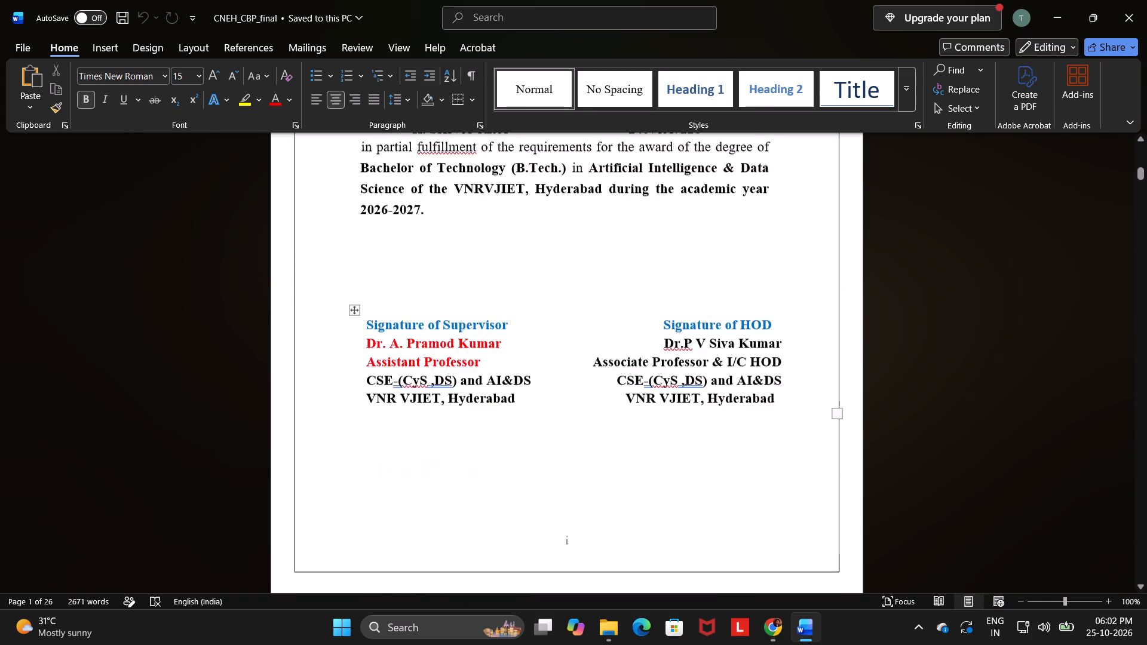
scroll(613, 414, "down", 7)
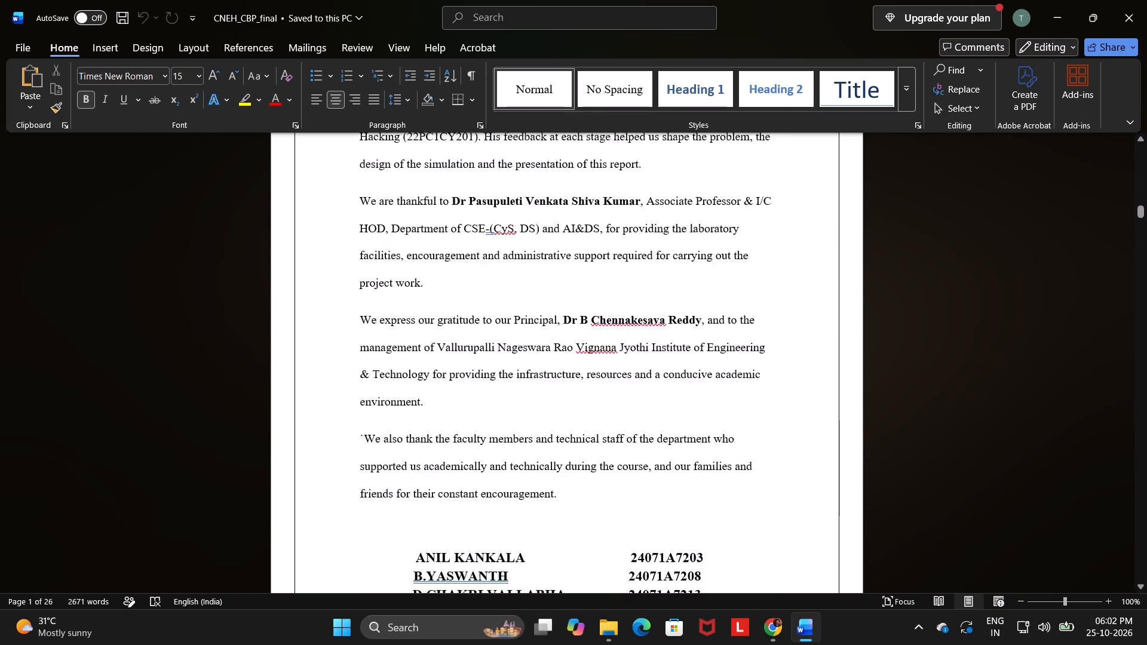
scroll(613, 414, "down", 2)
scroll(613, 414, "up", 2)
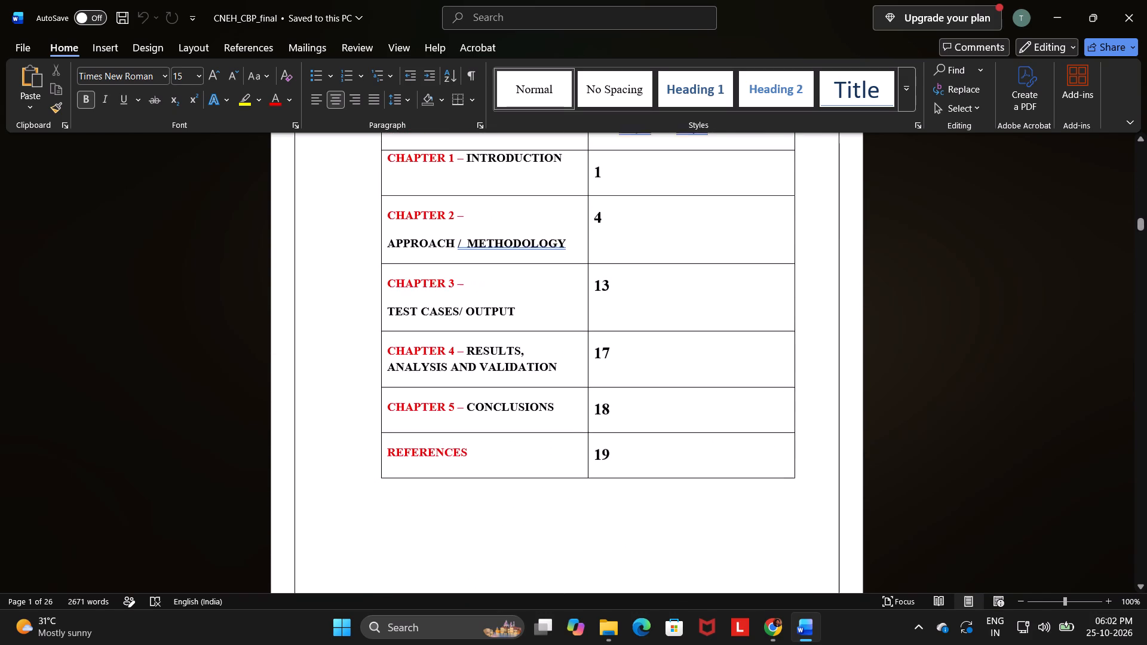
scroll(613, 414, "up", 5)
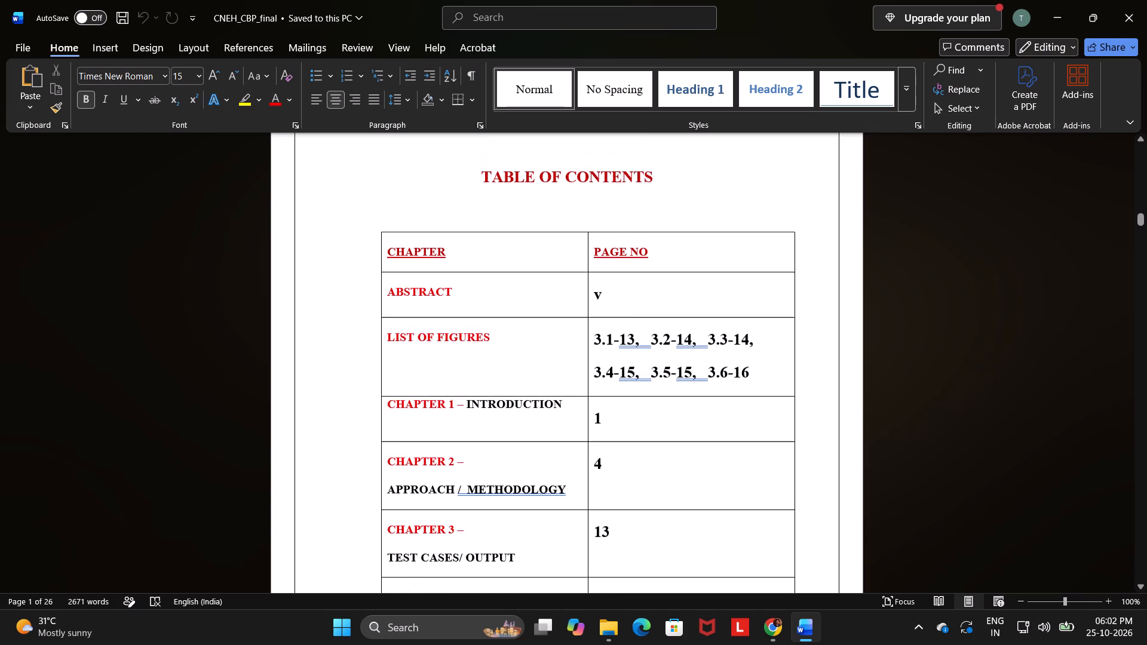
Skim the report's chapters through to the references and last page, and return to the title page.
scroll(613, 414, "down", 10)
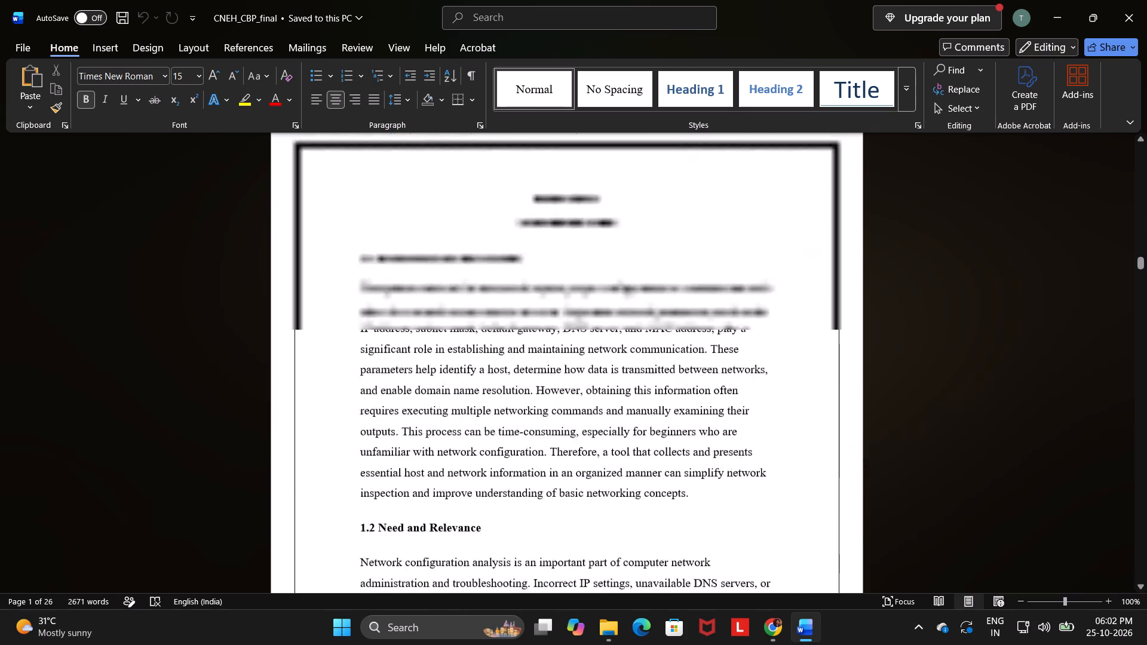
scroll(613, 414, "down", 19)
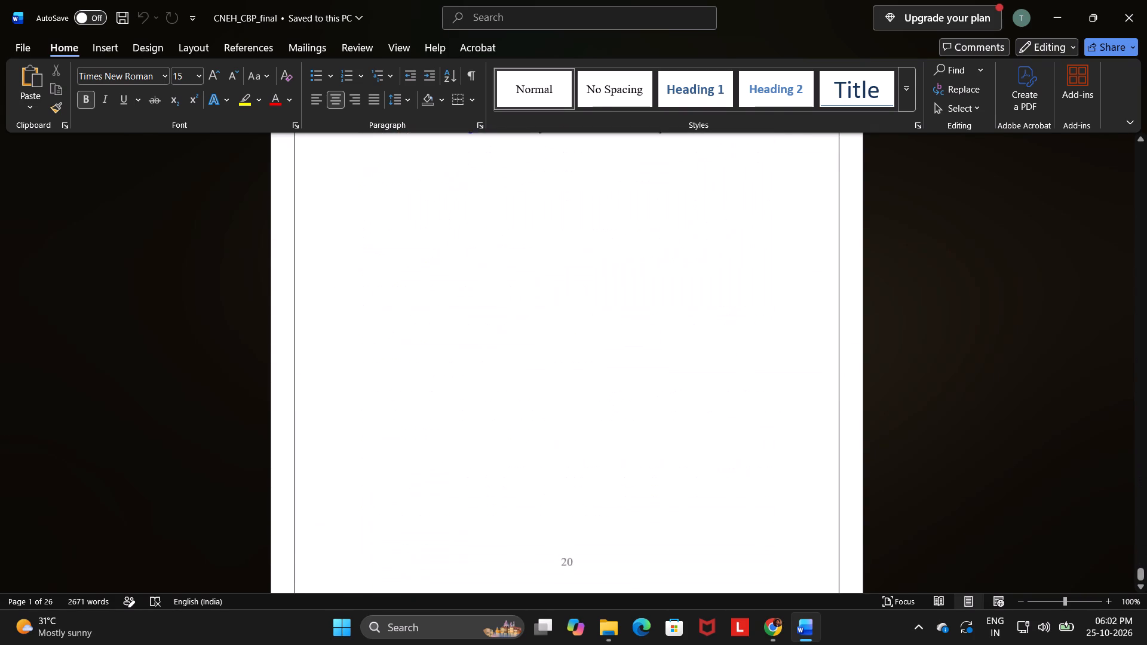
scroll(613, 414, "up", 9)
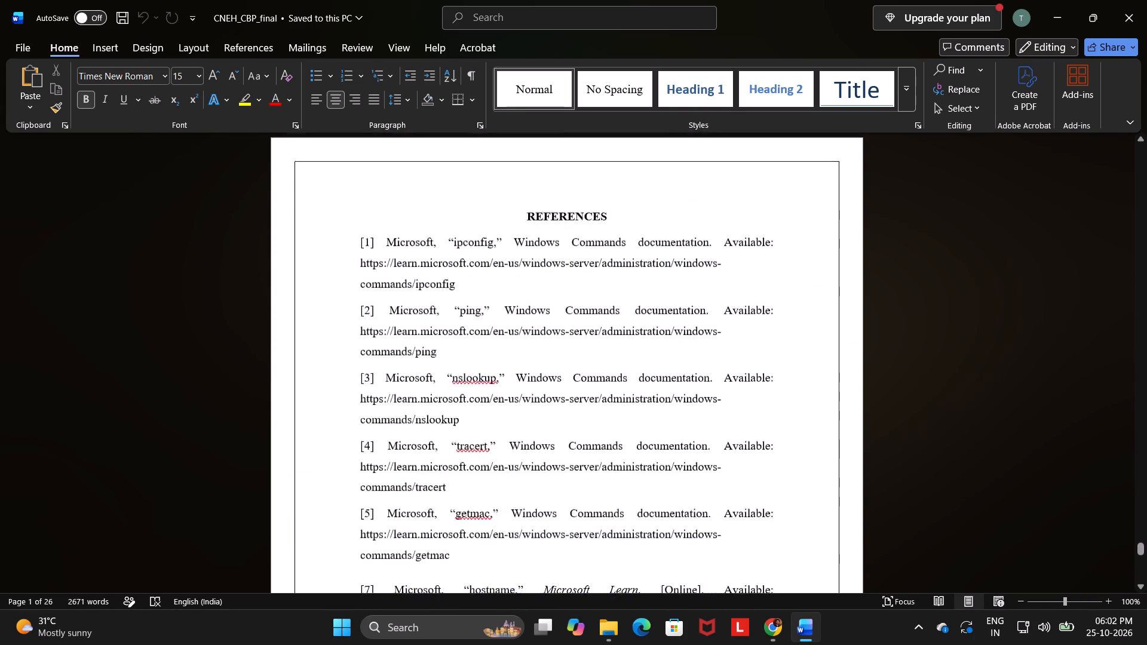
scroll(613, 414, "up", 13)
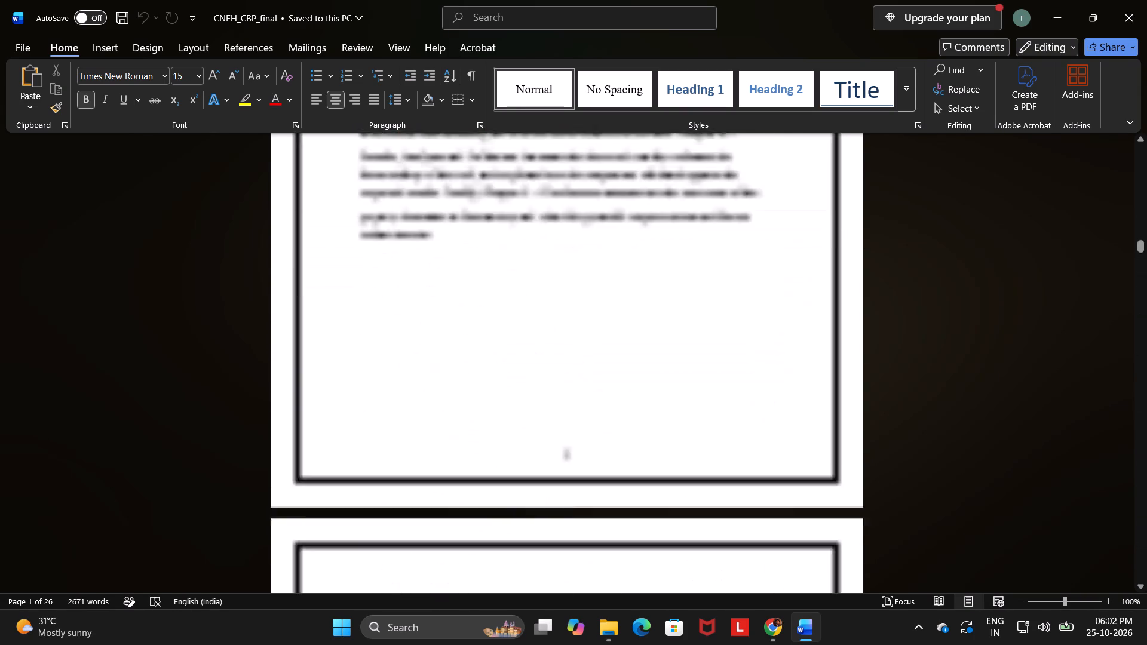
scroll(613, 414, "up", 20)
scroll(613, 414, "up", 20)
scroll(613, 414, "up", 20)
scroll(613, 414, "up", 6)
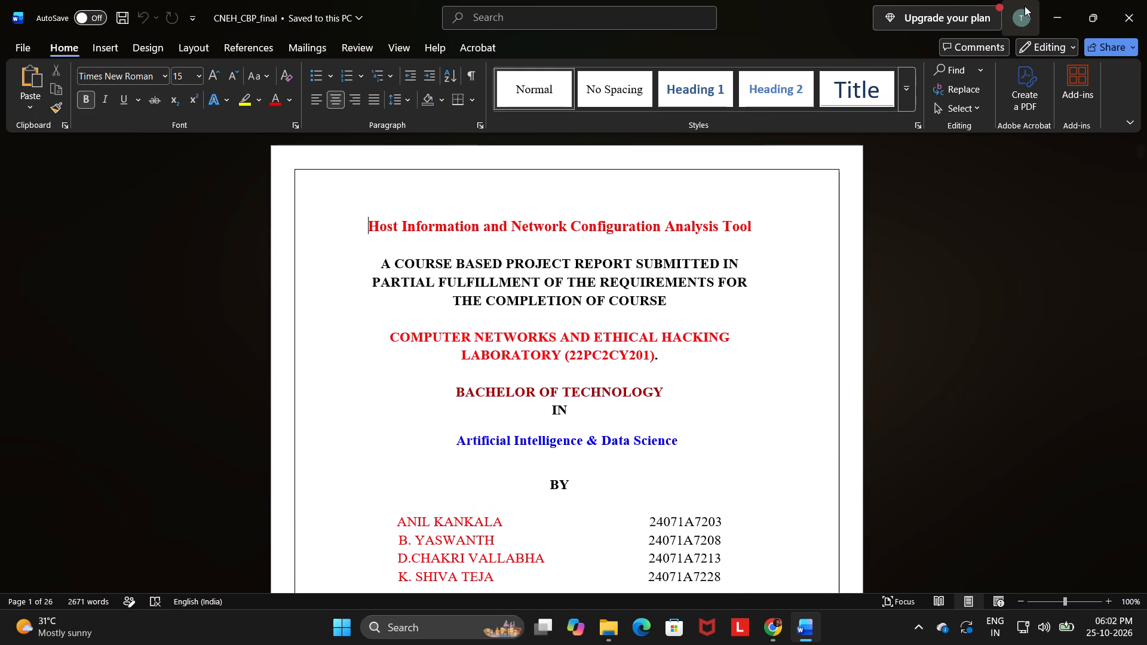
Return to the Downloads folder and close the CNEH_CBP_final document.
left_click(1045, 1)
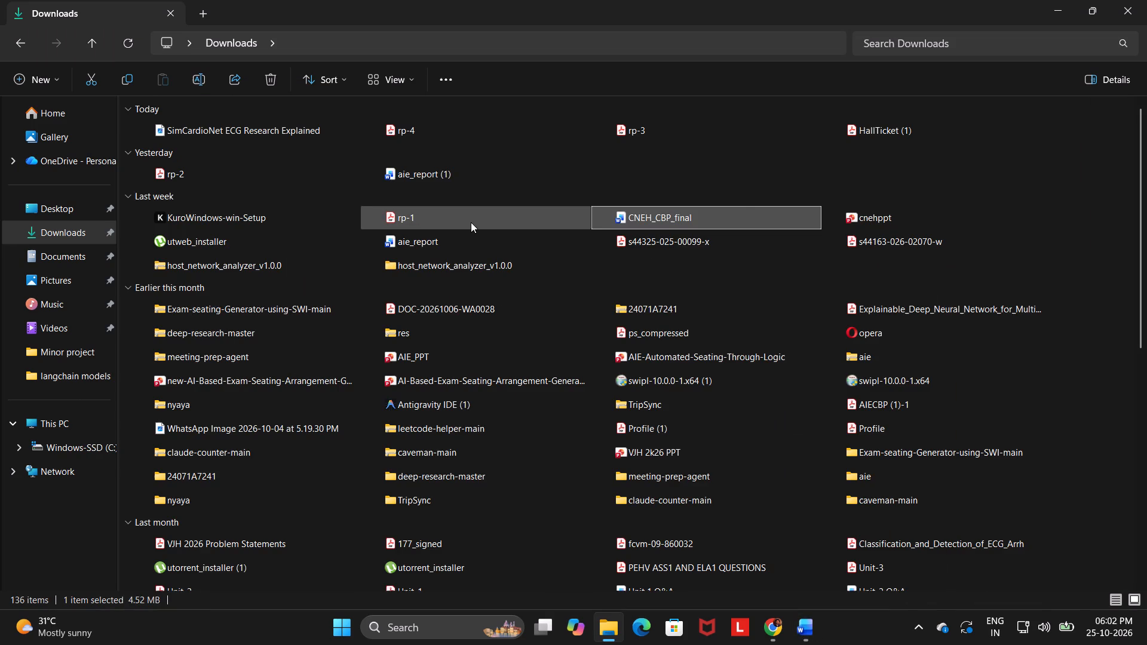
left_click(471, 222)
left_click(1080, 122)
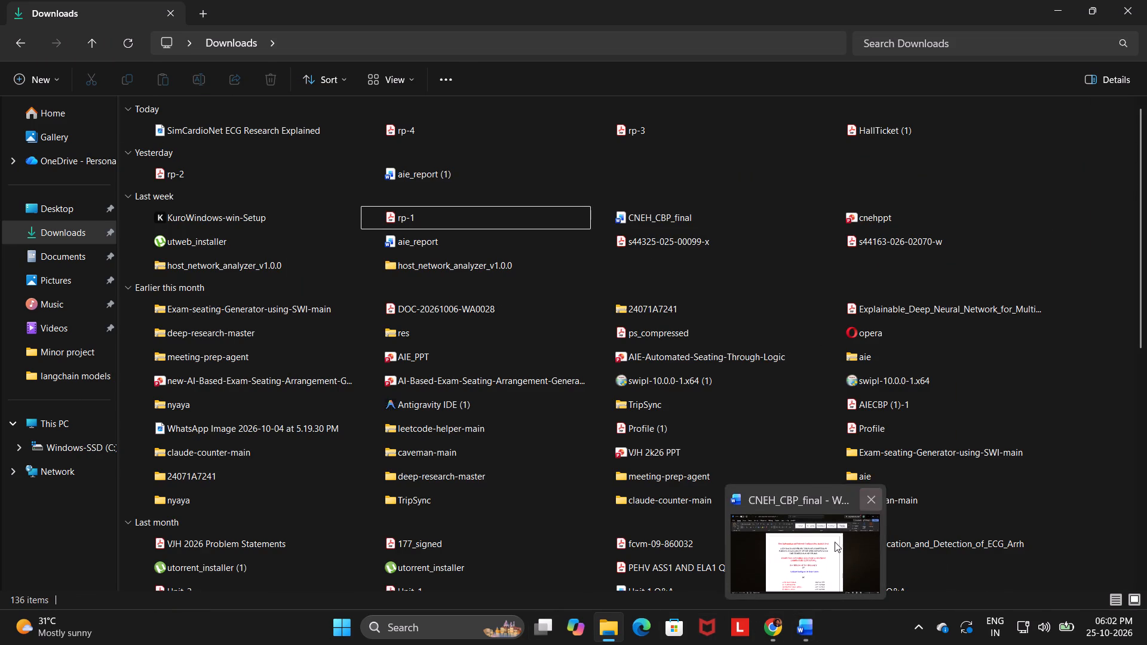
left_click(871, 502)
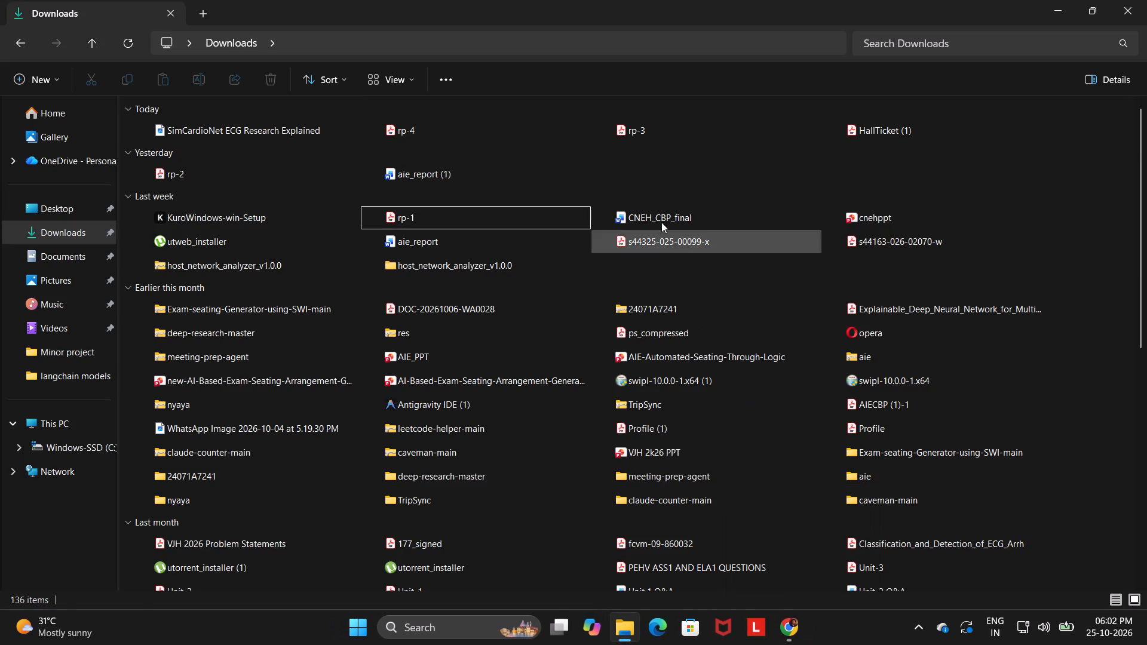
Rename the CNEH_CBP_final document in Downloads as cn_eh-REPO.
left_click(662, 210)
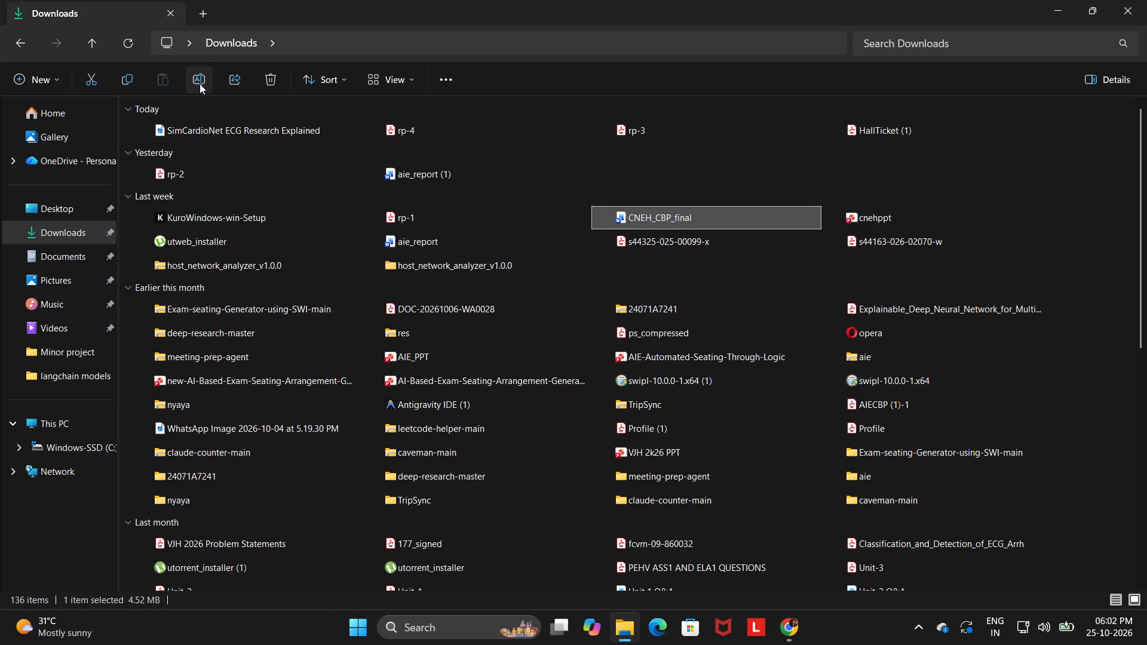
left_click(200, 84)
key("BackSpace")
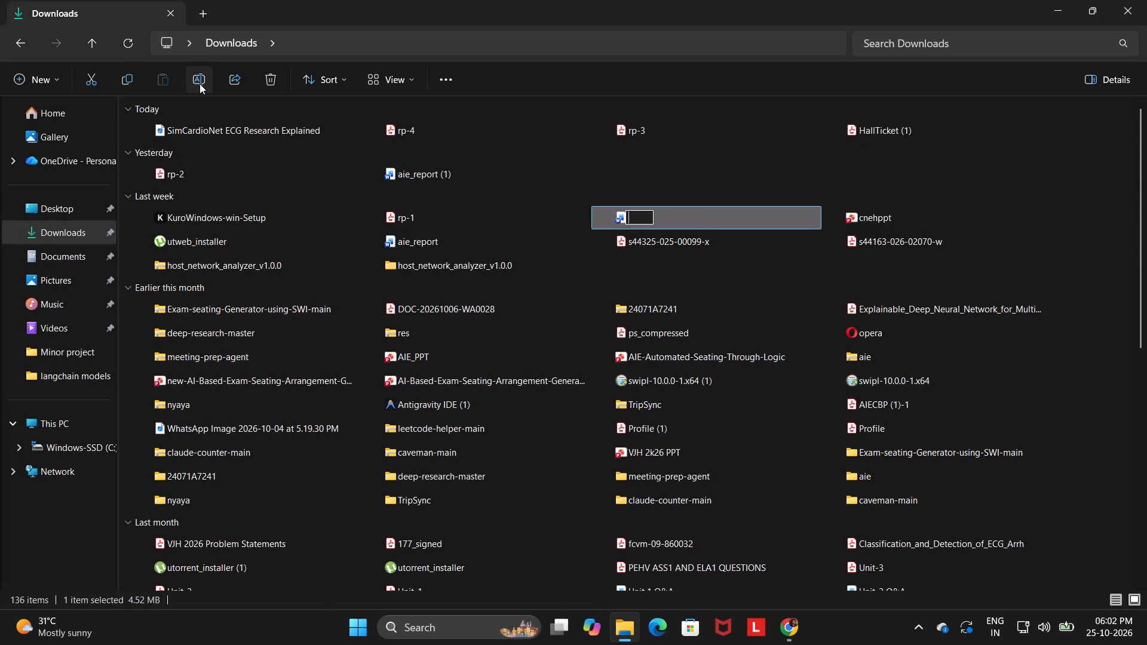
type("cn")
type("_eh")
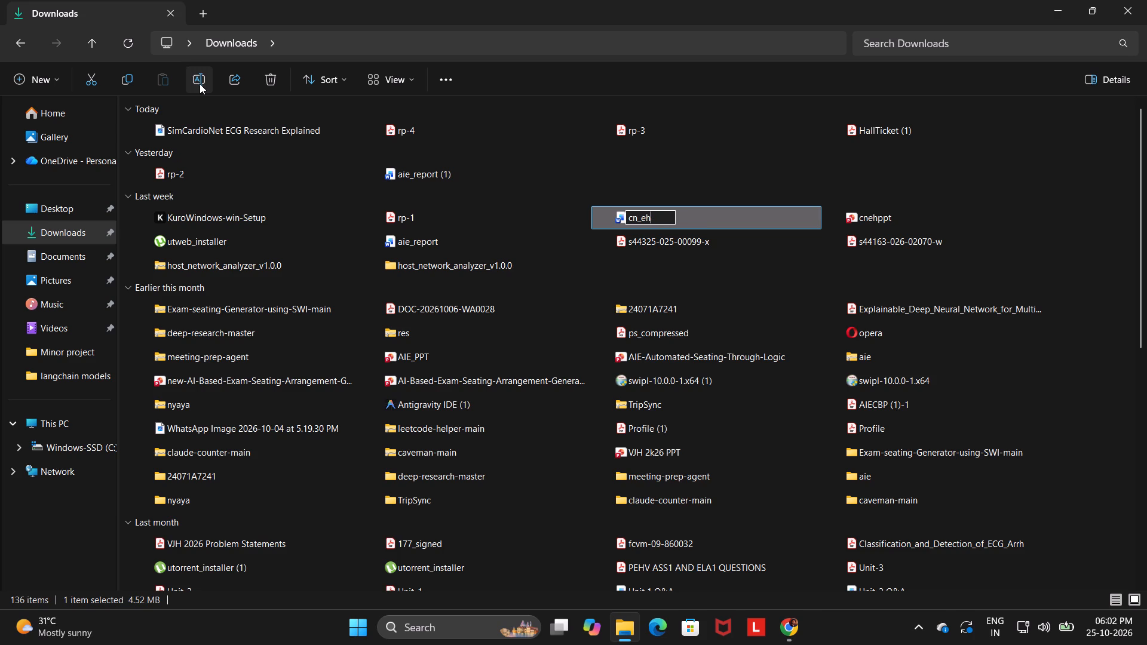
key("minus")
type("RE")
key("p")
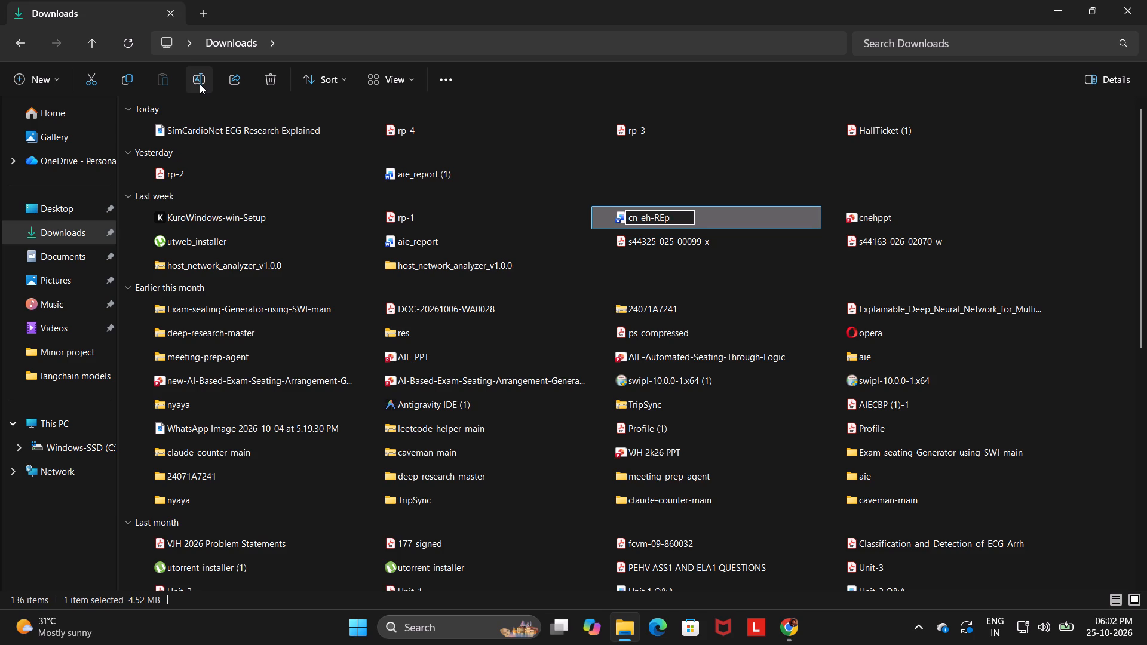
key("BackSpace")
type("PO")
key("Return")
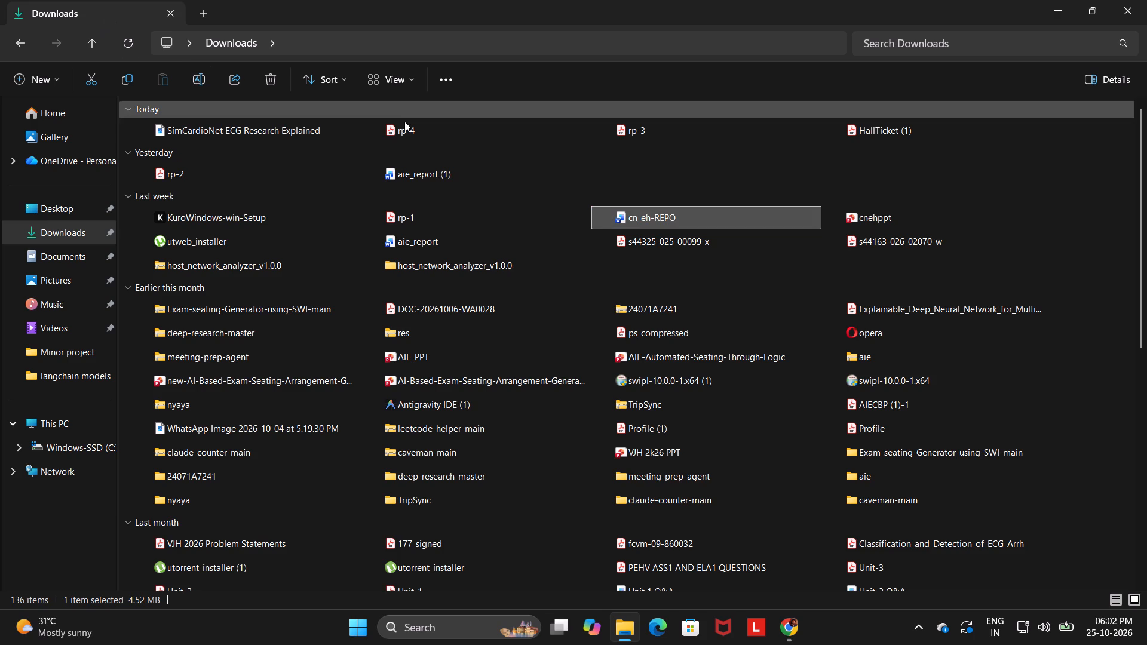
Rename the aie_report document from last week in Downloads as aie-REPO.
left_click(403, 235)
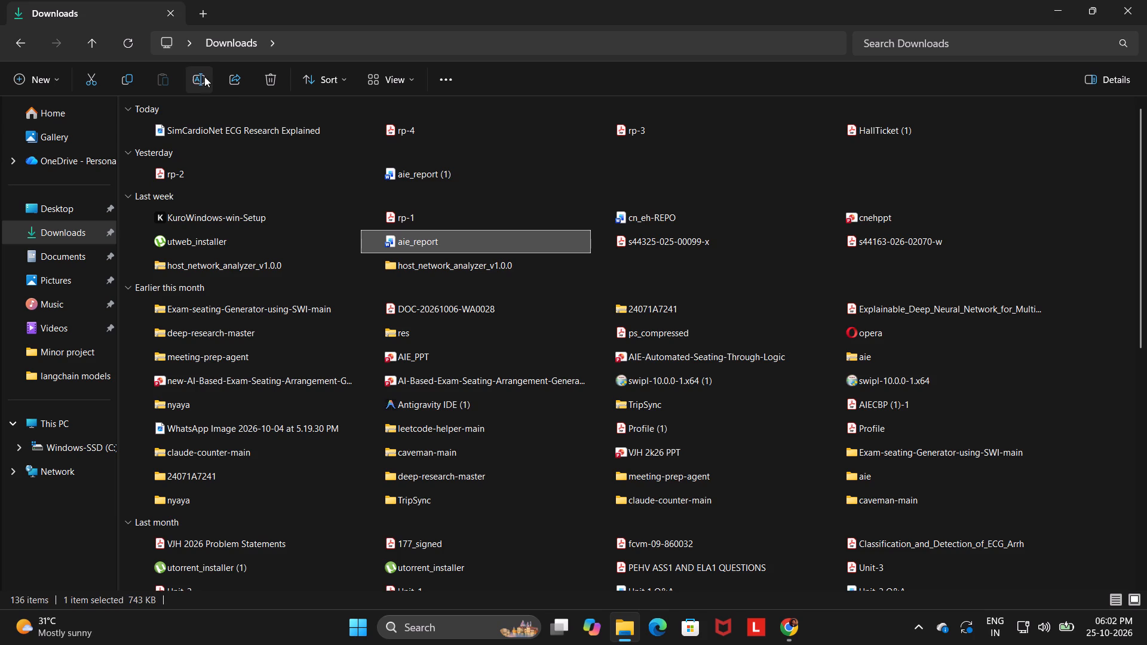
left_click(186, 91)
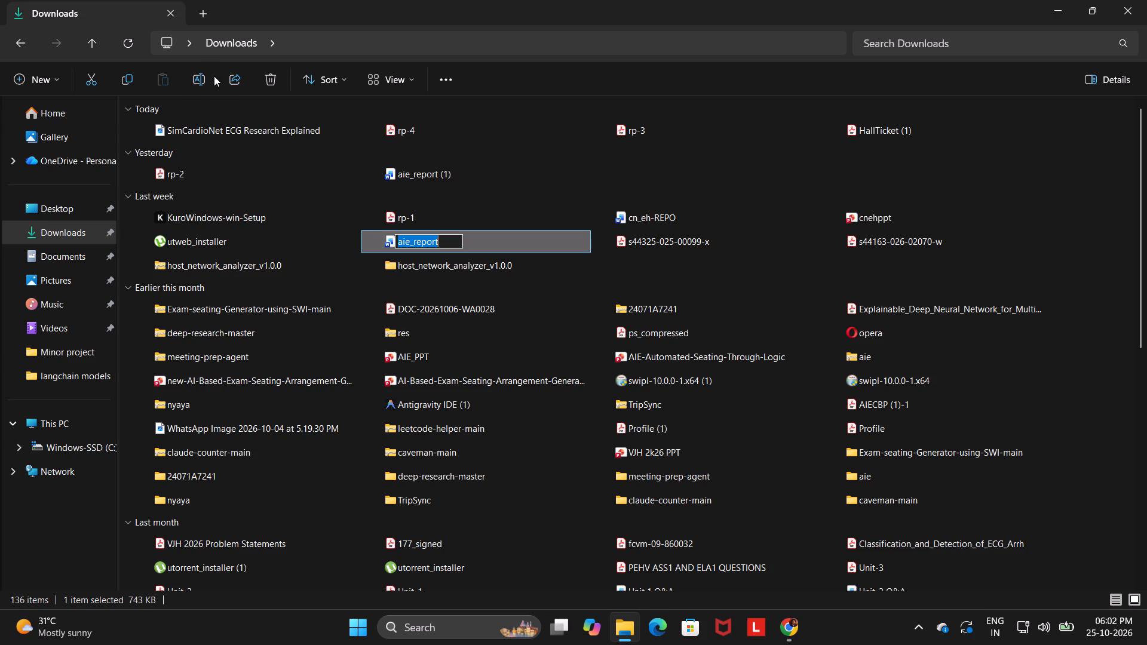
key("BackSpace")
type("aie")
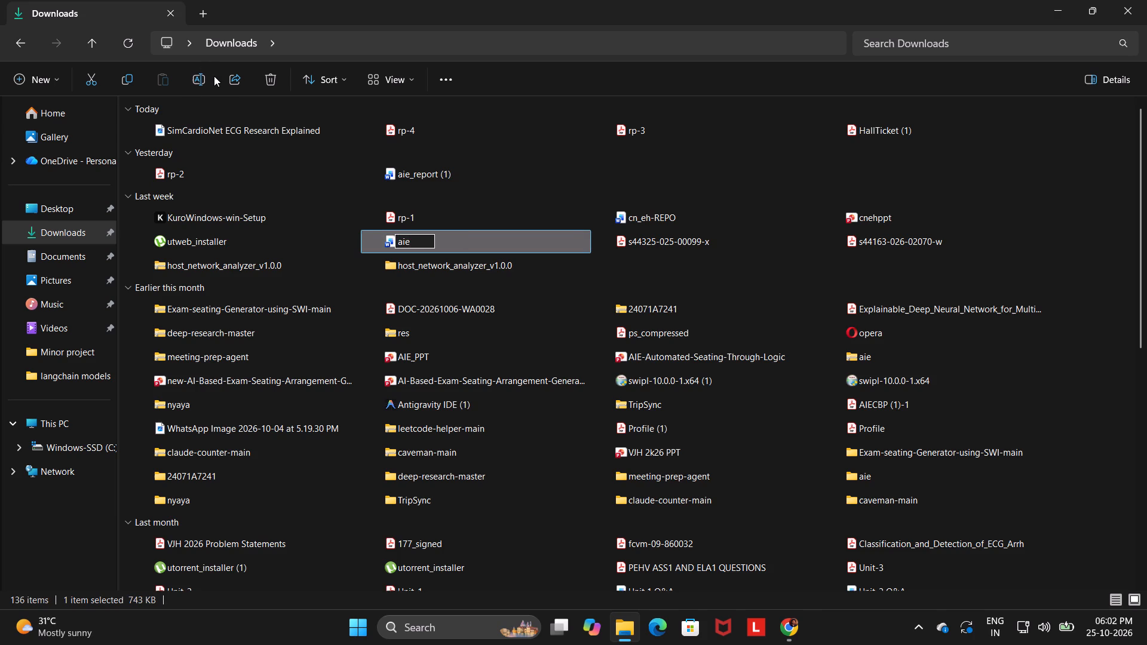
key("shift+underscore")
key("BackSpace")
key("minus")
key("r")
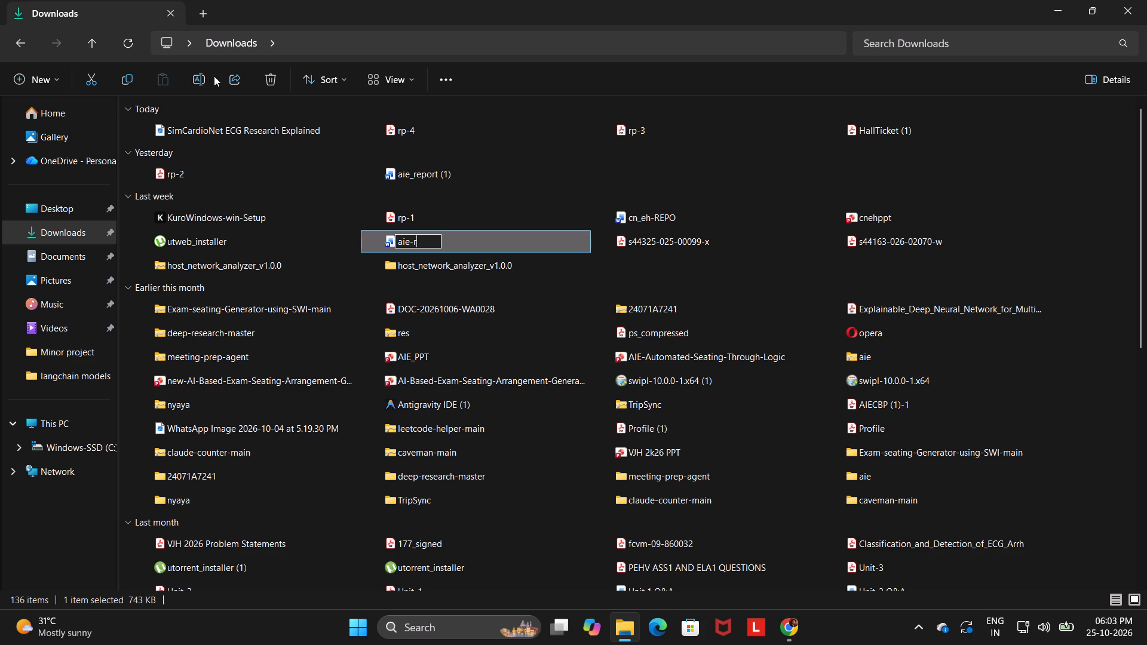
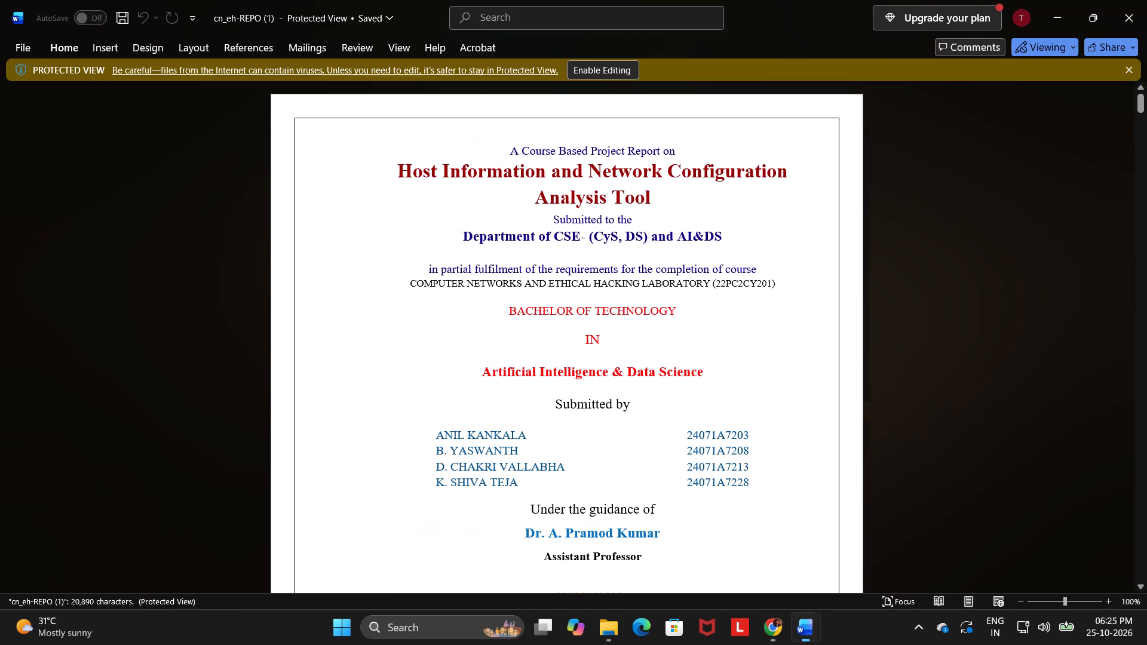
left_click(585, 65)
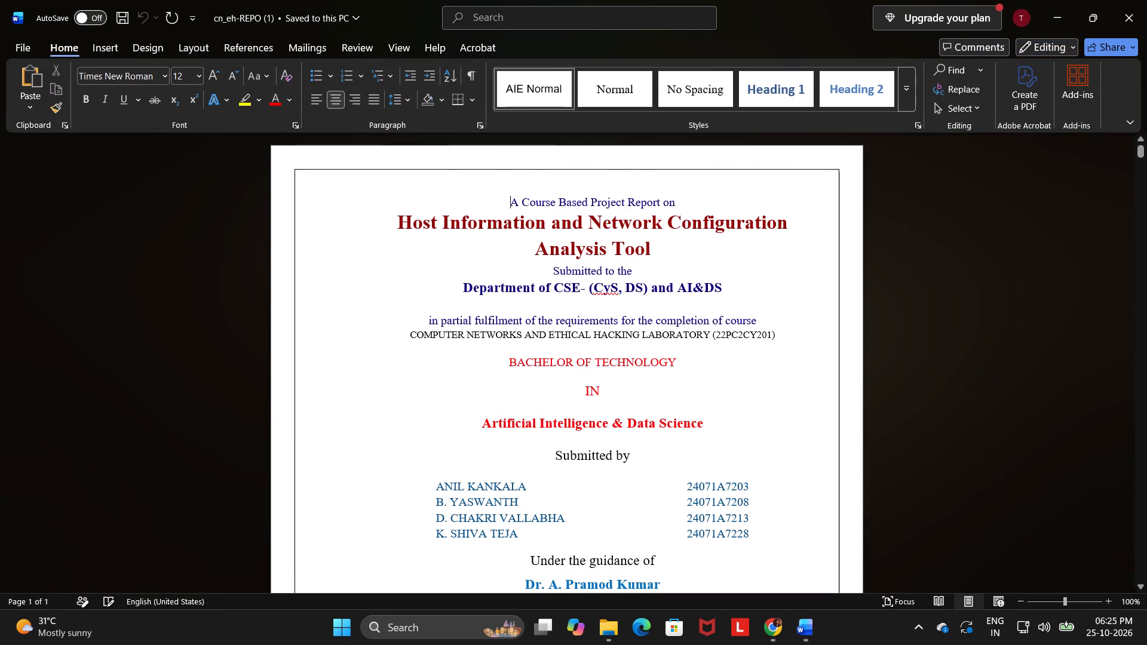
Check the layout of the cover, certificate, declaration and acknowledgement pages in Word.
scroll(586, 360, "down", 9)
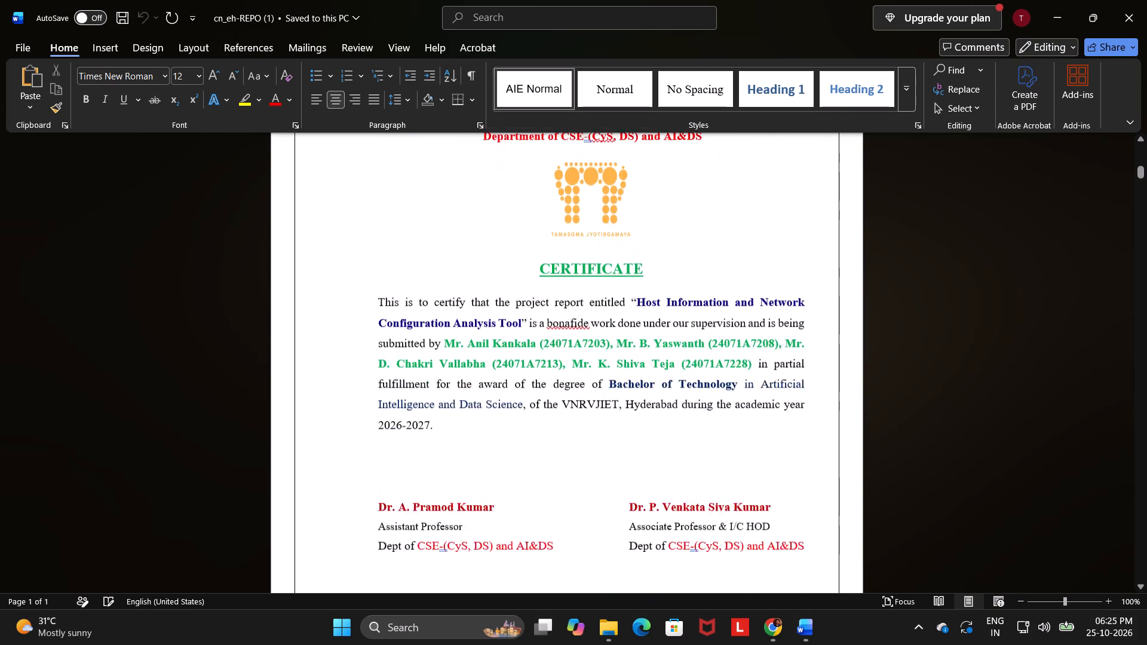
scroll(586, 360, "down", 3)
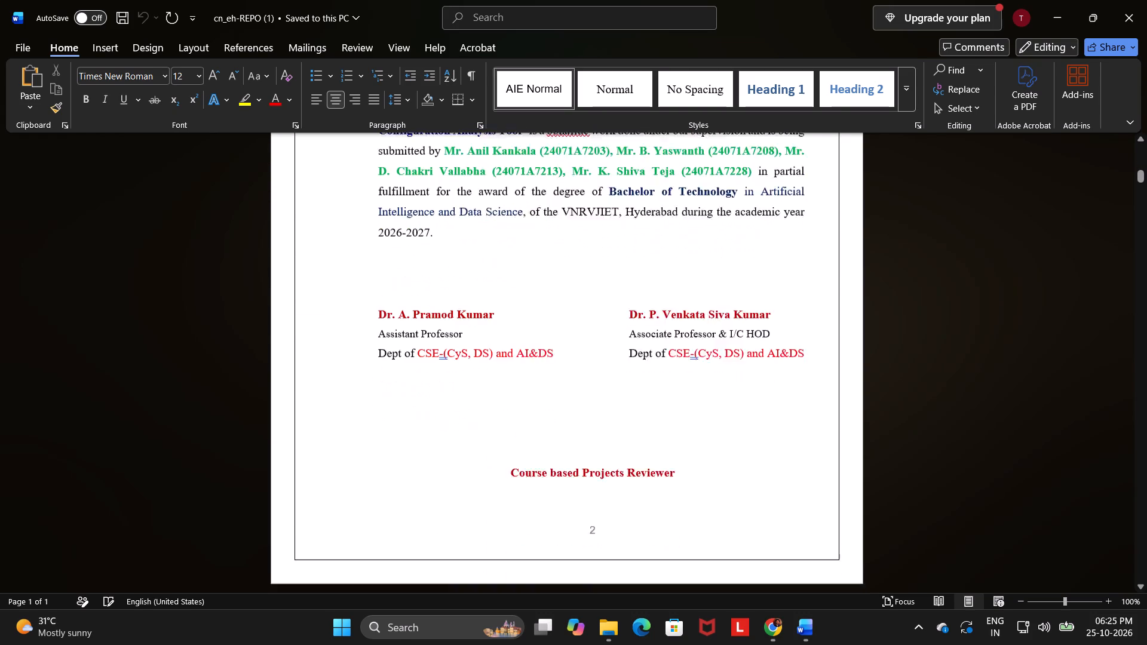
scroll(586, 360, "down", 7)
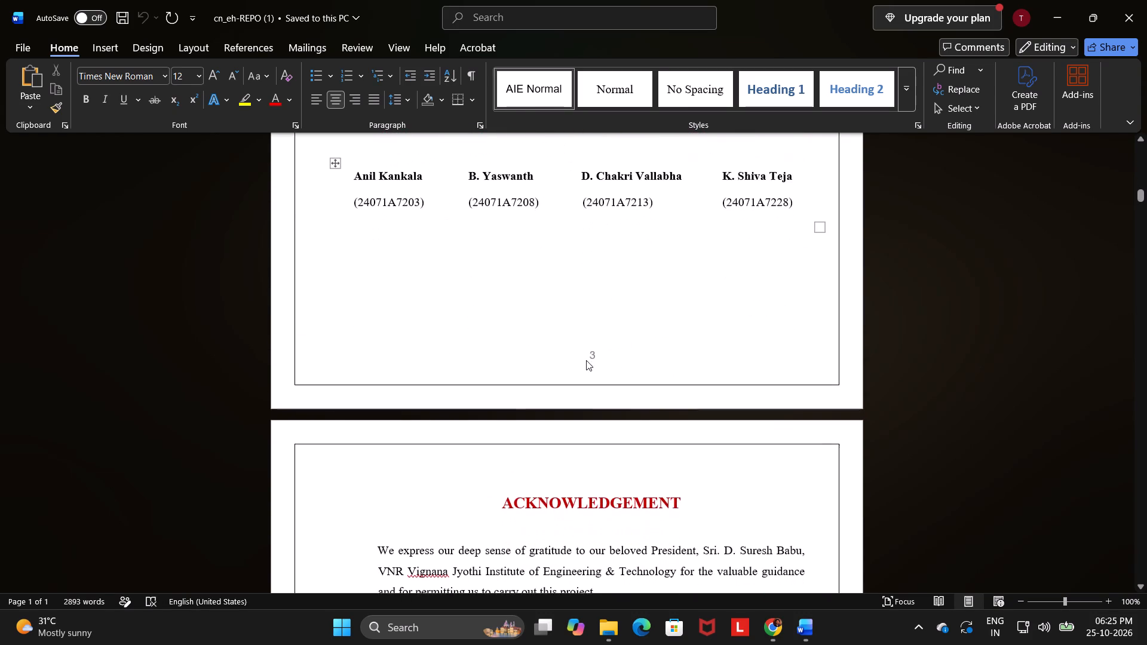
scroll(586, 360, "down", 3)
scroll(586, 360, "up", 1)
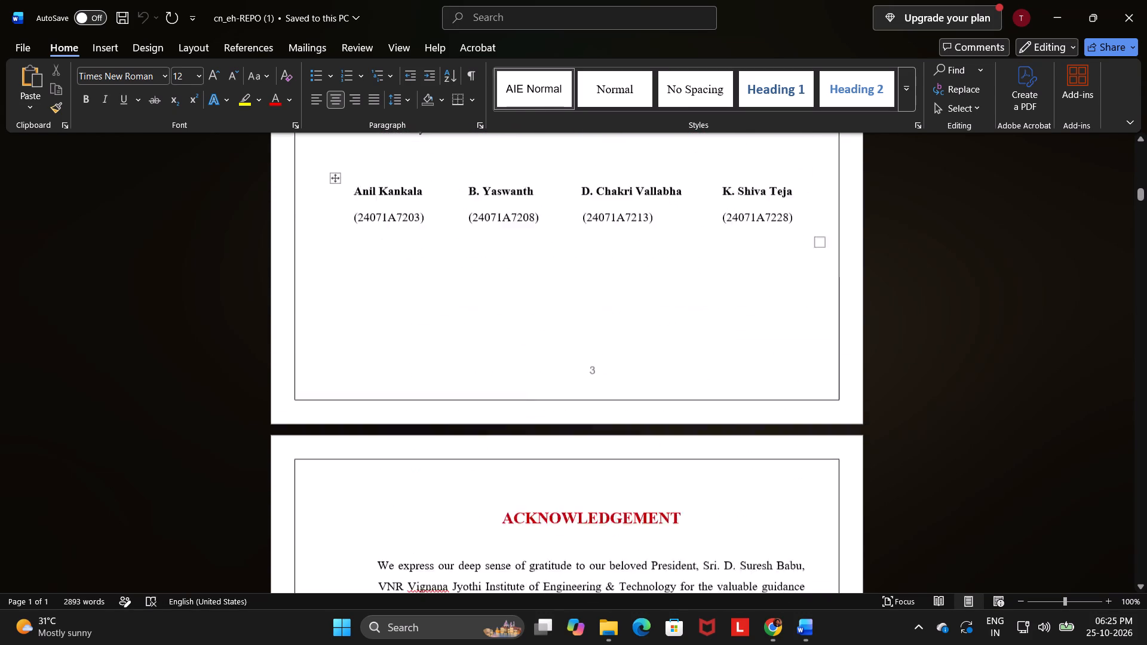
scroll(586, 360, "up", 1)
scroll(586, 360, "down", 5)
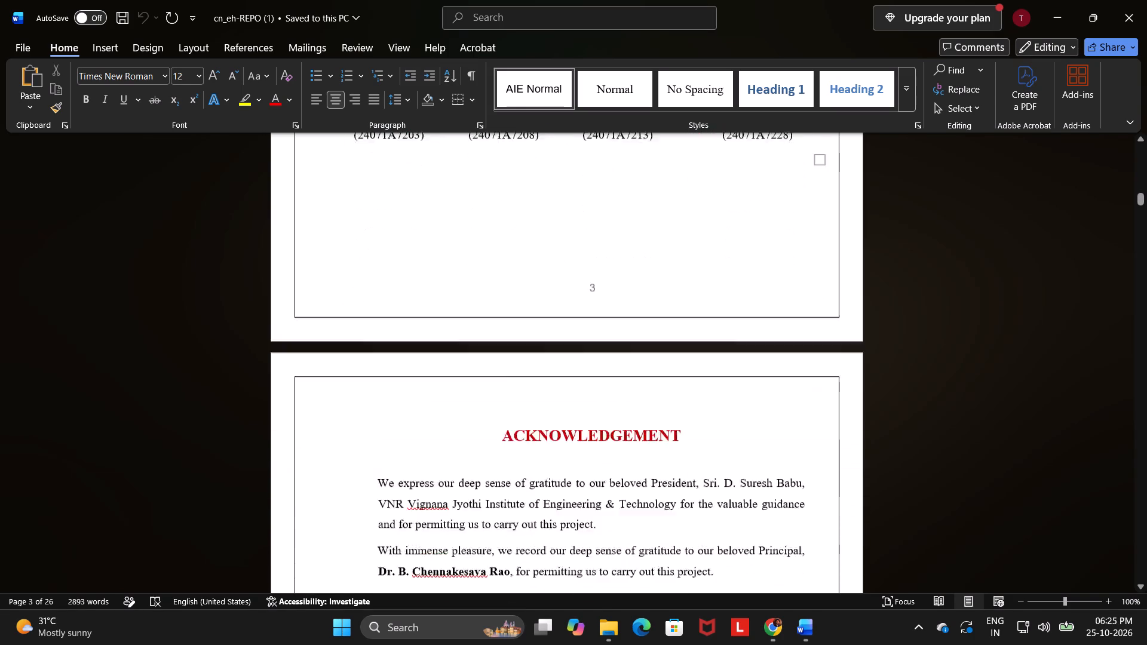
scroll(586, 360, "down", 2)
Check the table of contents, abstract and Chapter 1 pages in Word, and return to the cover.
scroll(586, 360, "down", 2)
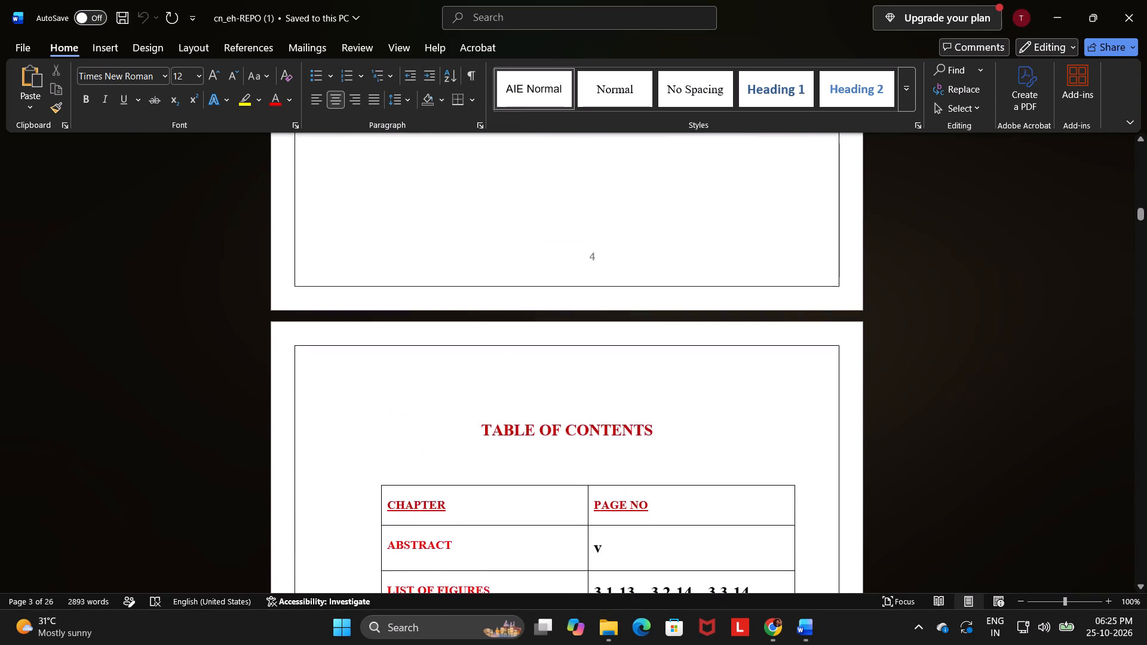
scroll(586, 360, "down", 3)
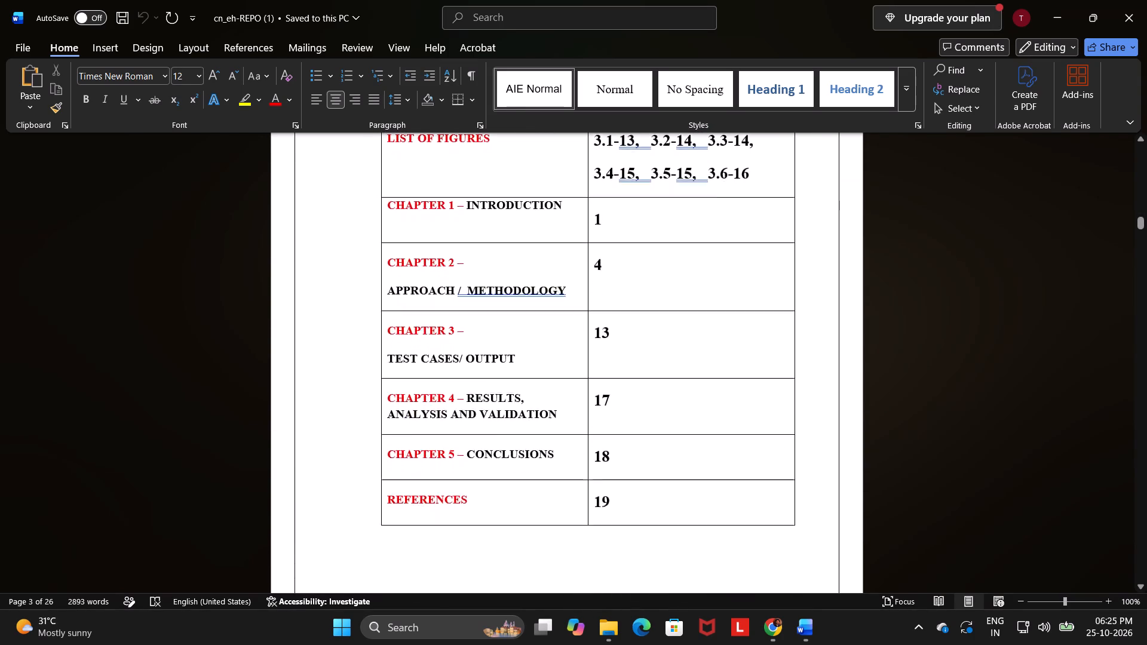
scroll(586, 360, "down", 9)
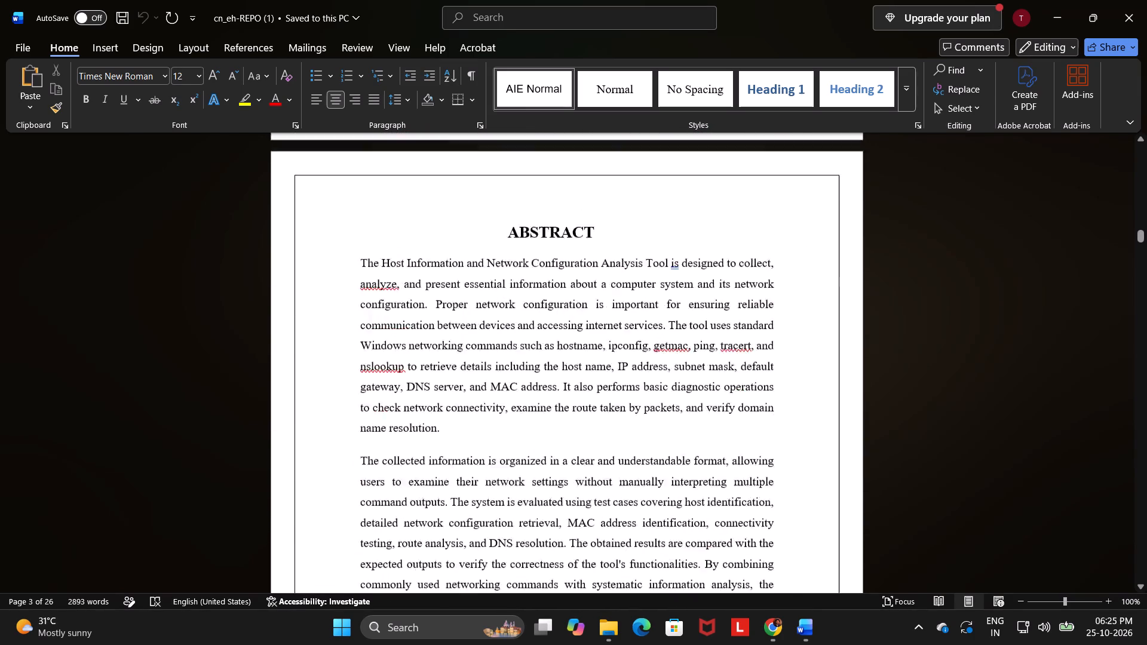
scroll(586, 360, "down", 6)
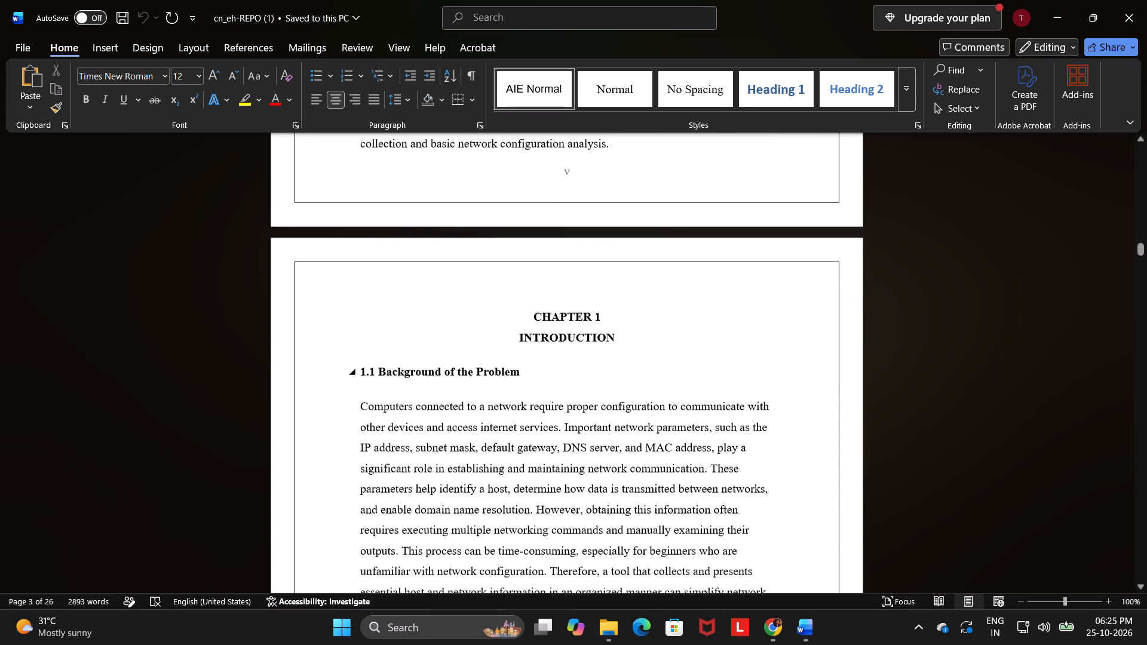
scroll(586, 360, "down", 3)
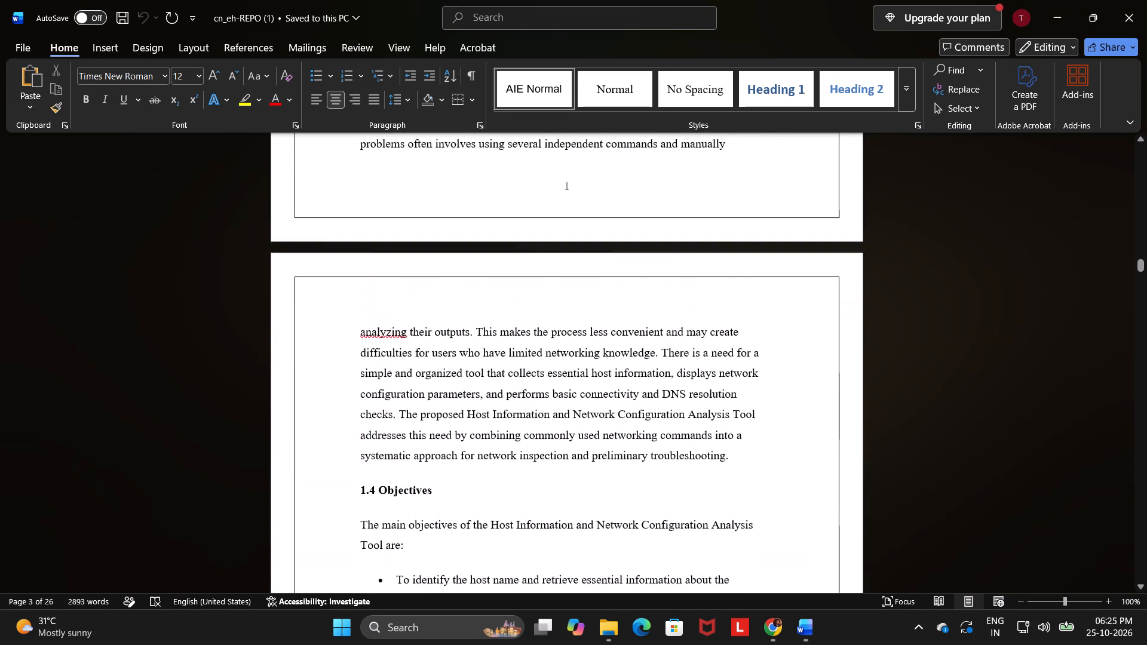
scroll(586, 360, "down", 4)
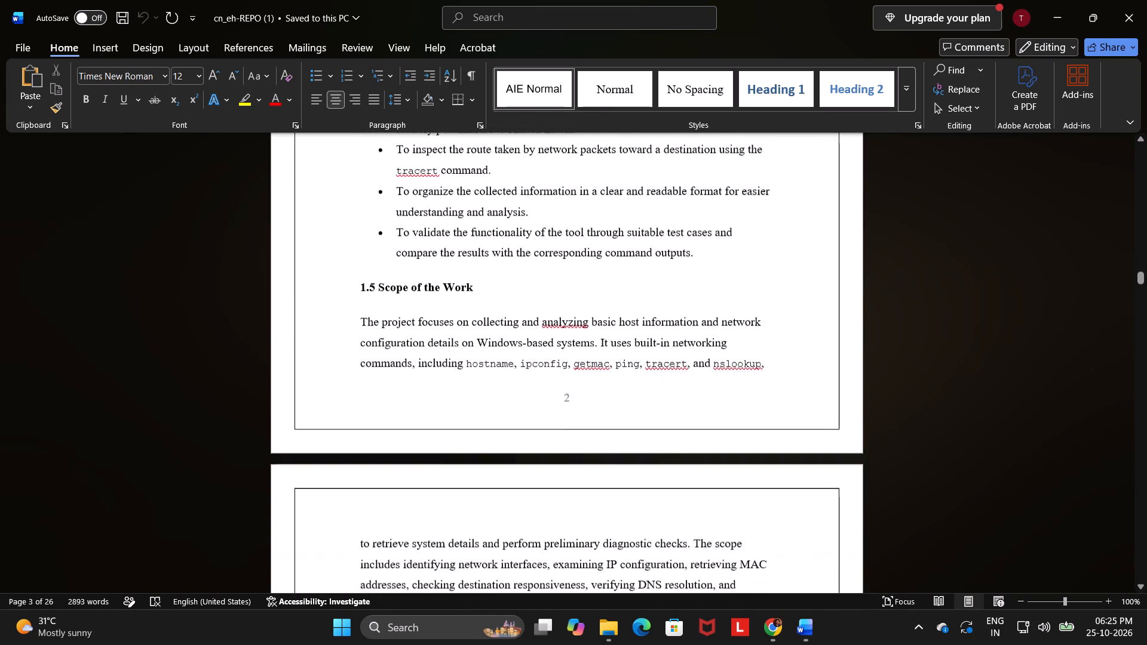
scroll(586, 360, "up", 20)
scroll(586, 360, "up", 17)
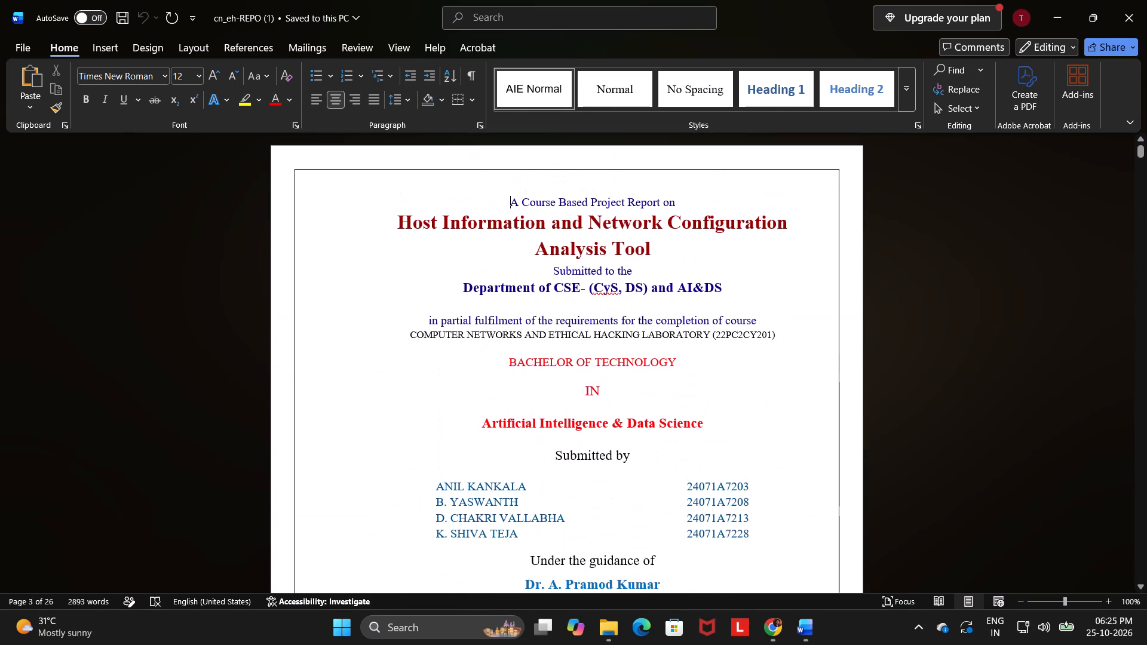
Recheck the certificate page and the start of the declaration page in Word.
scroll(529, 446, "down", 4)
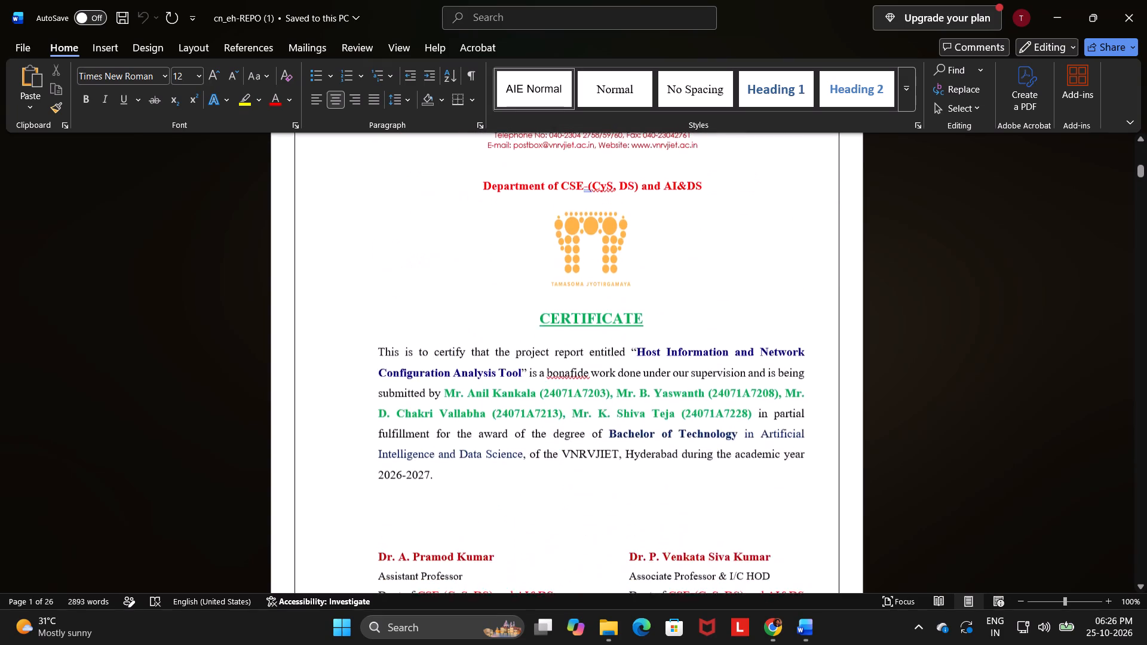
scroll(529, 446, "down", 3)
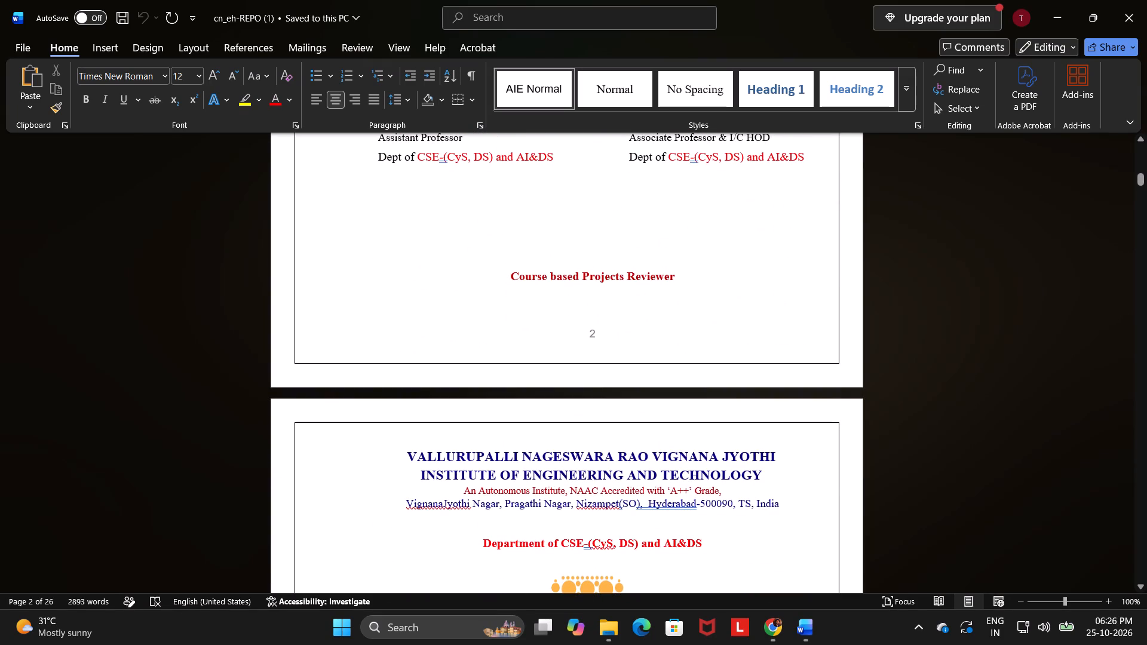
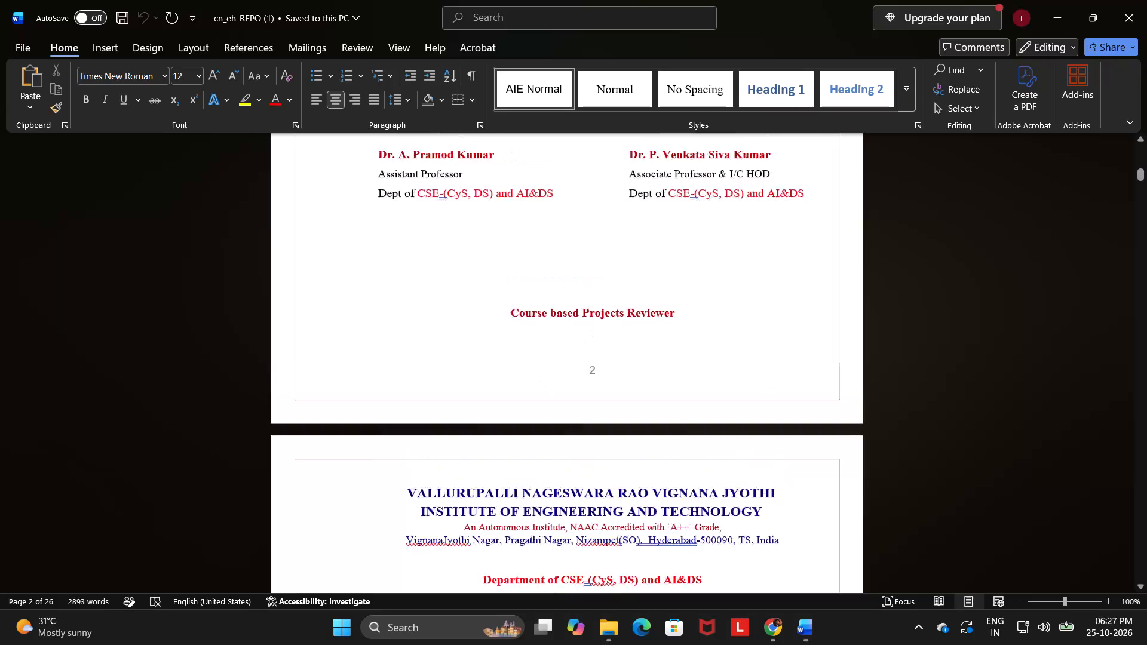
Review the page layout and footer numbering from the cover through the declaration, acknowledgement and table of contents to Chapter 1.
scroll(589, 339, "up", 11)
scroll(589, 339, "down", 5)
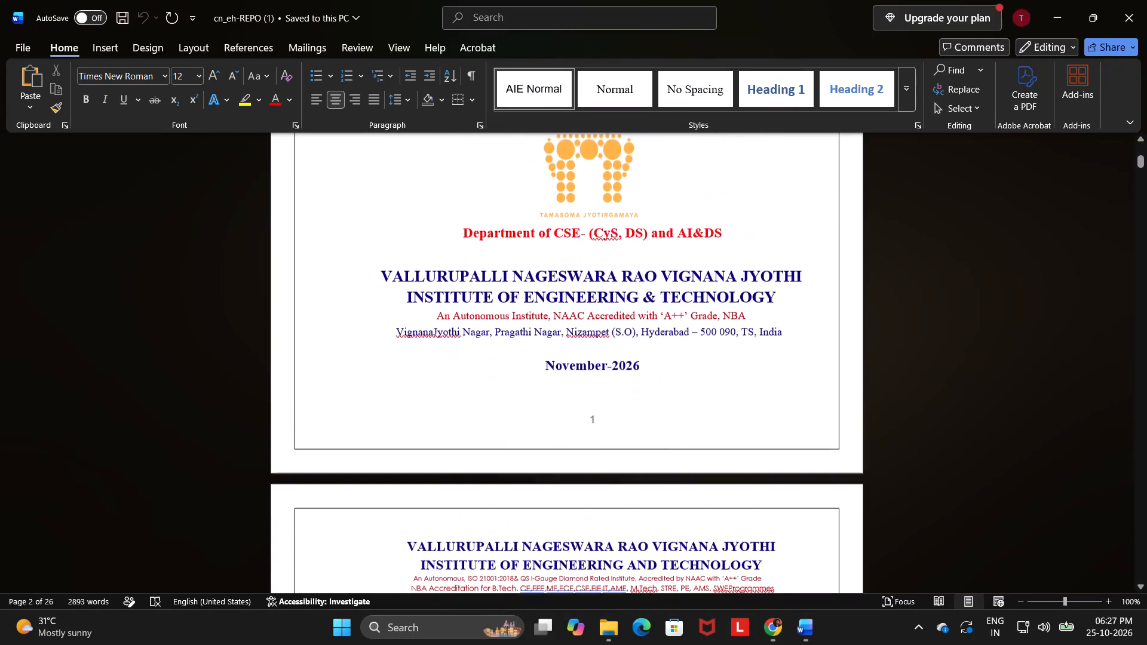
scroll(589, 339, "down", 7)
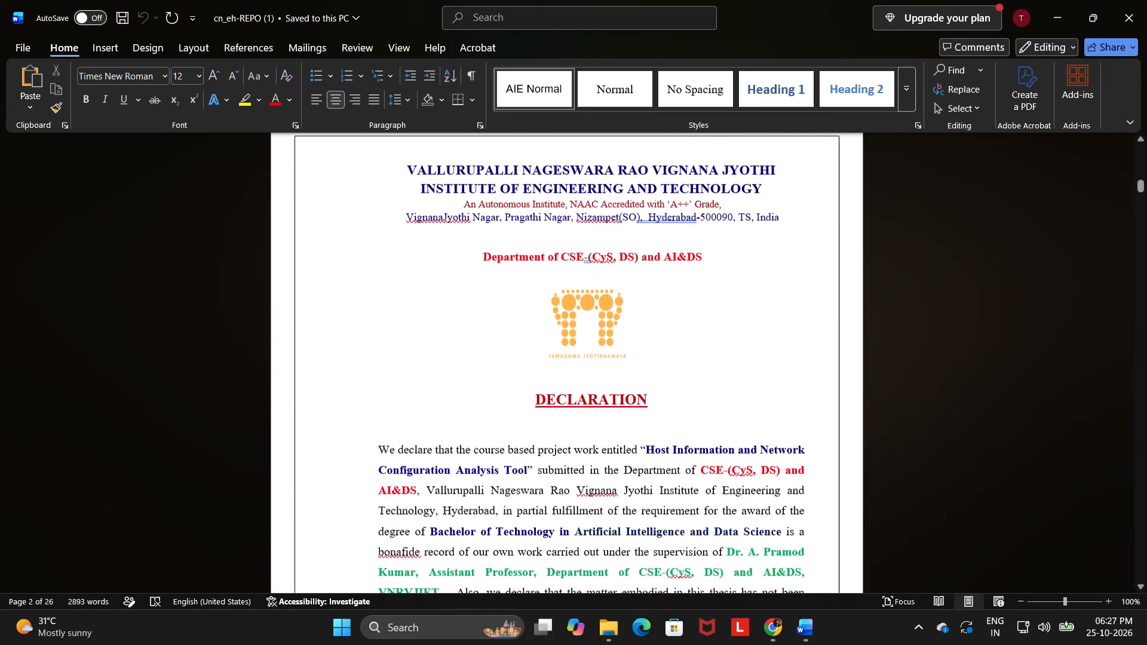
scroll(589, 339, "down", 9)
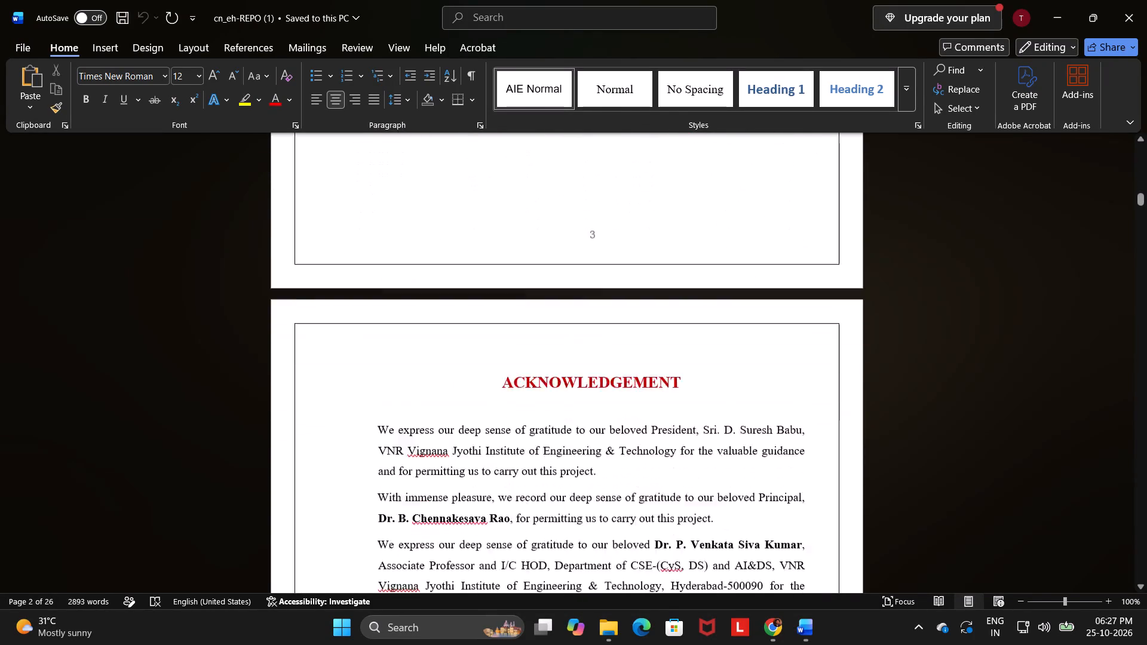
scroll(589, 339, "down", 2)
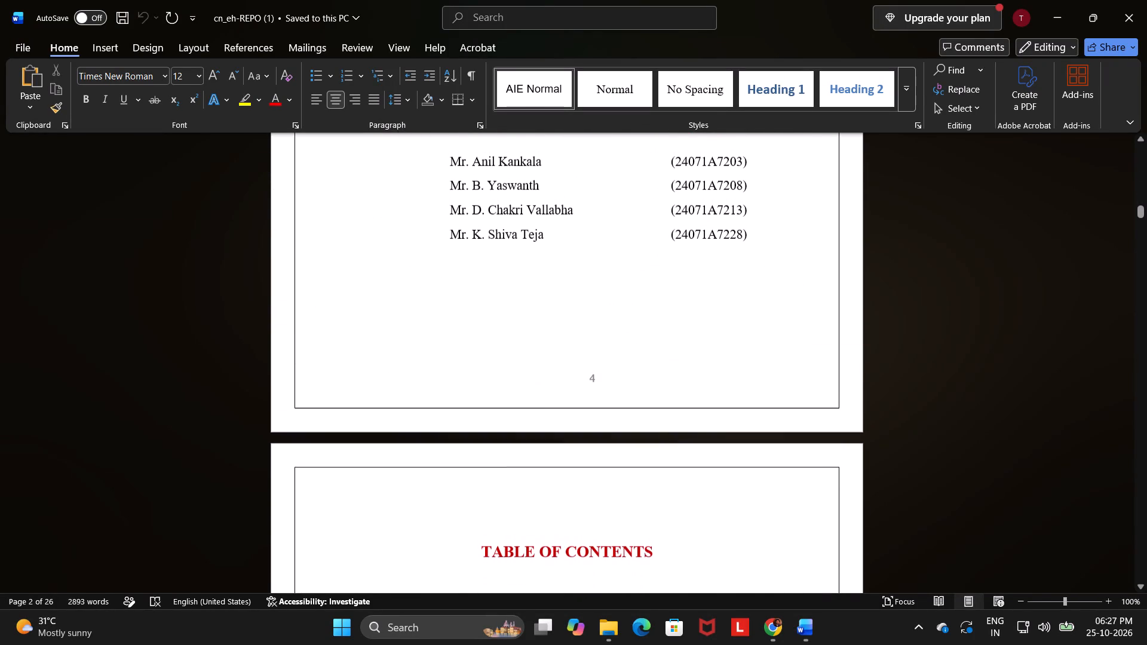
scroll(589, 339, "down", 1)
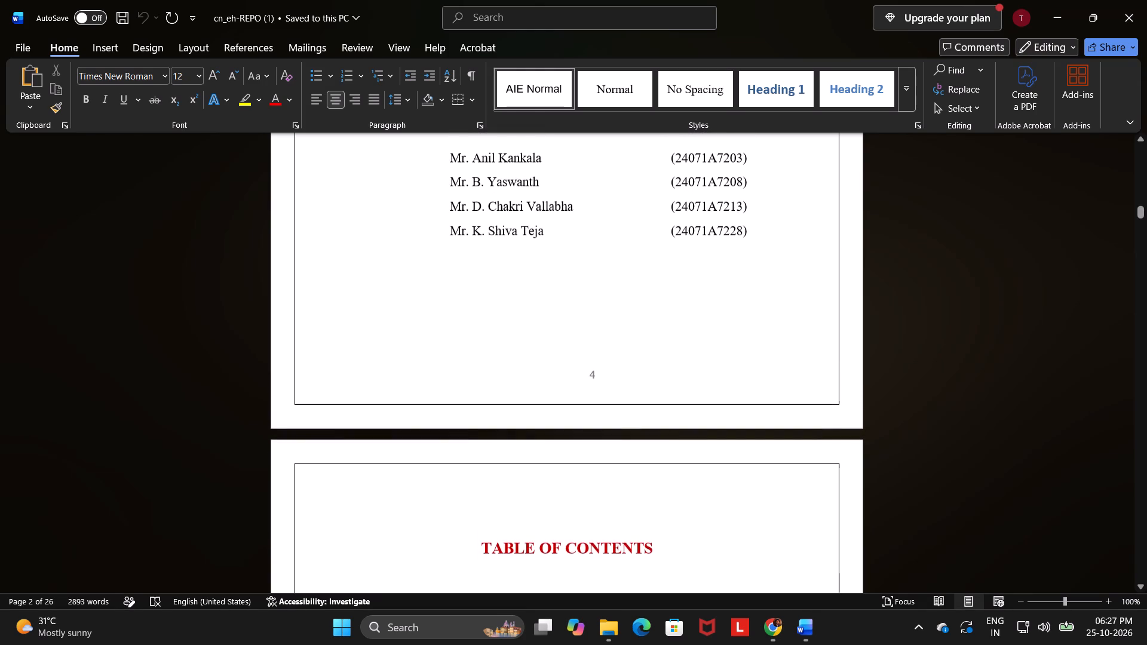
scroll(589, 339, "down", 1)
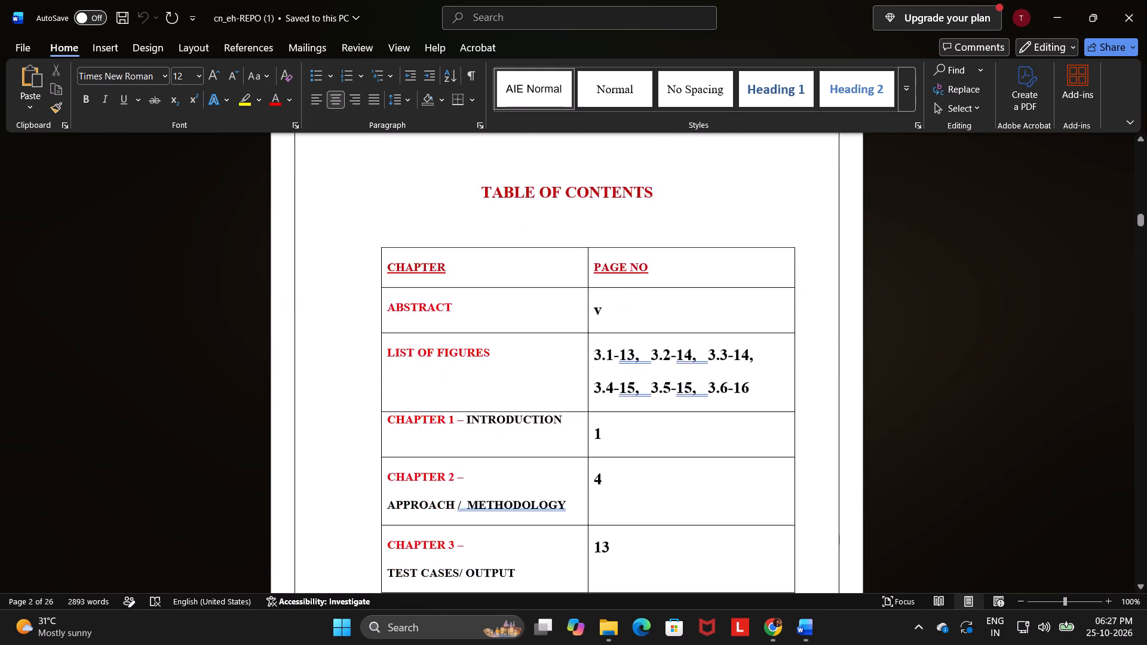
scroll(589, 339, "down", 5)
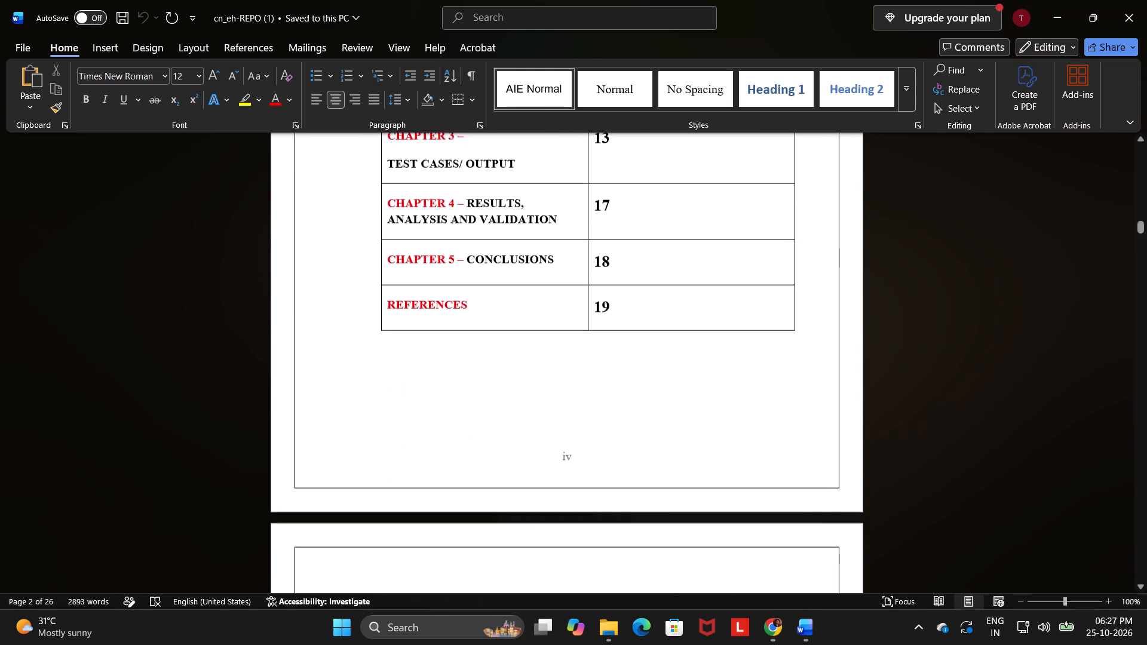
scroll(589, 339, "down", 5)
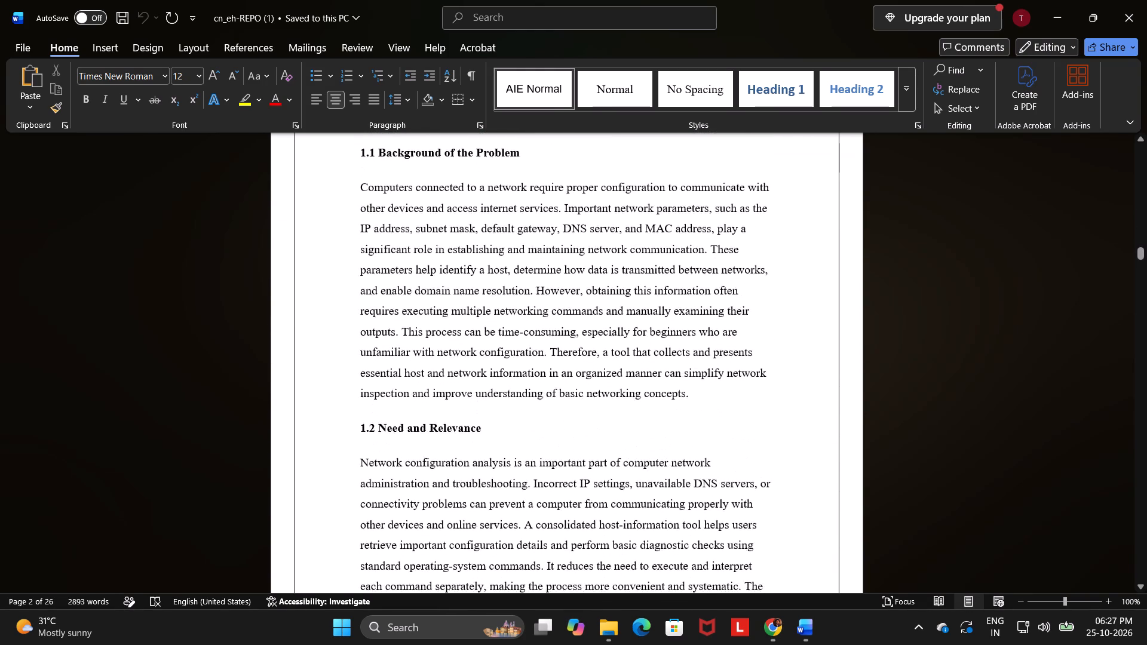
Open the Section 2 footer below the table of contents and delete its page number.
scroll(589, 339, "up", 1)
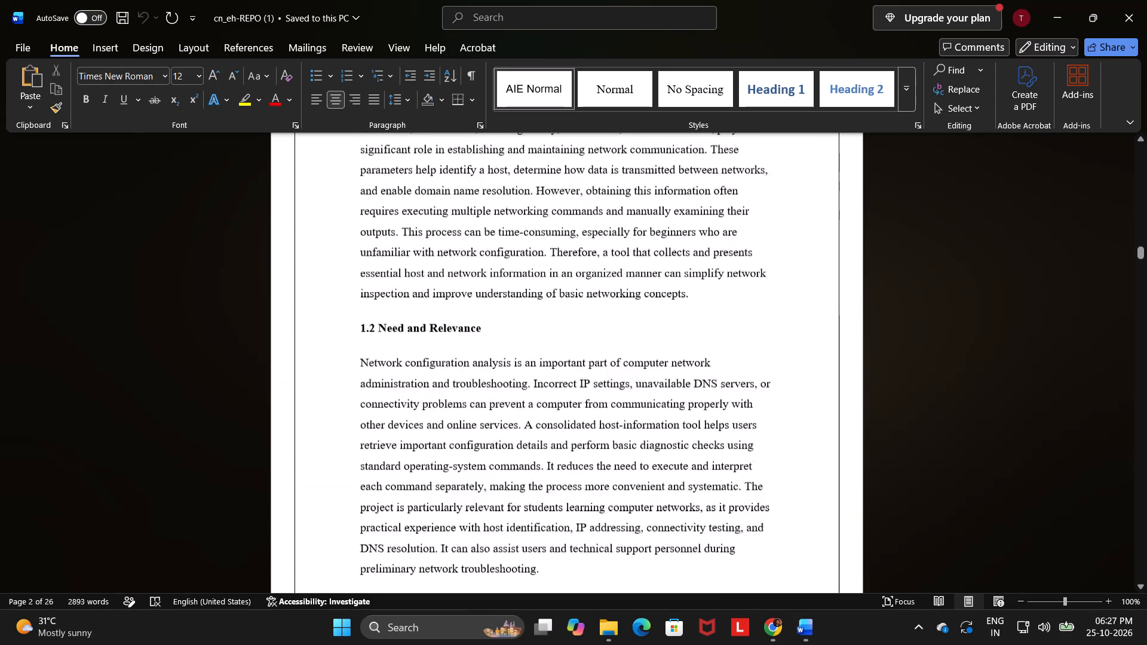
scroll(589, 339, "up", 5)
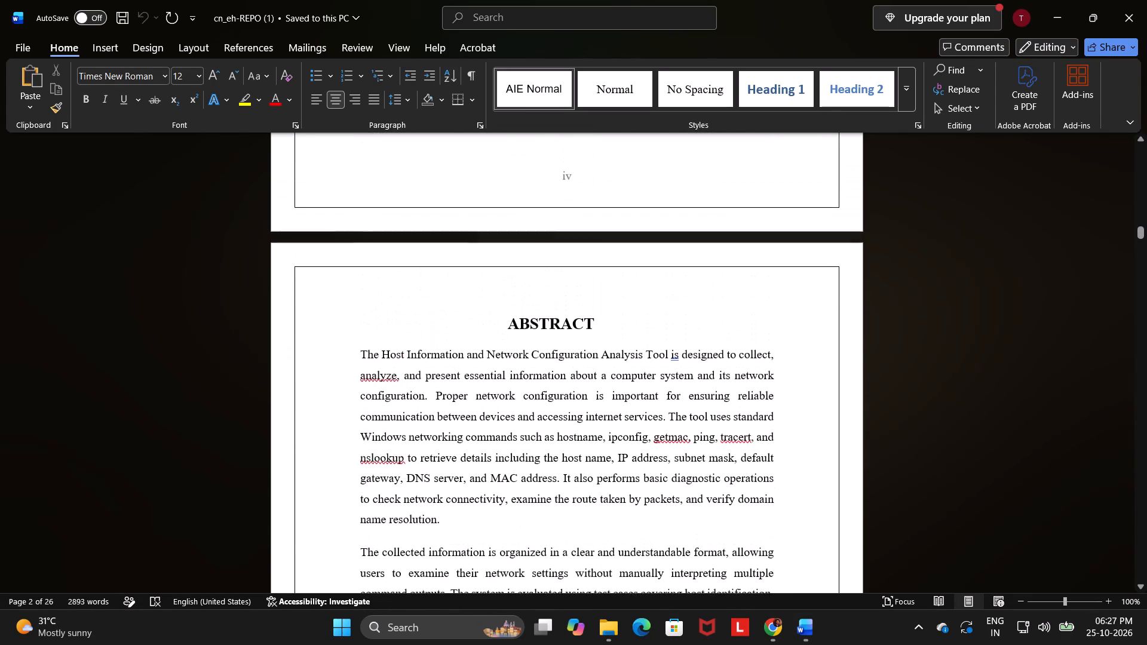
left_click(570, 177)
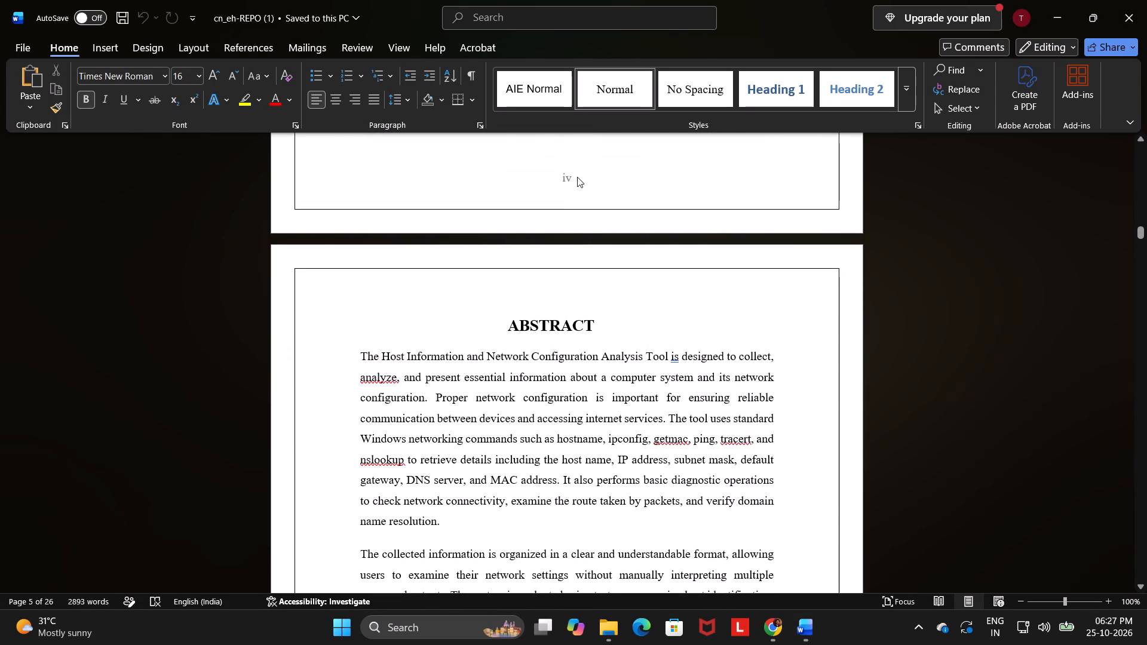
double_click(581, 176)
left_click(579, 176)
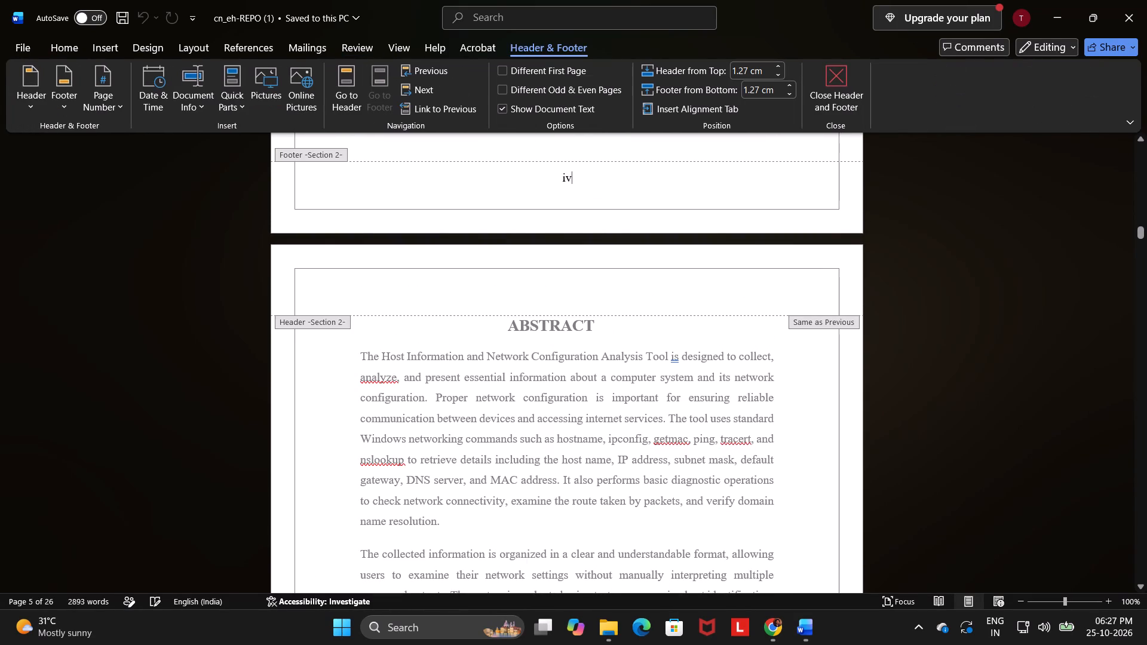
scroll(579, 176, "up", 5)
scroll(579, 176, "down", 1)
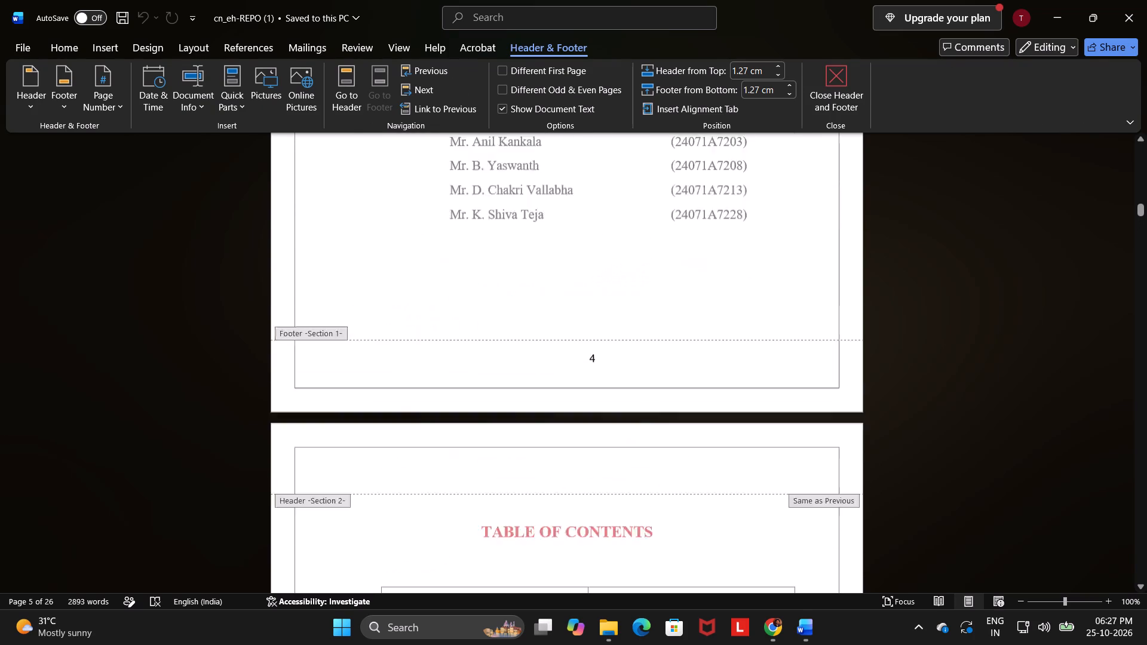
scroll(579, 176, "down", 6)
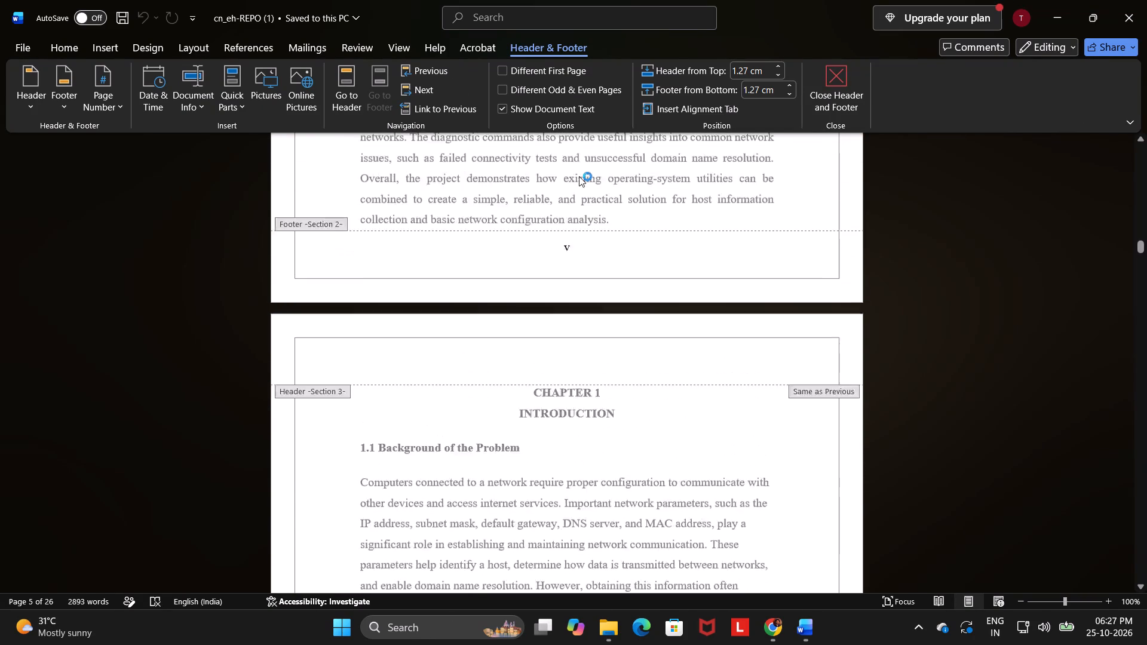
scroll(579, 176, "up", 2)
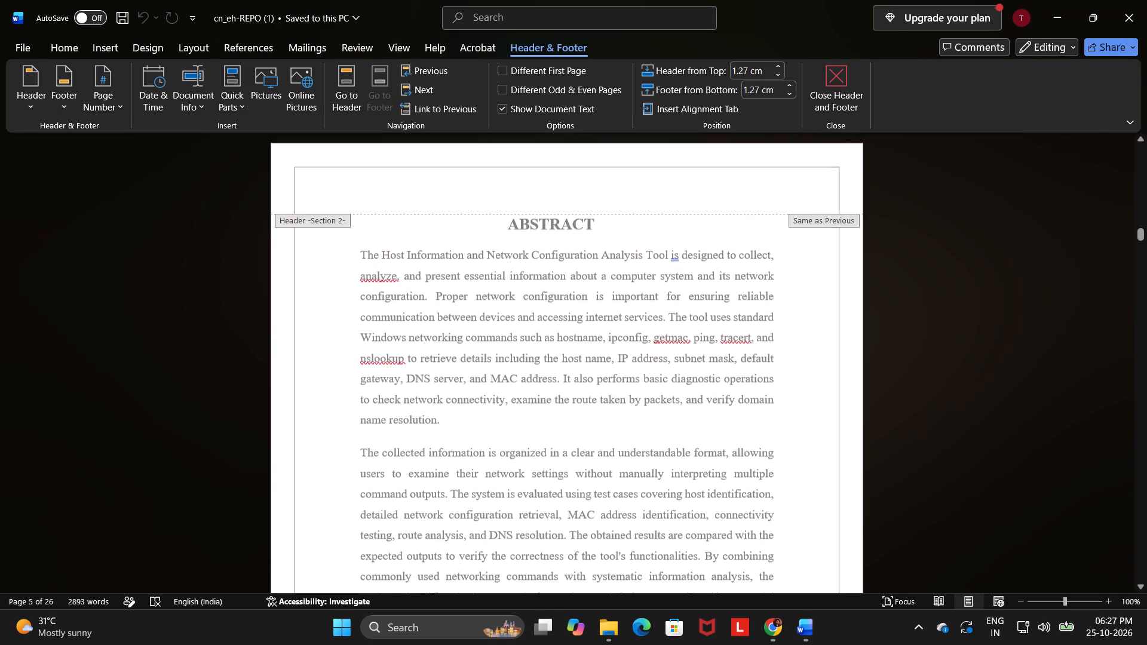
scroll(579, 176, "up", 2)
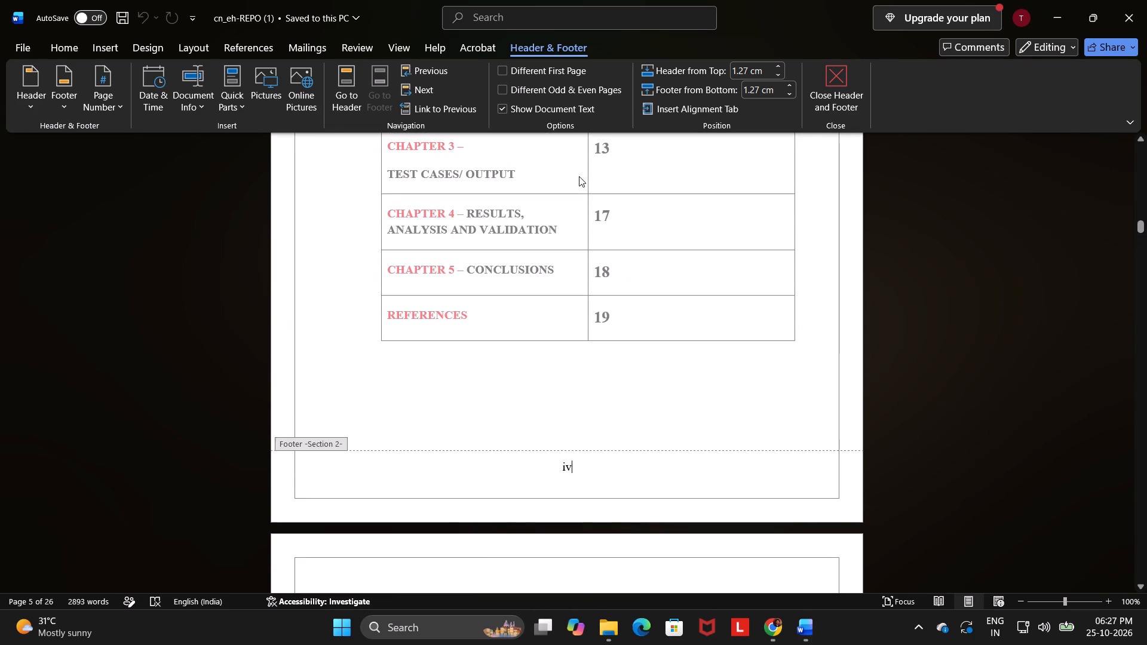
key("BackSpace")
key("BackSpace")
Check the footers of the abstract and first Chapter 1 pages, and save the document.
scroll(579, 176, "down", 2)
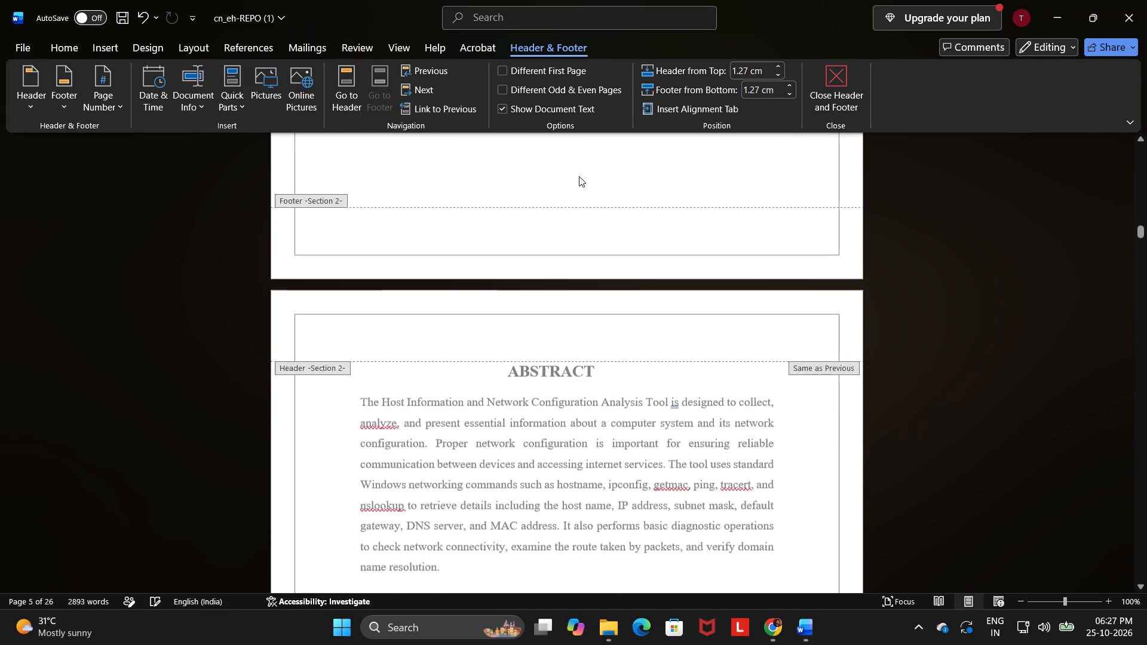
scroll(579, 176, "down", 6)
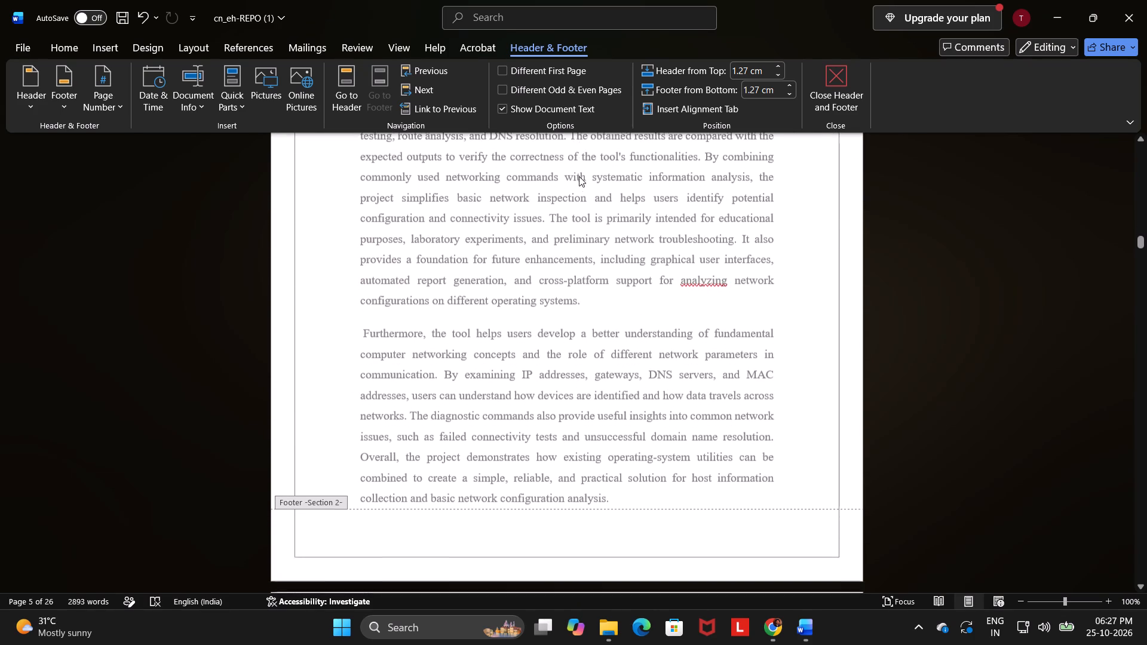
scroll(579, 176, "down", 6)
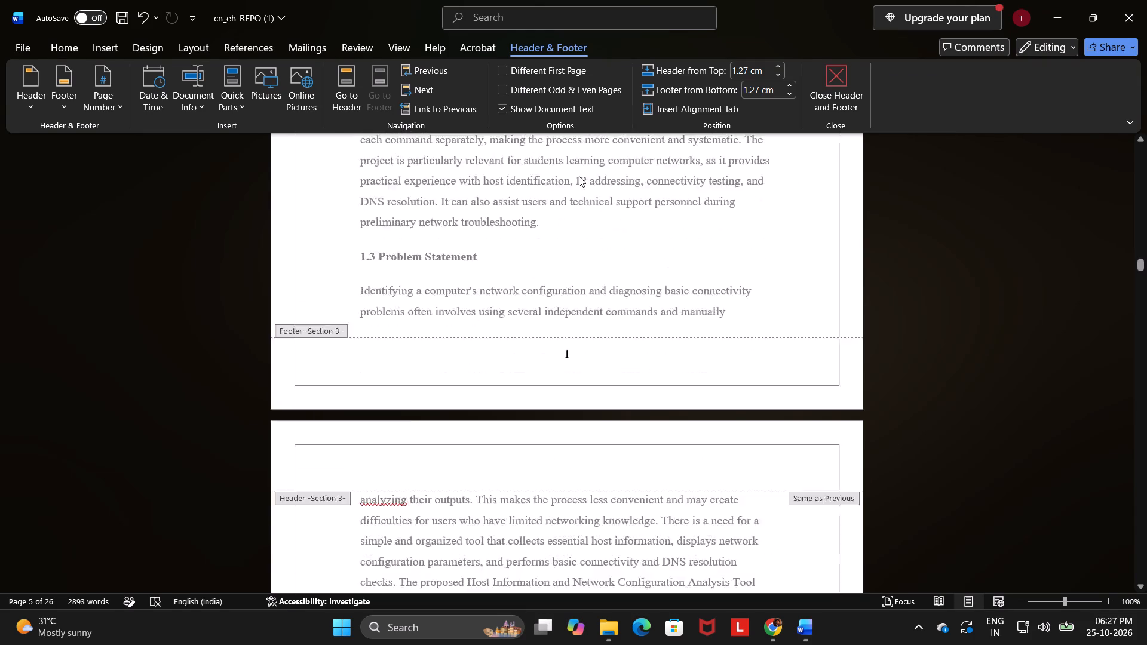
scroll(579, 176, "down", 1)
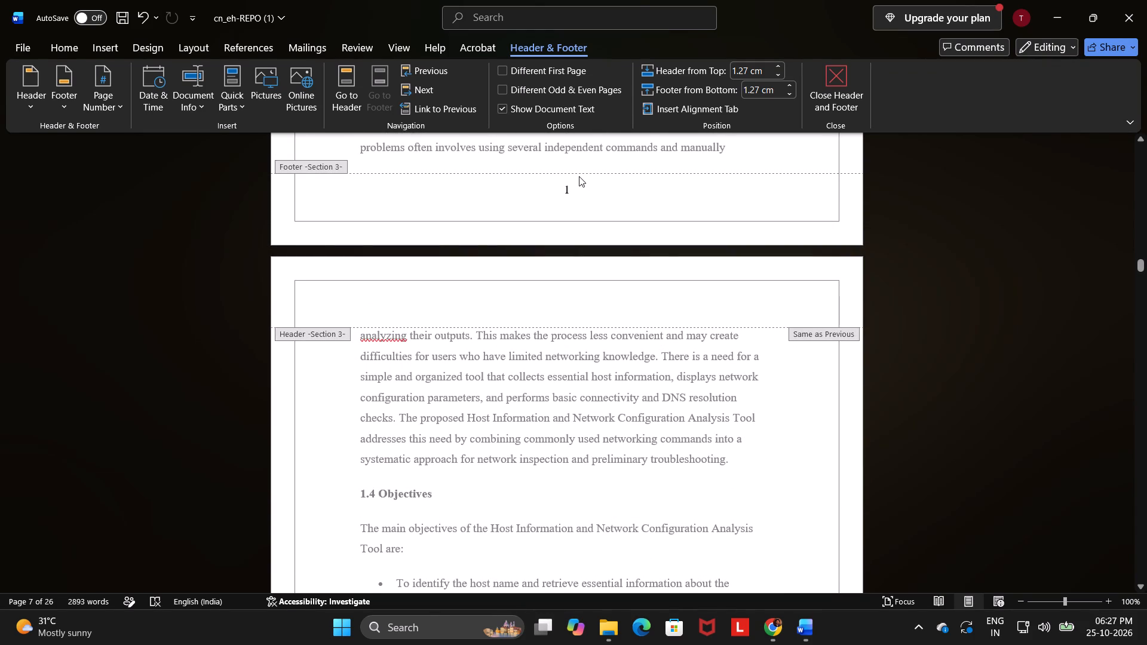
key("ctrl+s")
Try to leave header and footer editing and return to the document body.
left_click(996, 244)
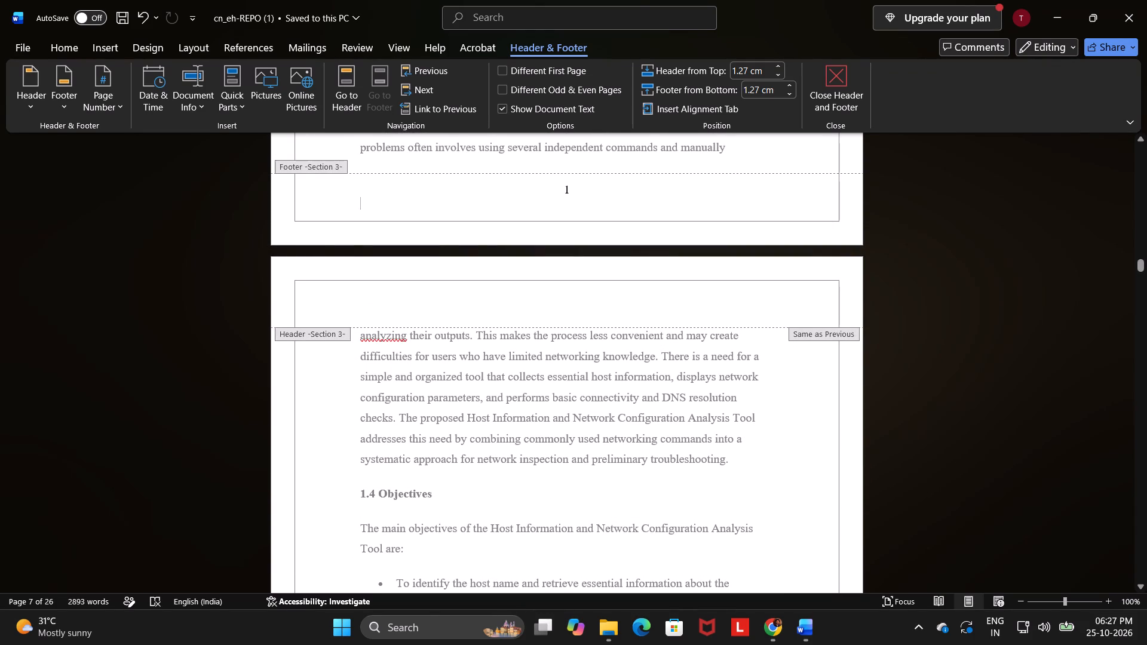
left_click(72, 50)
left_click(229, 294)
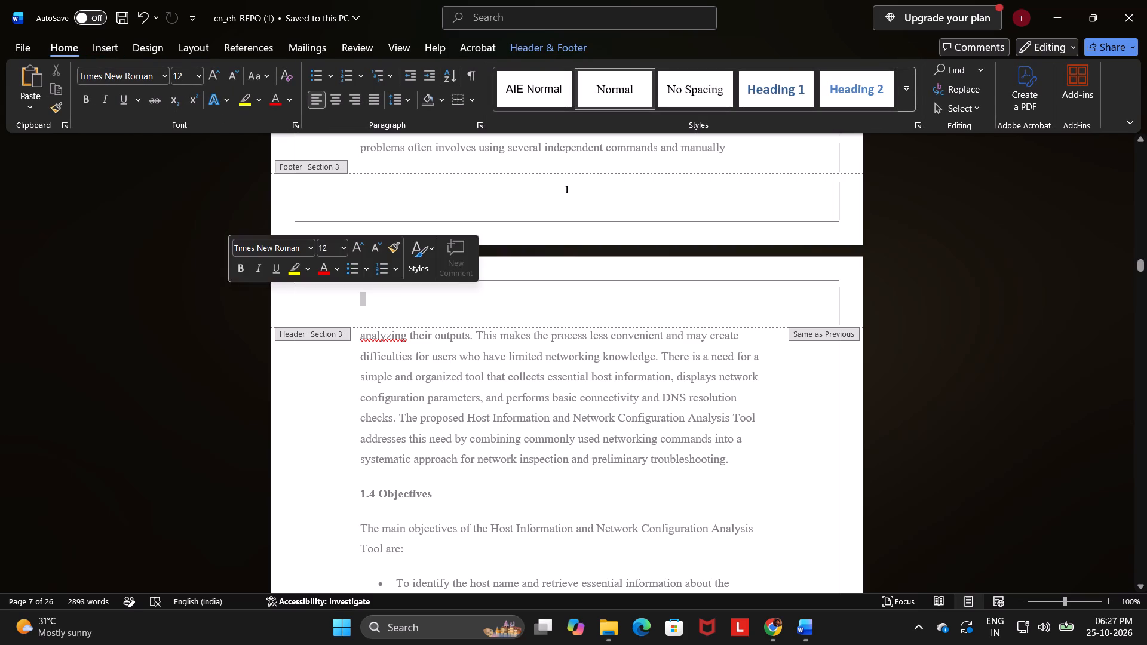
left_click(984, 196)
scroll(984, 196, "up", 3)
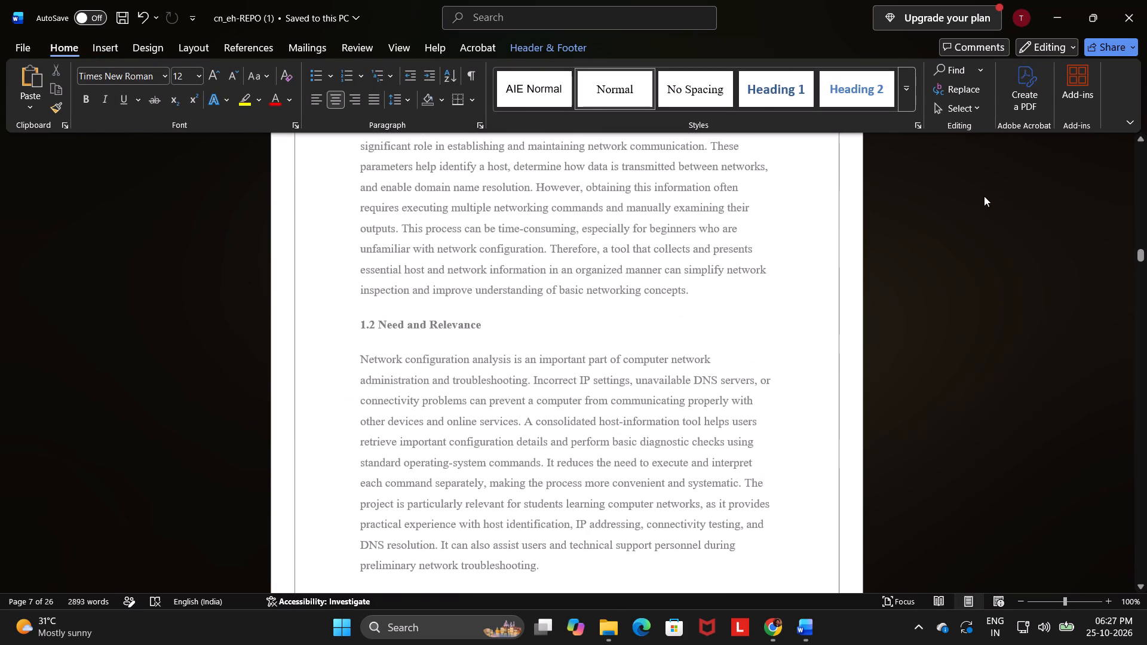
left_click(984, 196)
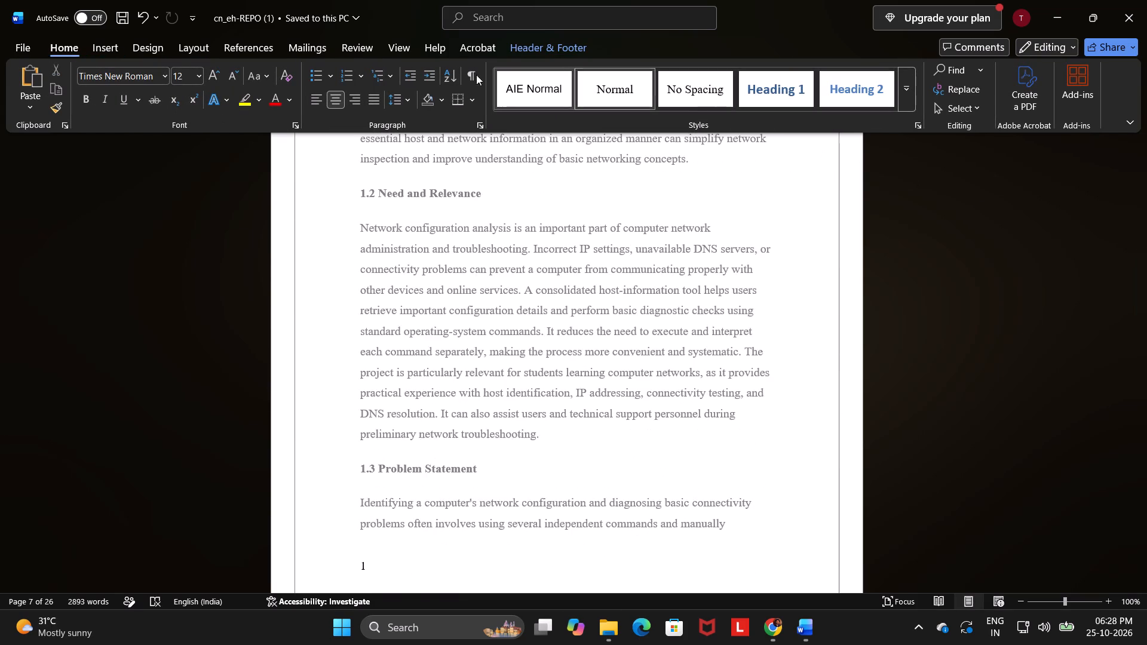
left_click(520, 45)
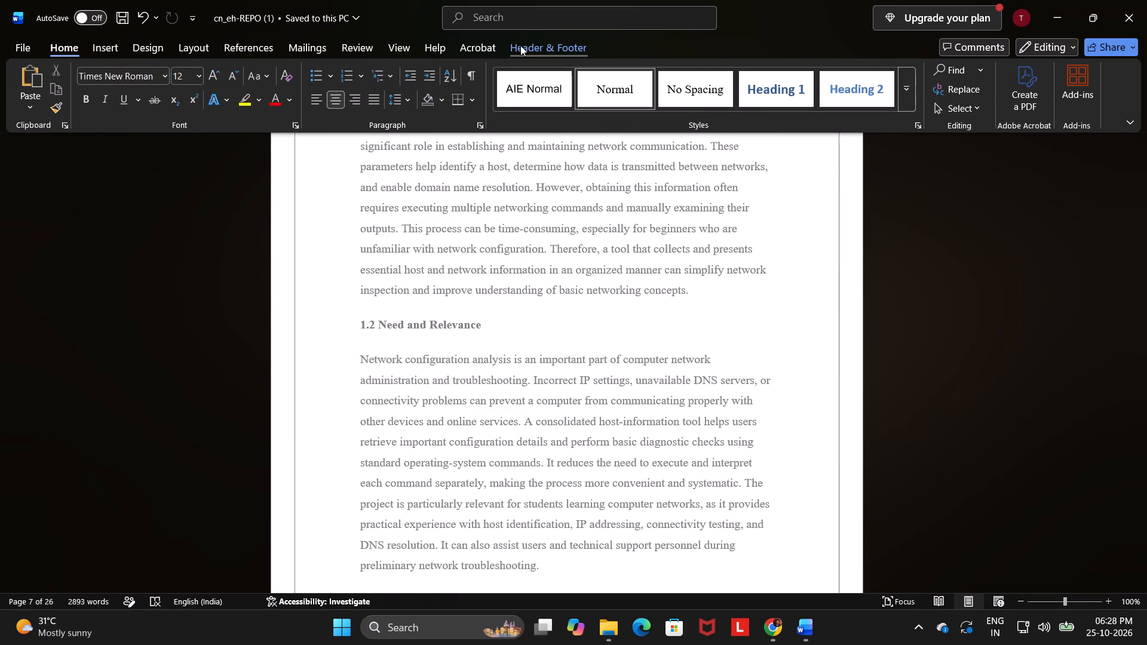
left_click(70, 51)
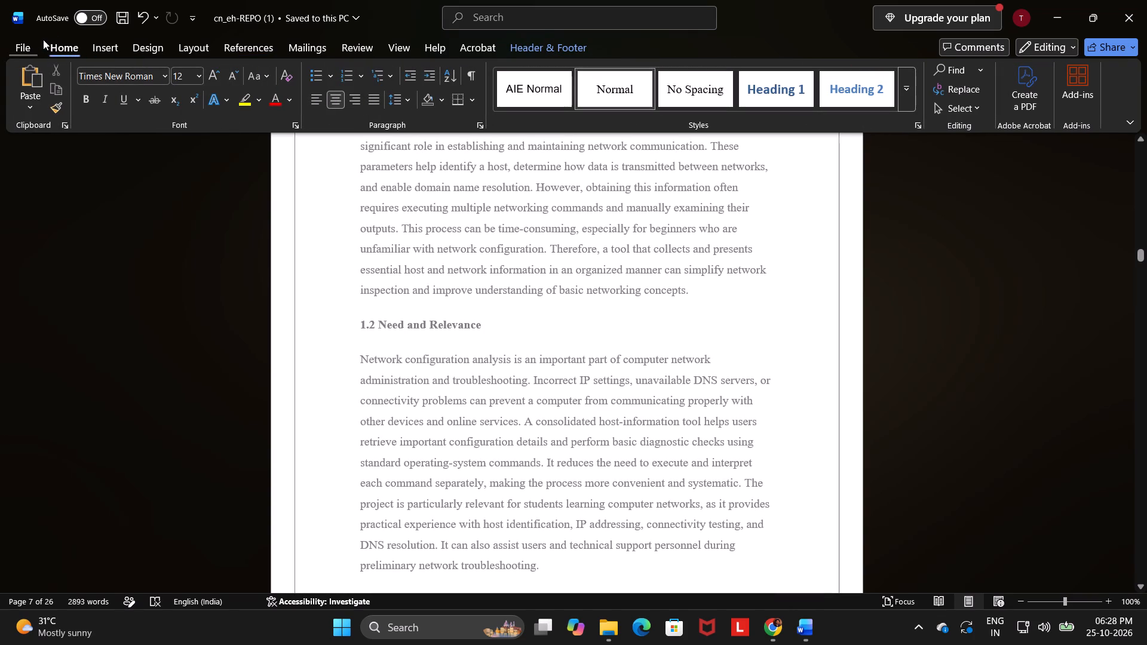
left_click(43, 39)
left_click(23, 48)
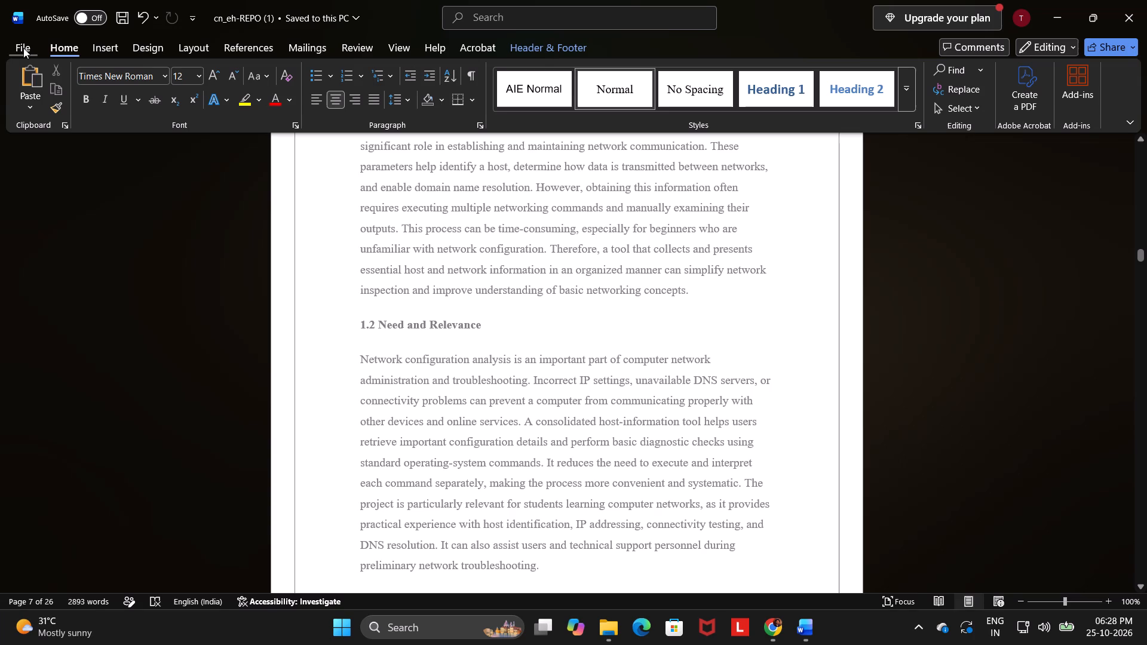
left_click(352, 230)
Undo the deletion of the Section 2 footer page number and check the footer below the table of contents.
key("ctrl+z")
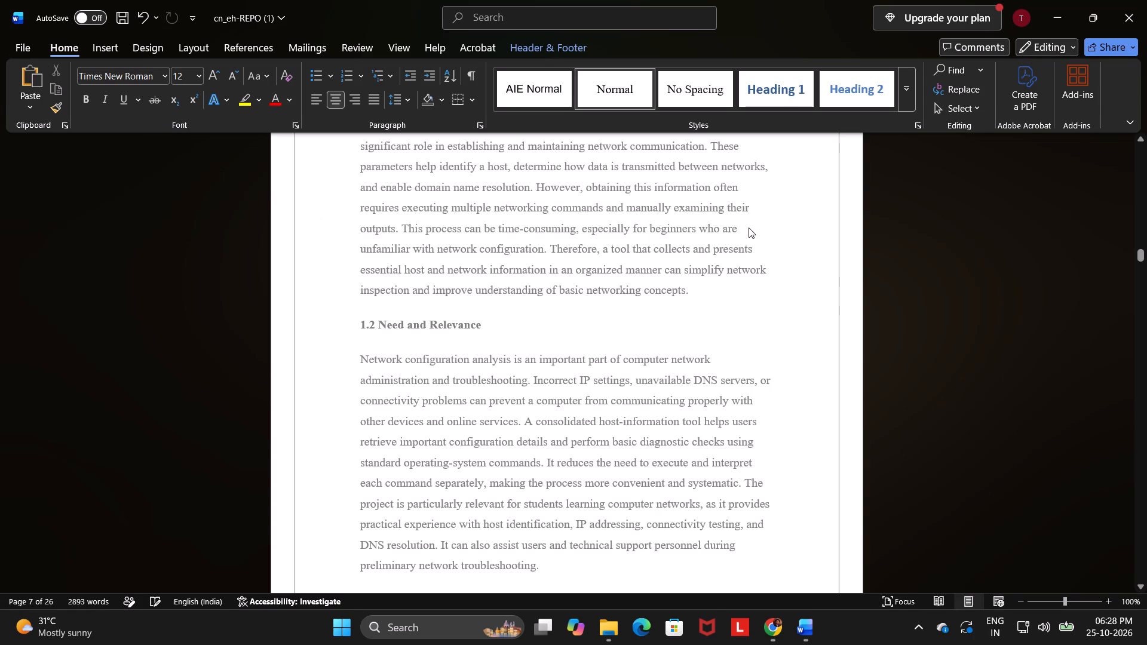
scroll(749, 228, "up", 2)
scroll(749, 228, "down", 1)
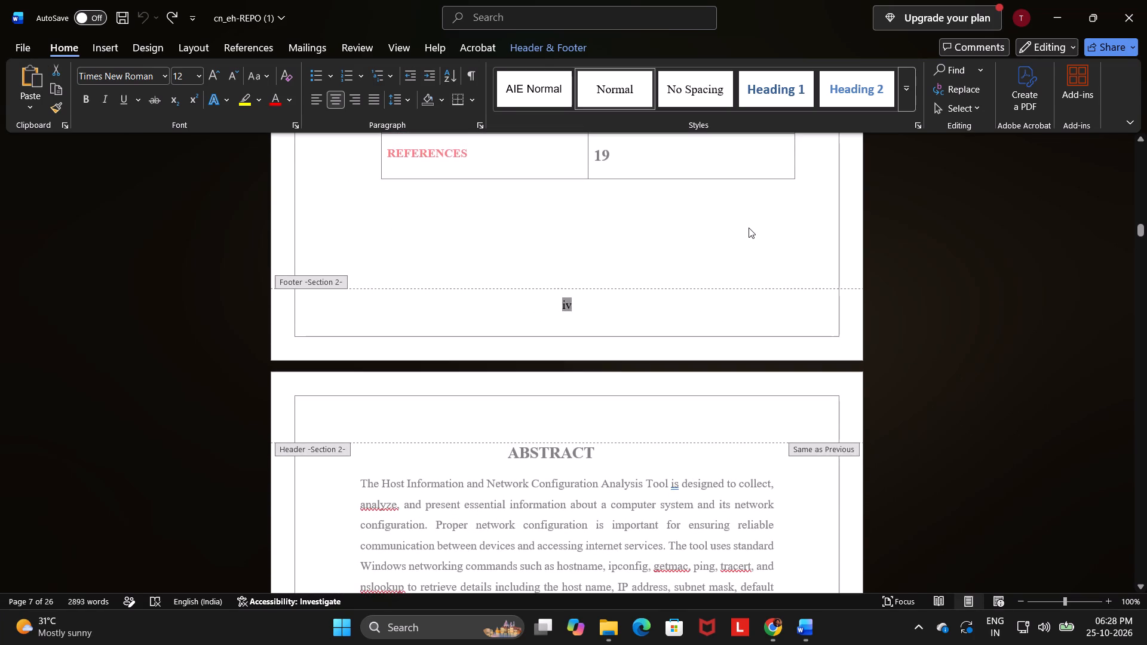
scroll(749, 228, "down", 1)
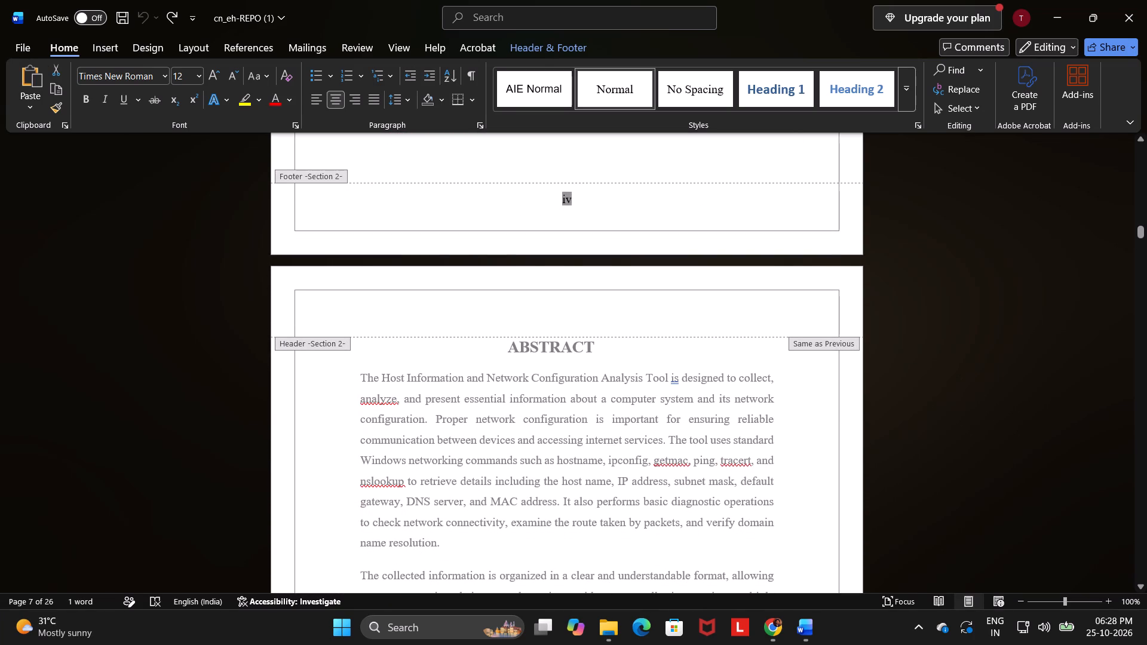
Delete the selected page number from the Section 2 footer again and save the document.
key("BackSpace")
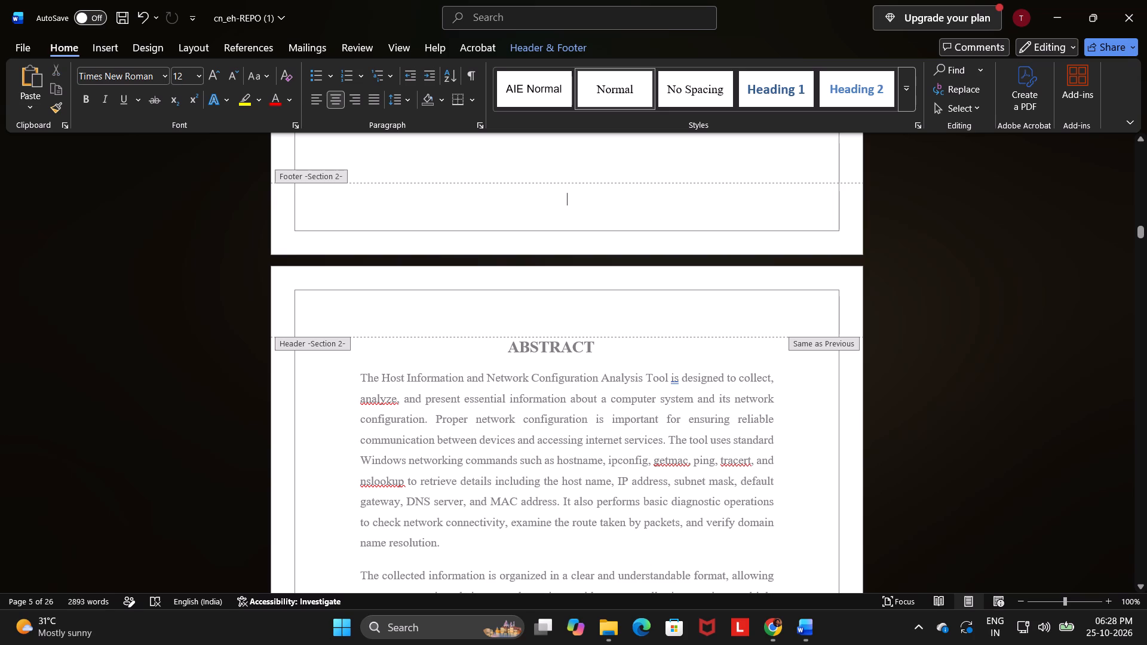
key("ctrl+s")
Check the footers from the abstract page to the first Chapter 1 page.
scroll(653, 213, "down", 5)
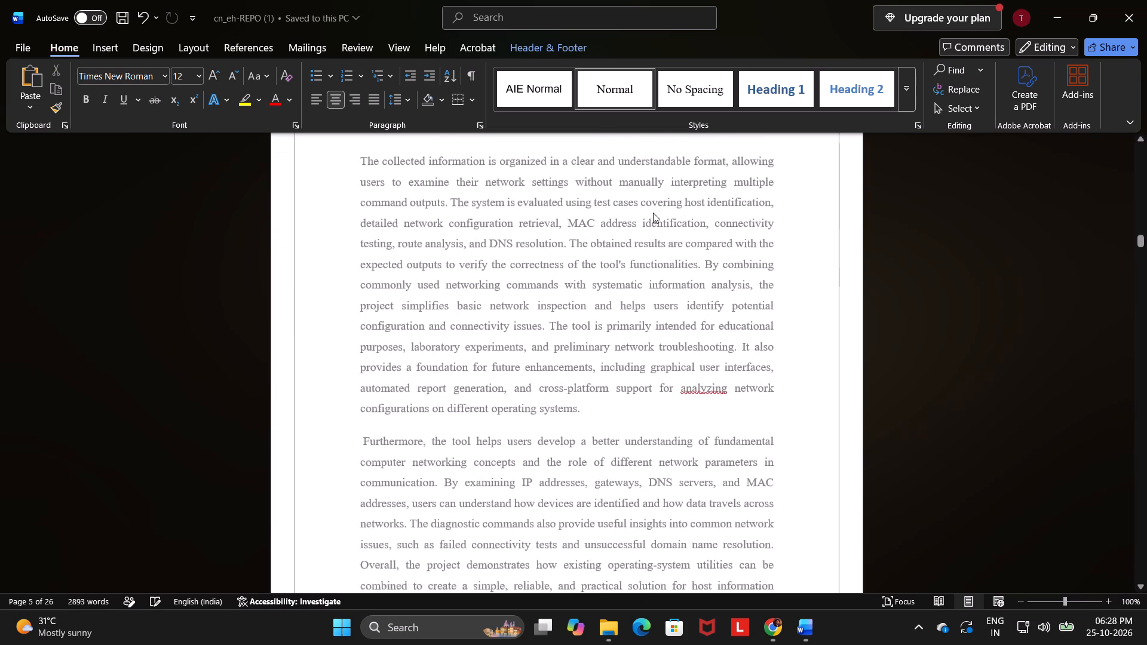
scroll(653, 213, "down", 3)
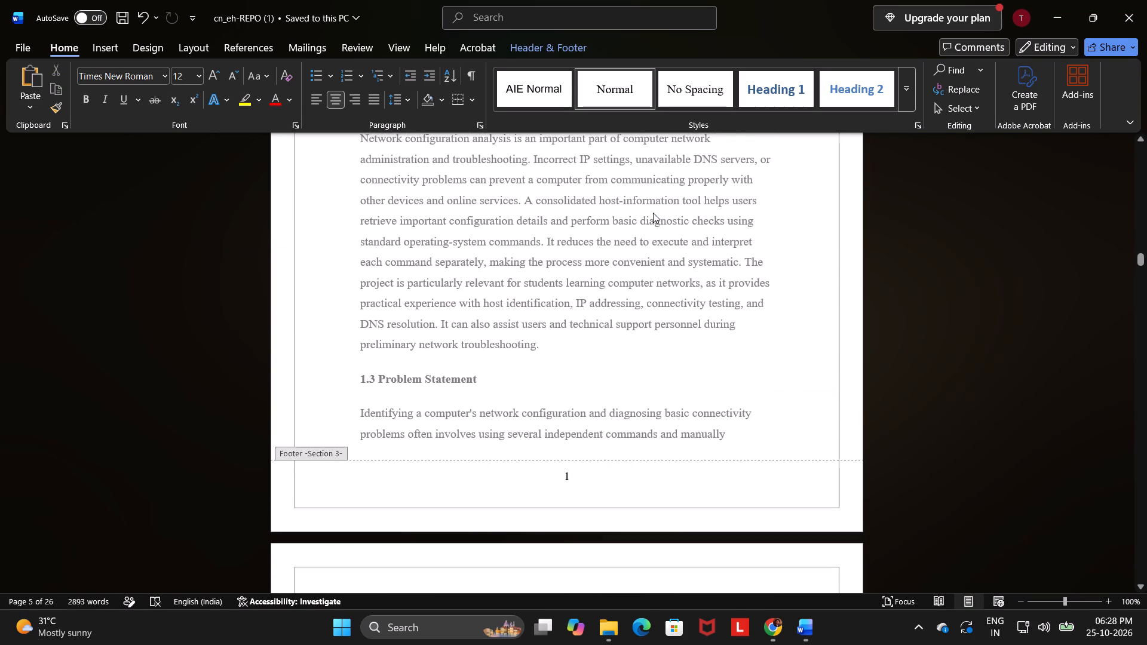
left_click(888, 241)
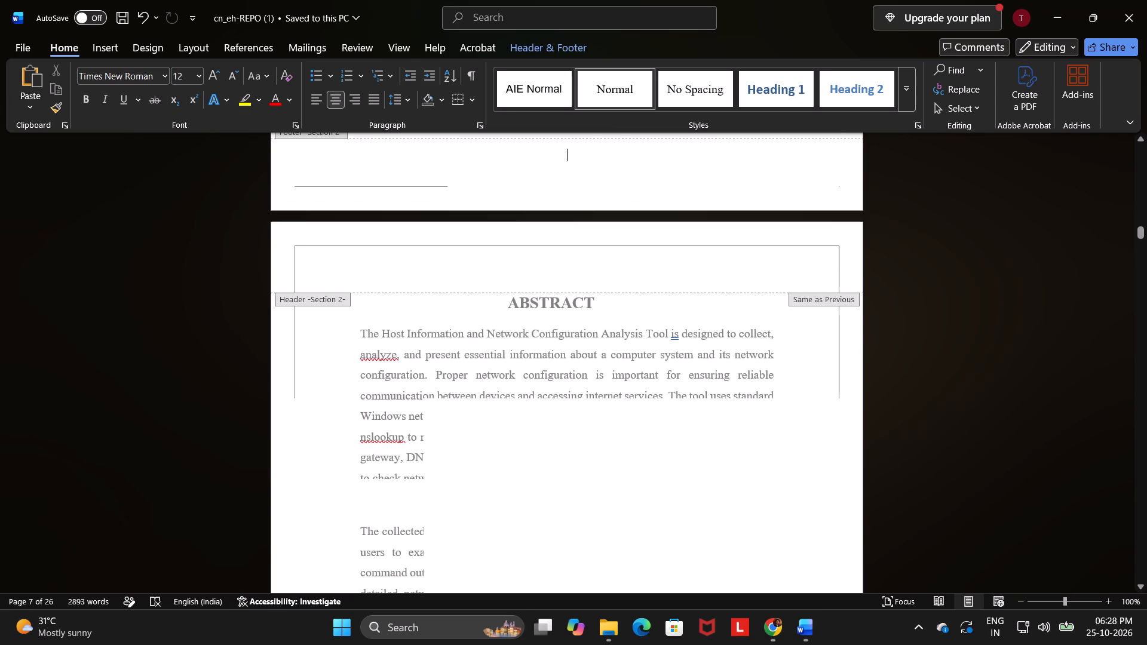
Apply the Normal style and finally the AIE Normal style to the empty Section 2 footer line.
left_click(604, 99)
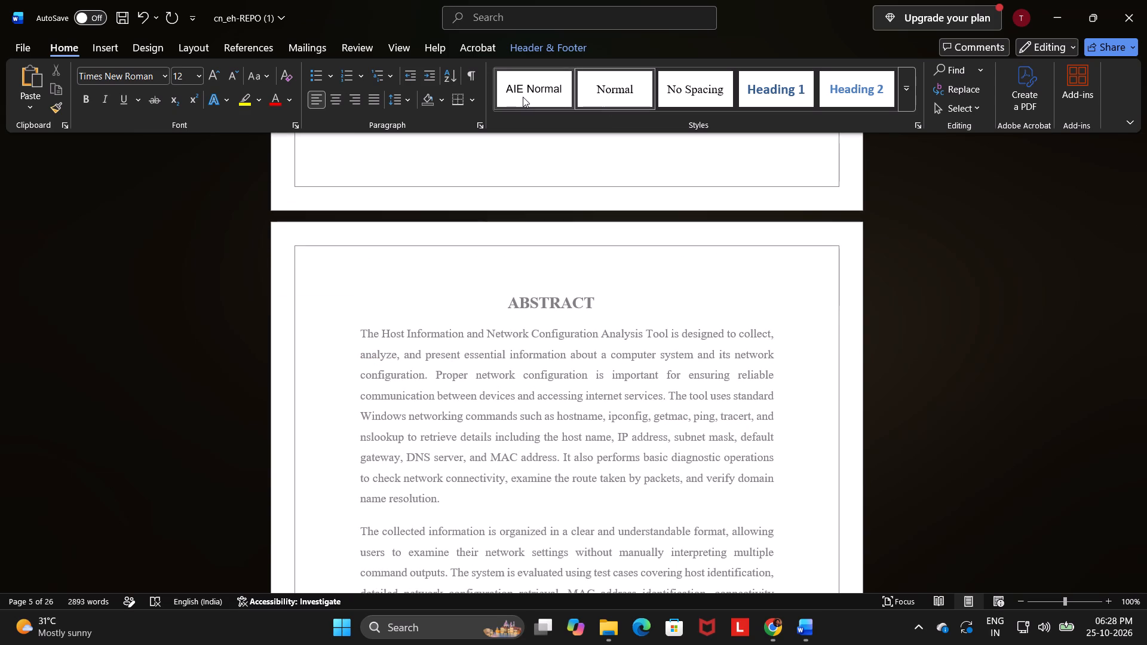
left_click(523, 97)
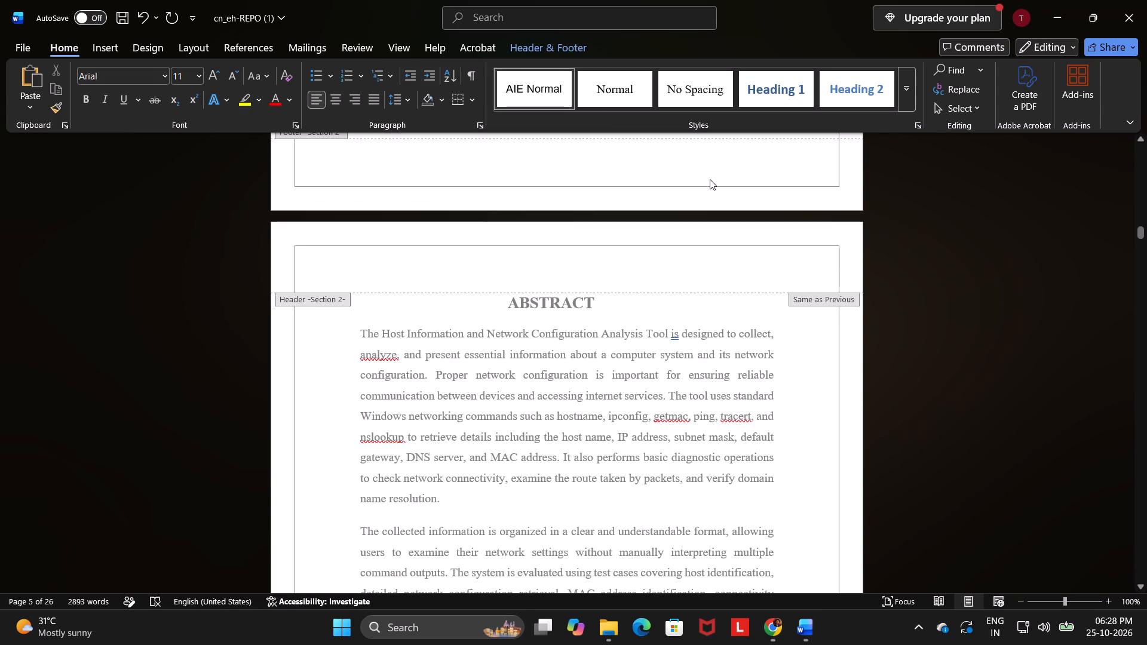
Recheck the footers of the abstract and first Chapter 1 pages, and save the document.
scroll(676, 241, "down", 6)
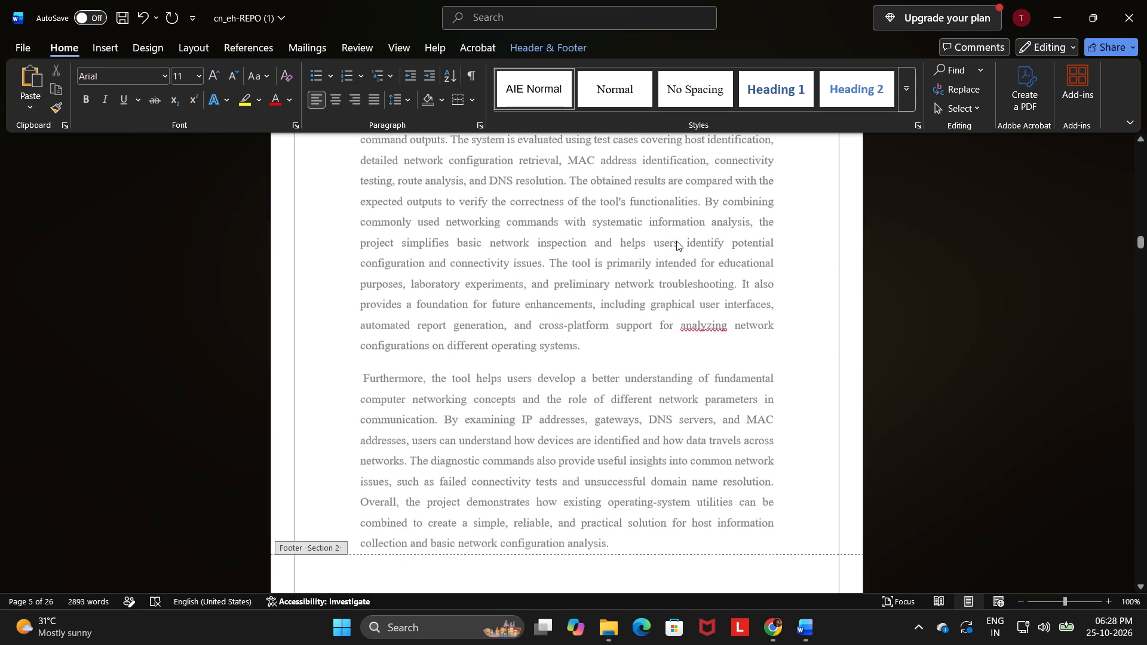
scroll(676, 241, "down", 6)
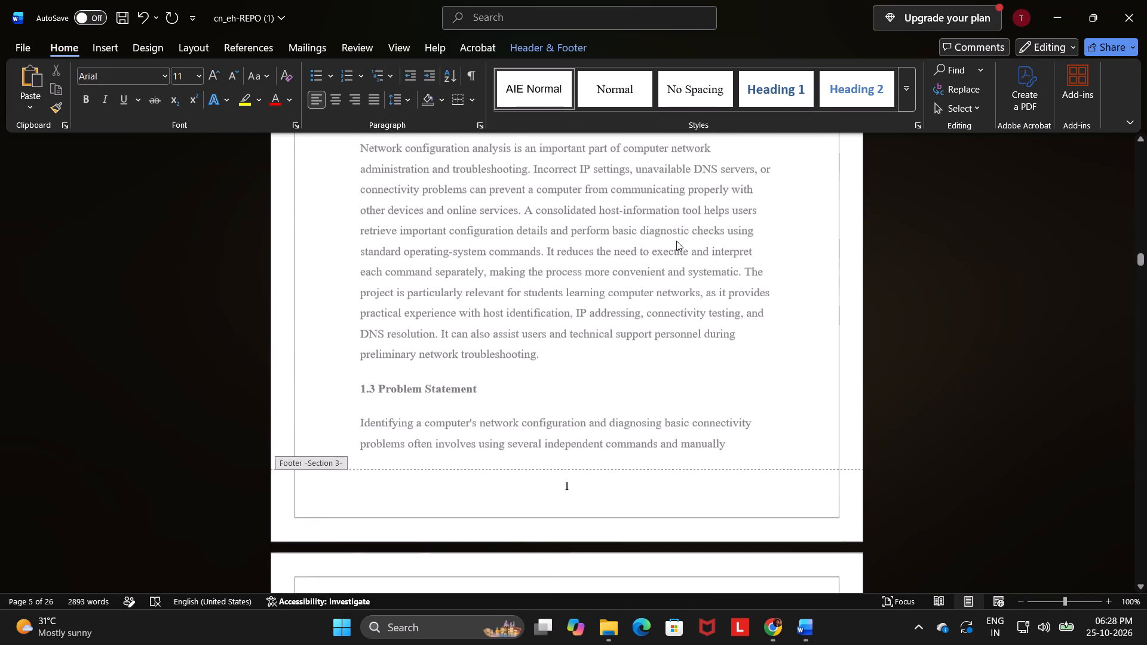
key("ctrl+s")
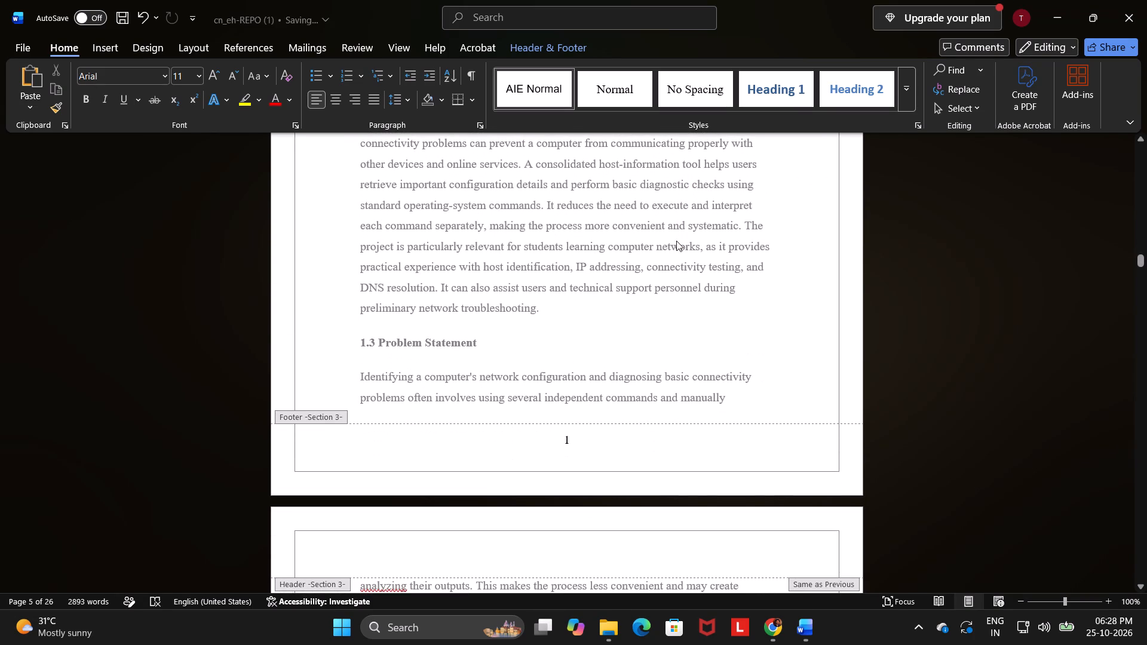
left_click(1139, 3)
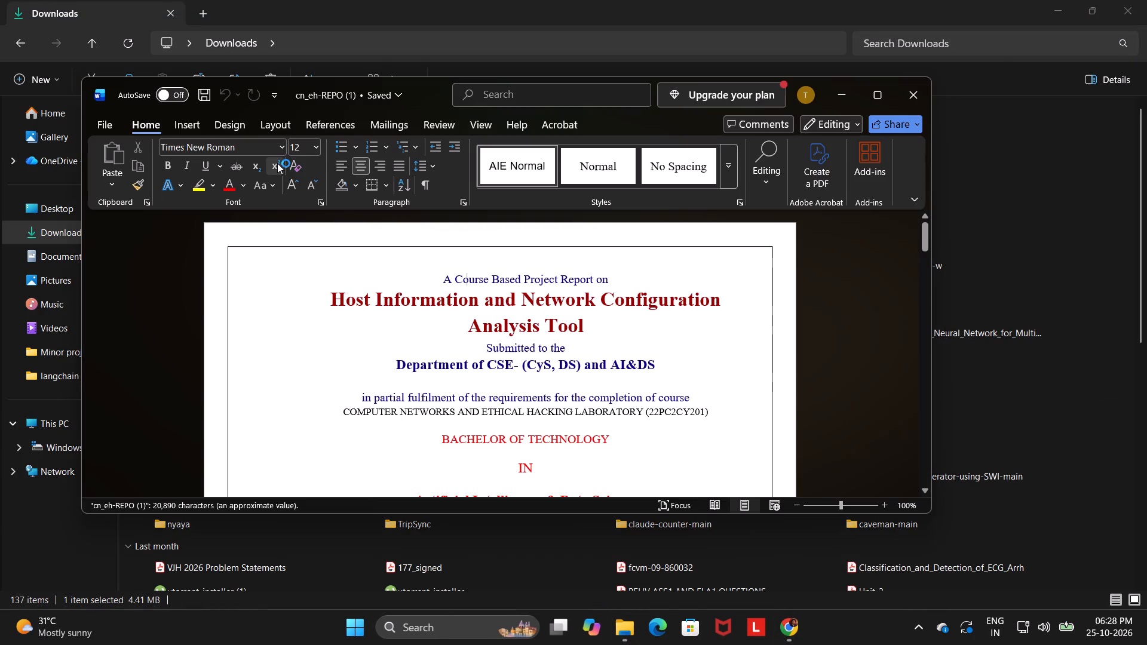
left_click(867, 91)
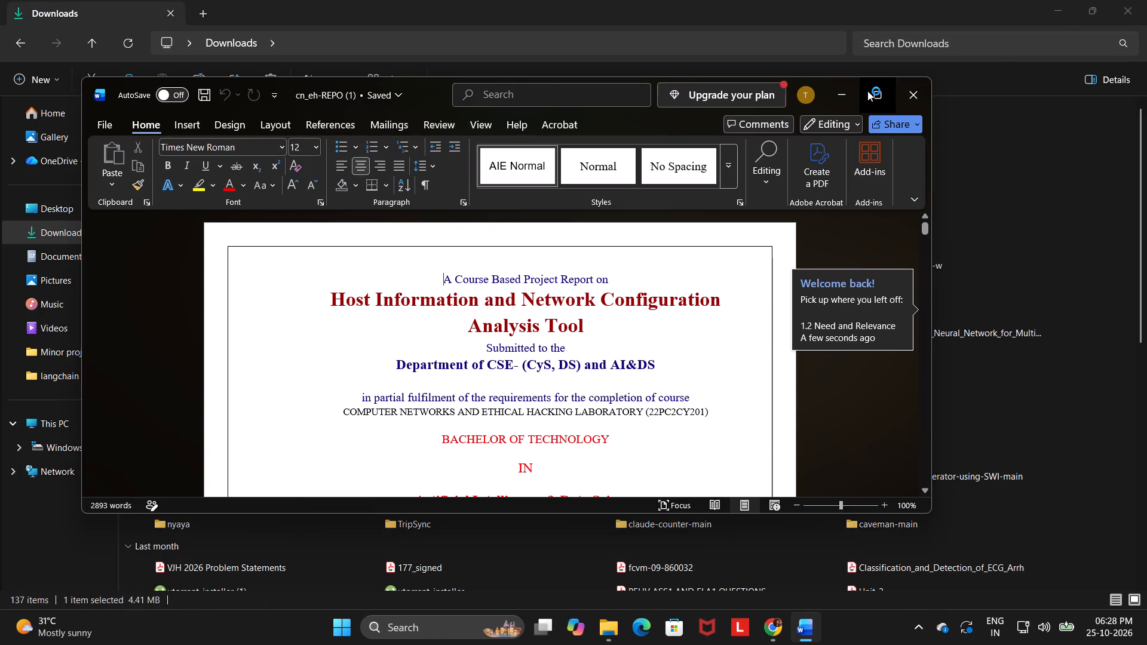
Review the page numbering of the reopened report from the cover through the table of contents and abstract to Chapter 1.
scroll(710, 391, "down", 3)
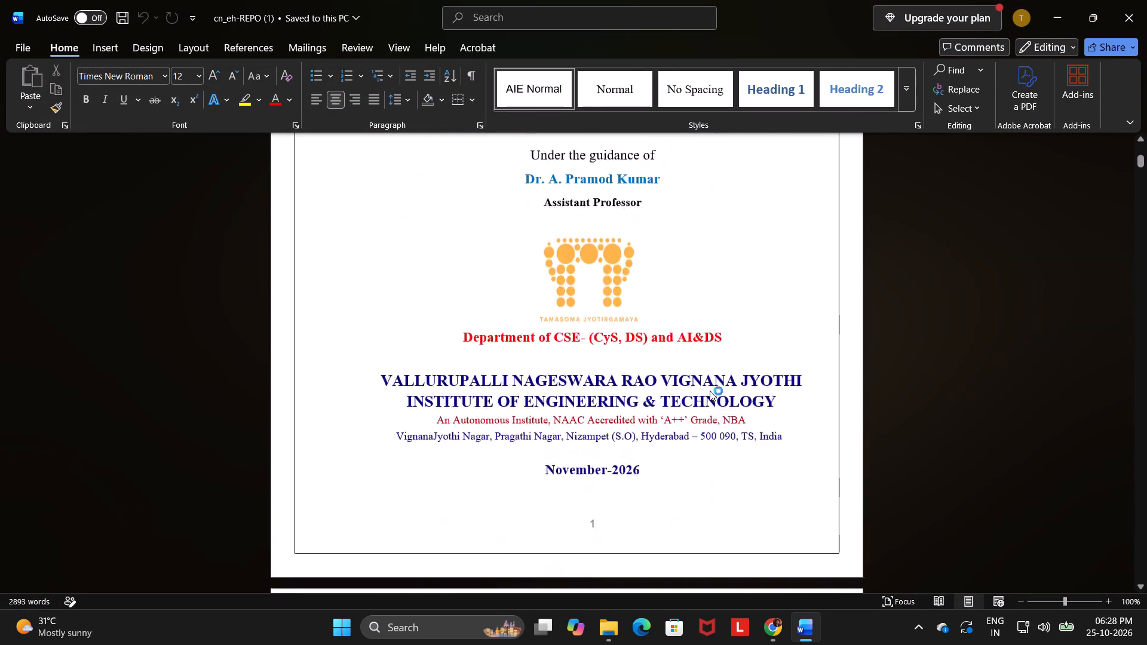
scroll(710, 391, "down", 7)
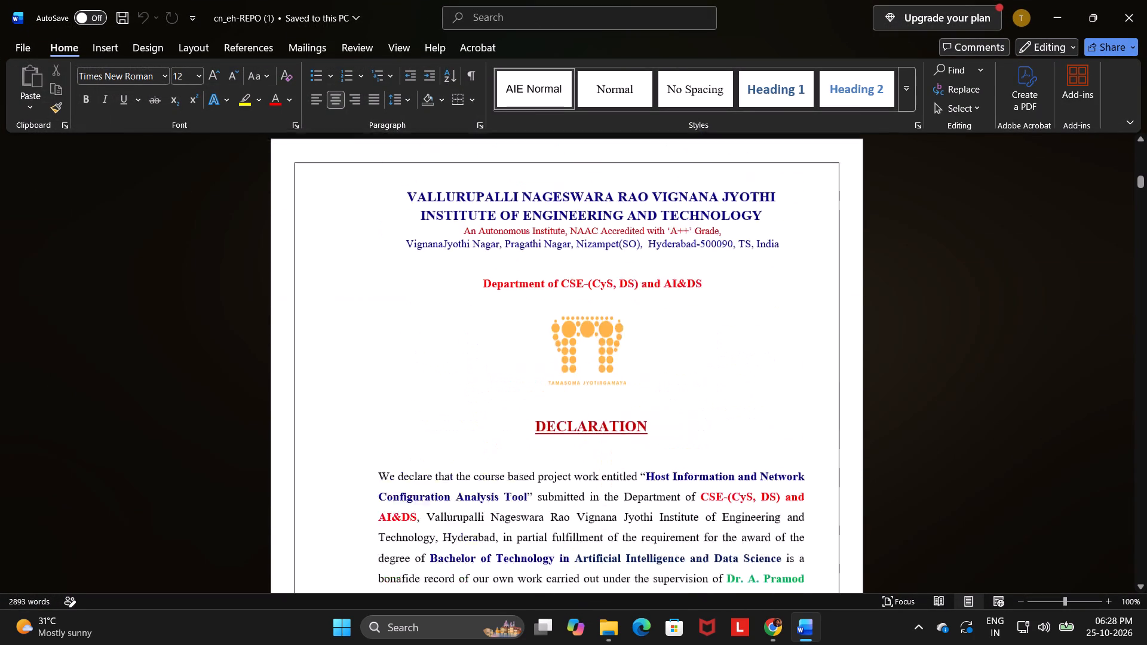
scroll(710, 391, "down", 4)
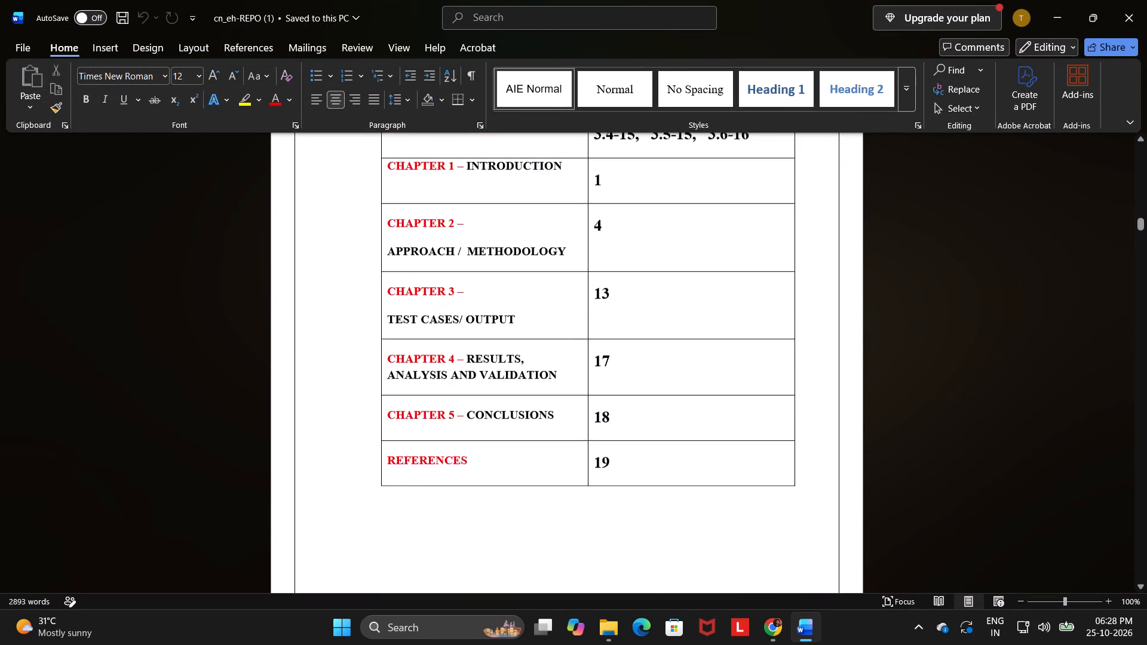
scroll(710, 391, "down", 5)
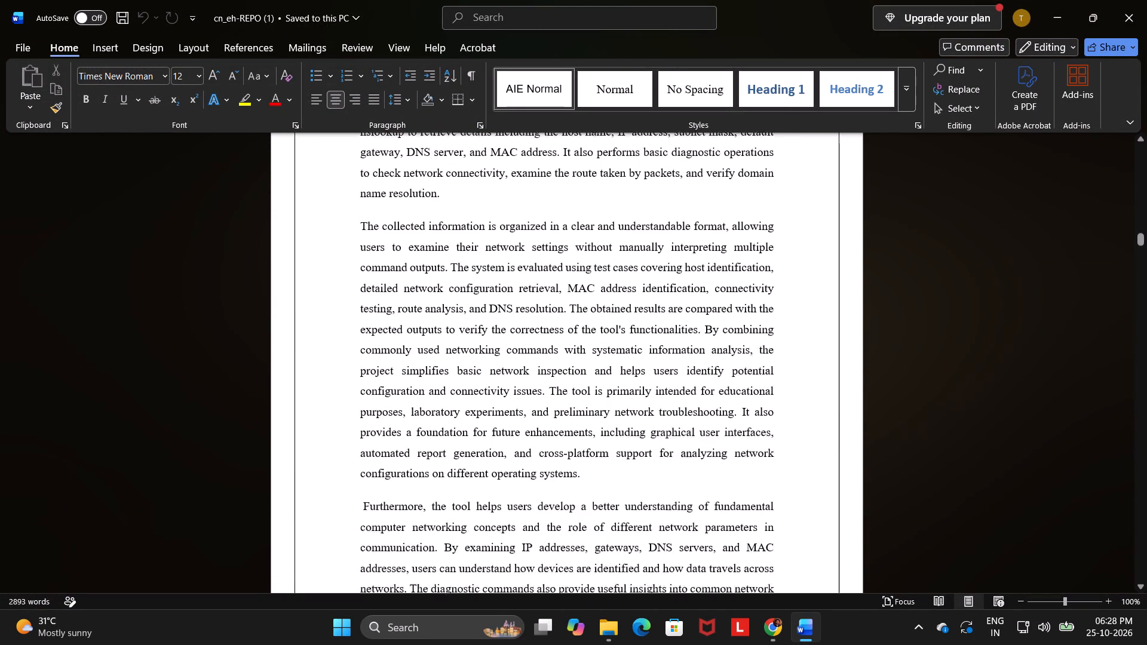
scroll(710, 391, "down", 6)
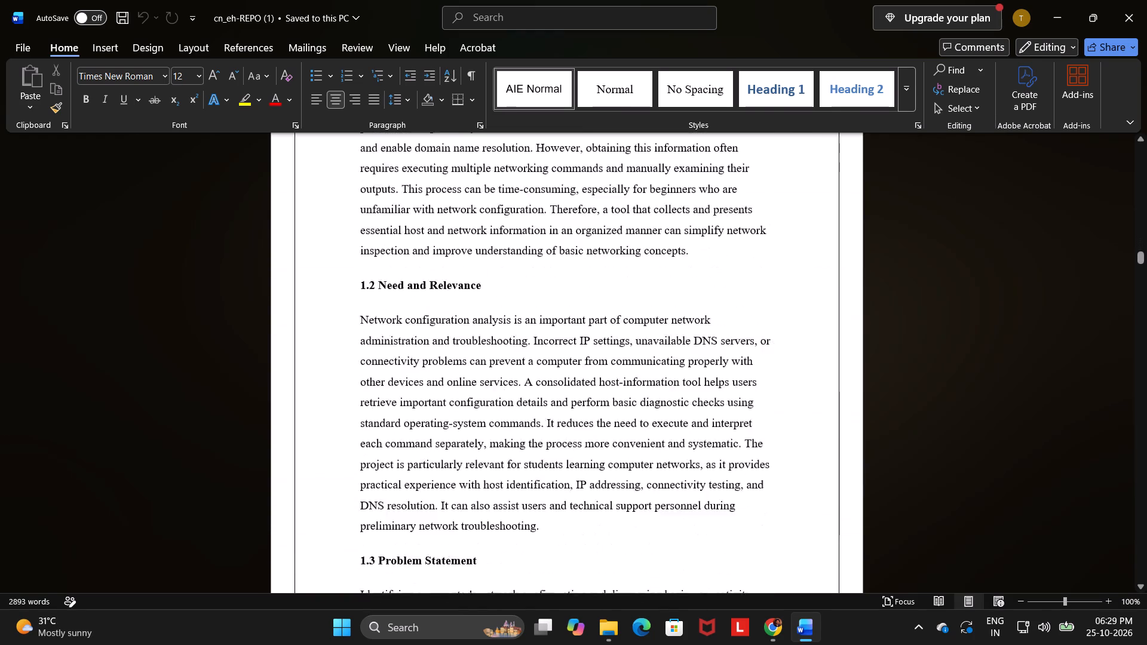
Review the page numbers from Chapter 1 through the remaining chapters to the references.
scroll(710, 391, "down", 7)
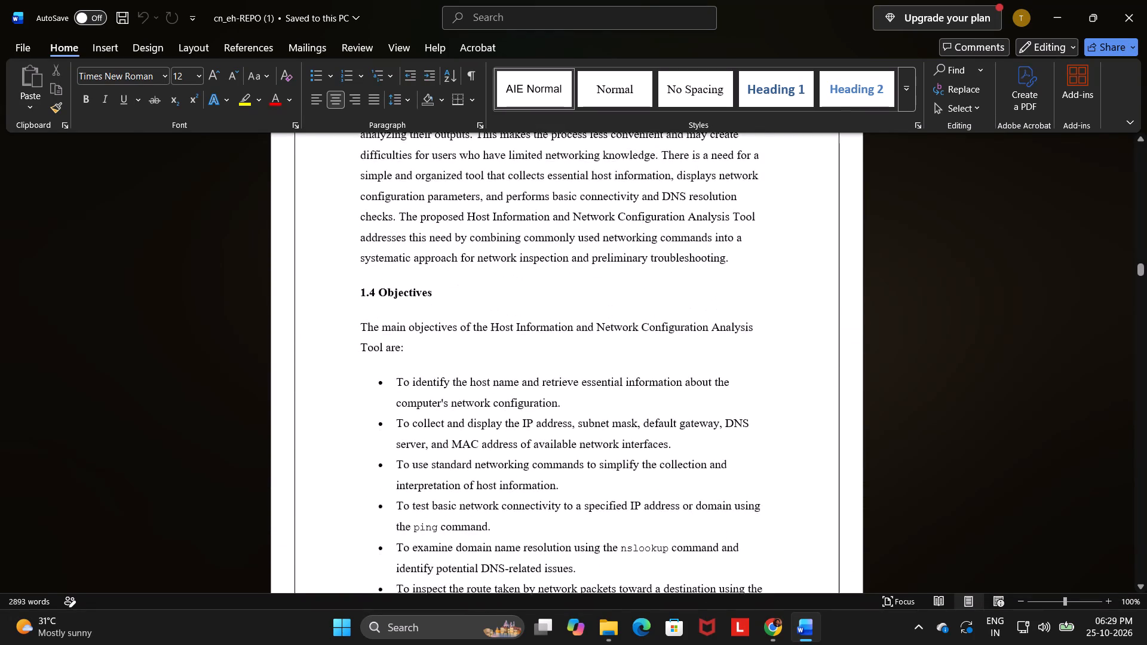
scroll(710, 391, "down", 4)
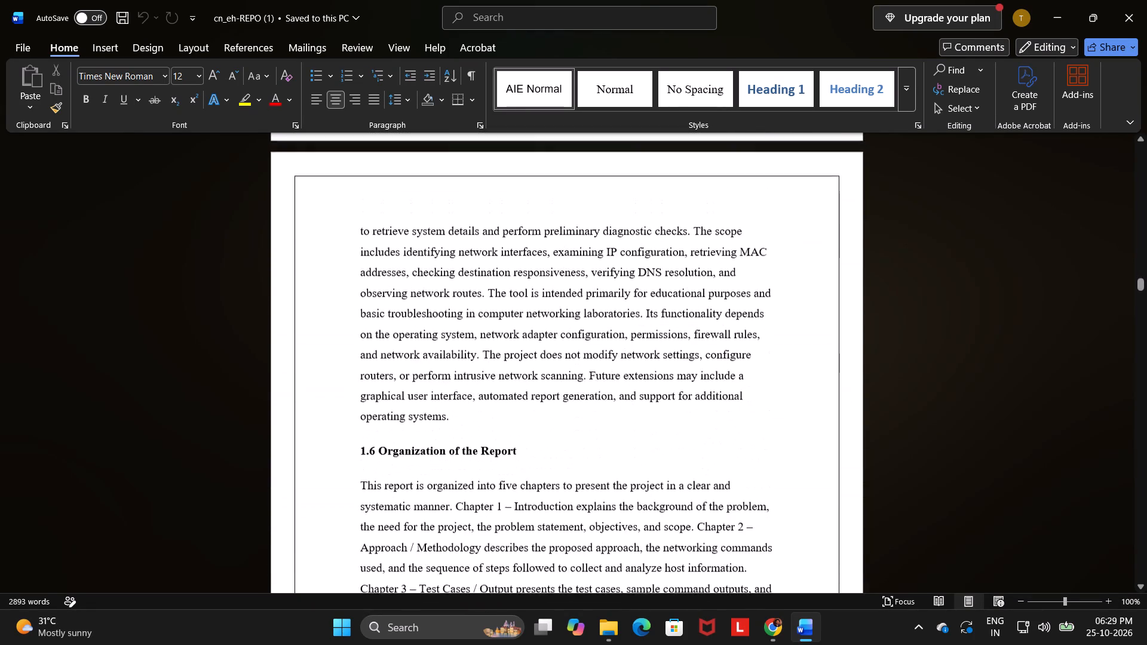
scroll(710, 391, "down", 4)
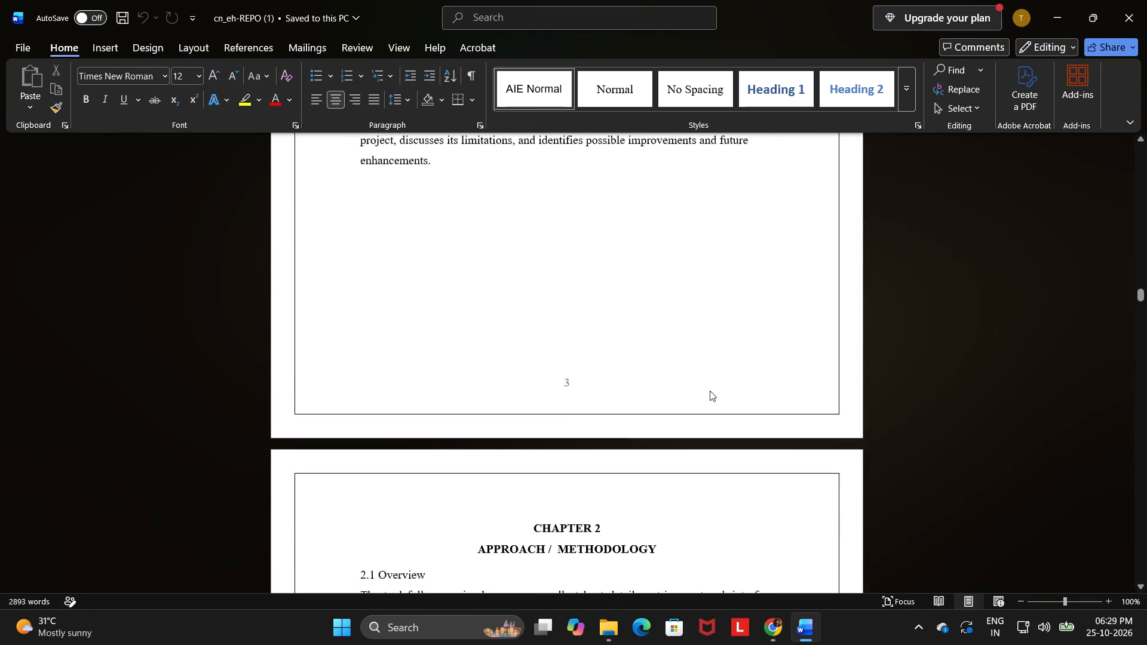
scroll(710, 391, "down", 9)
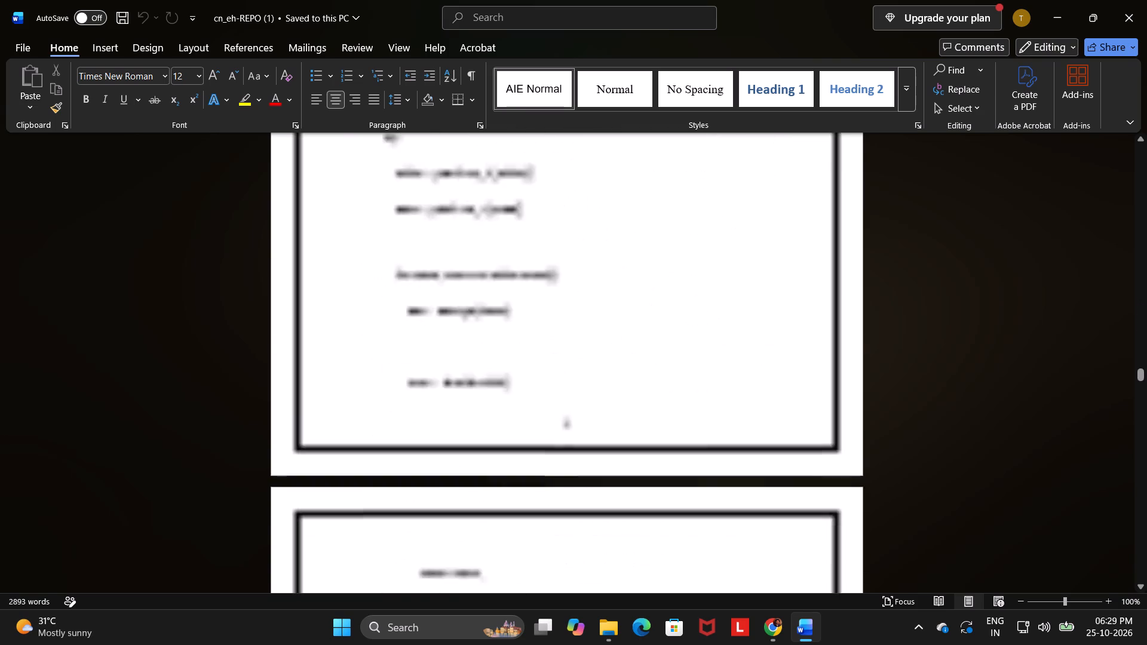
scroll(710, 391, "down", 18)
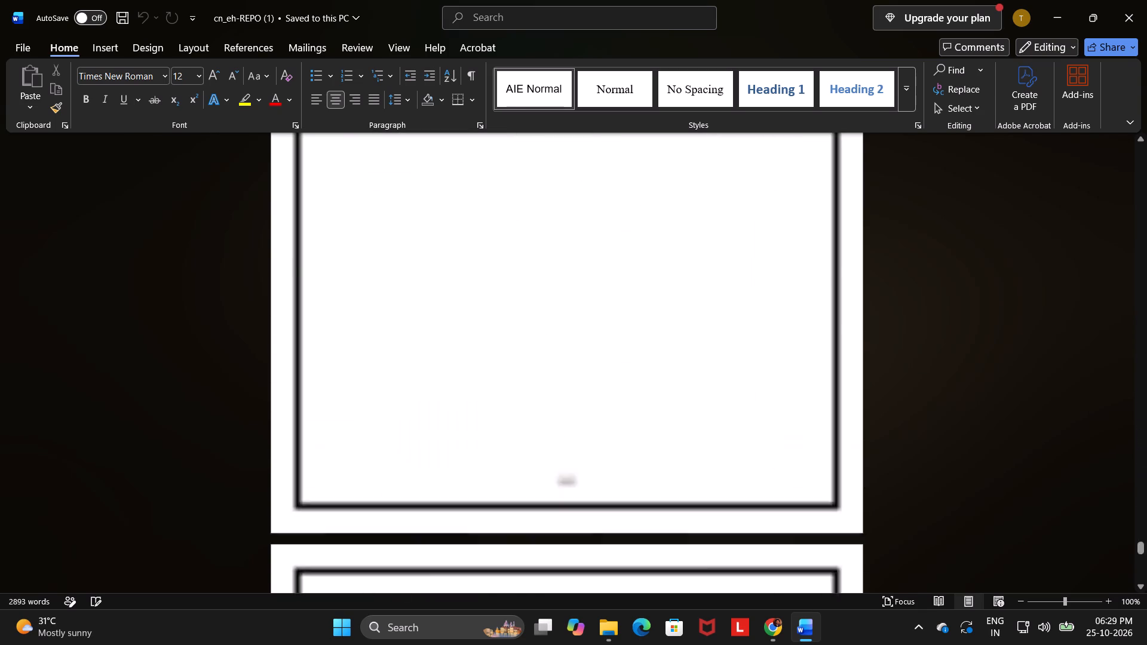
scroll(710, 391, "down", 6)
Review the page numbers backward from the references to Test Case 1 in Chapter 3.
scroll(710, 391, "up", 3)
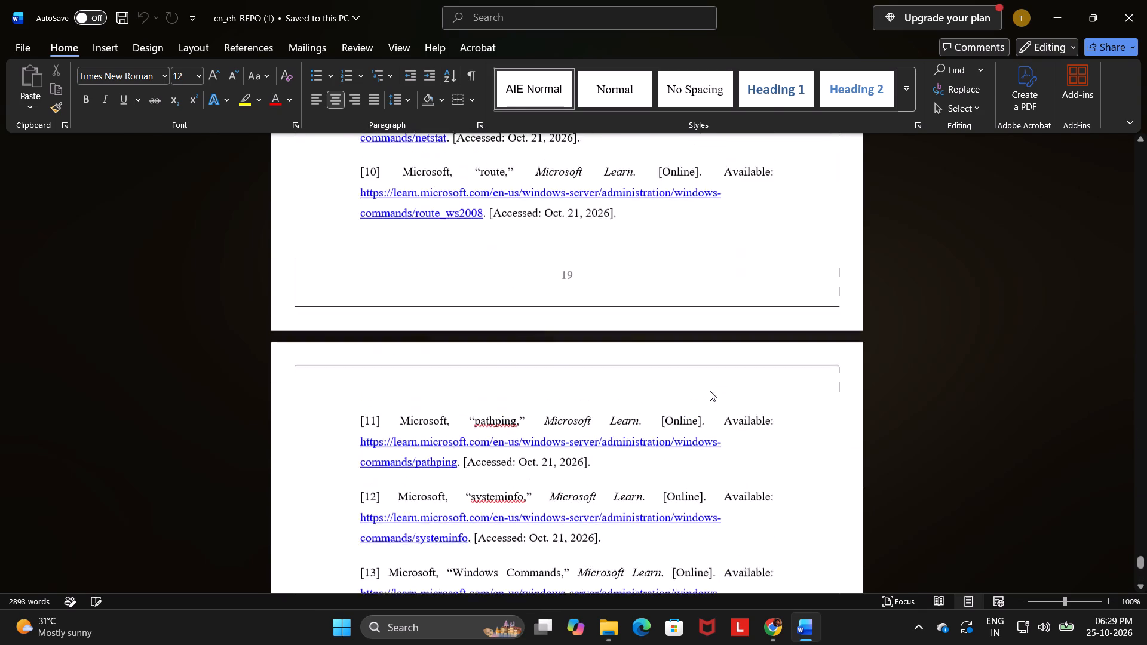
scroll(710, 391, "up", 5)
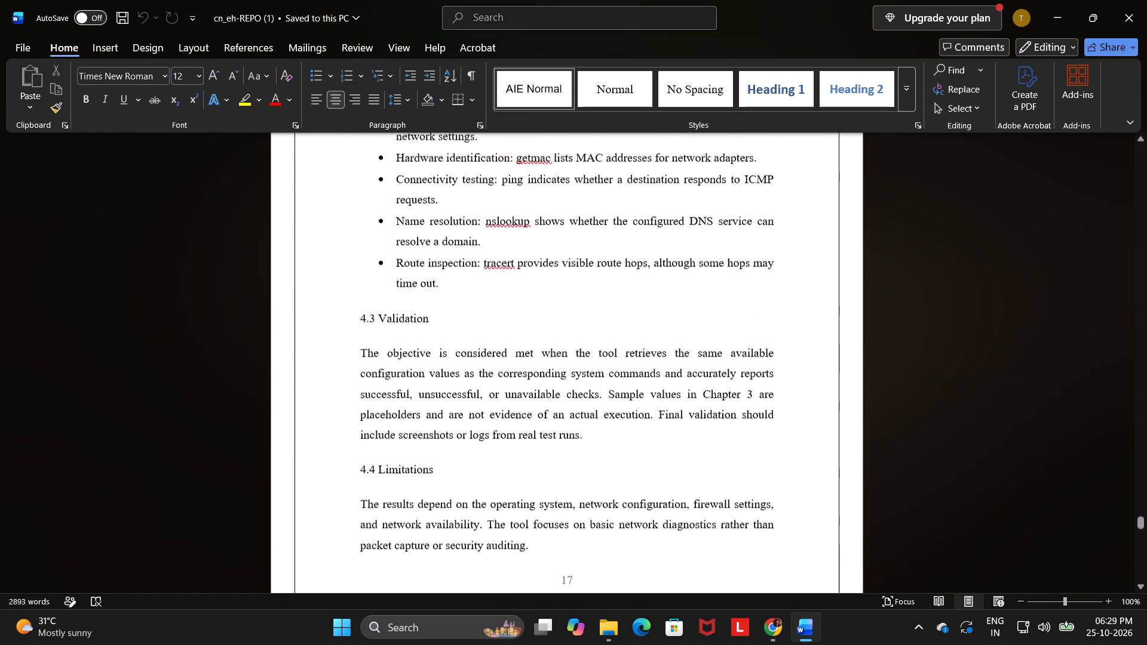
scroll(710, 391, "up", 5)
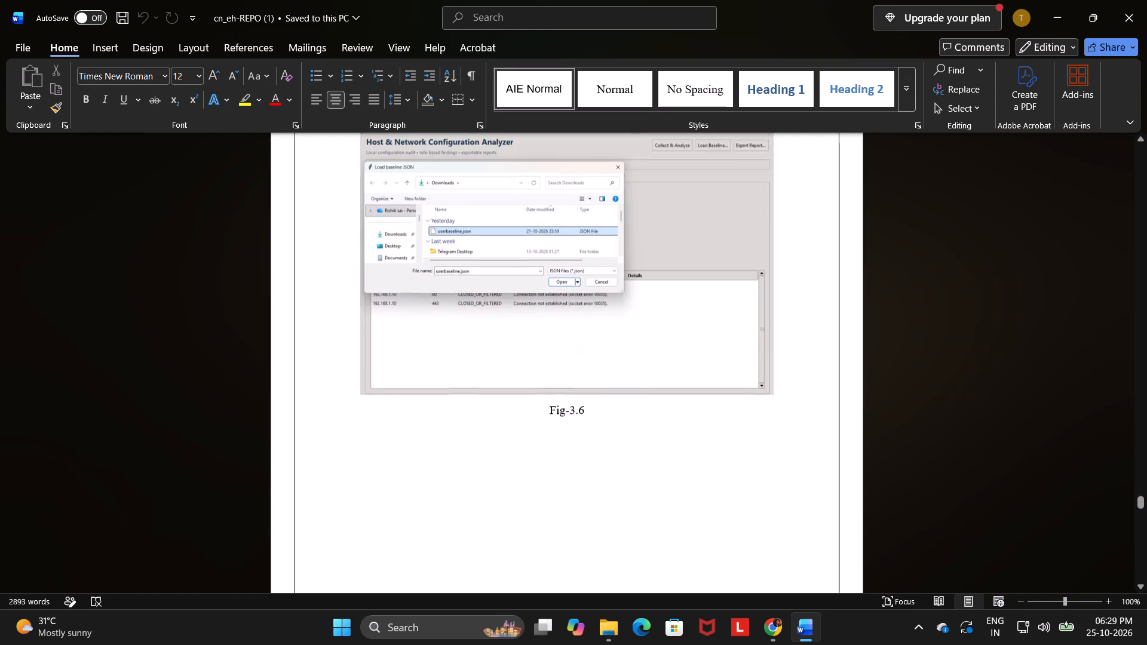
scroll(710, 391, "up", 5)
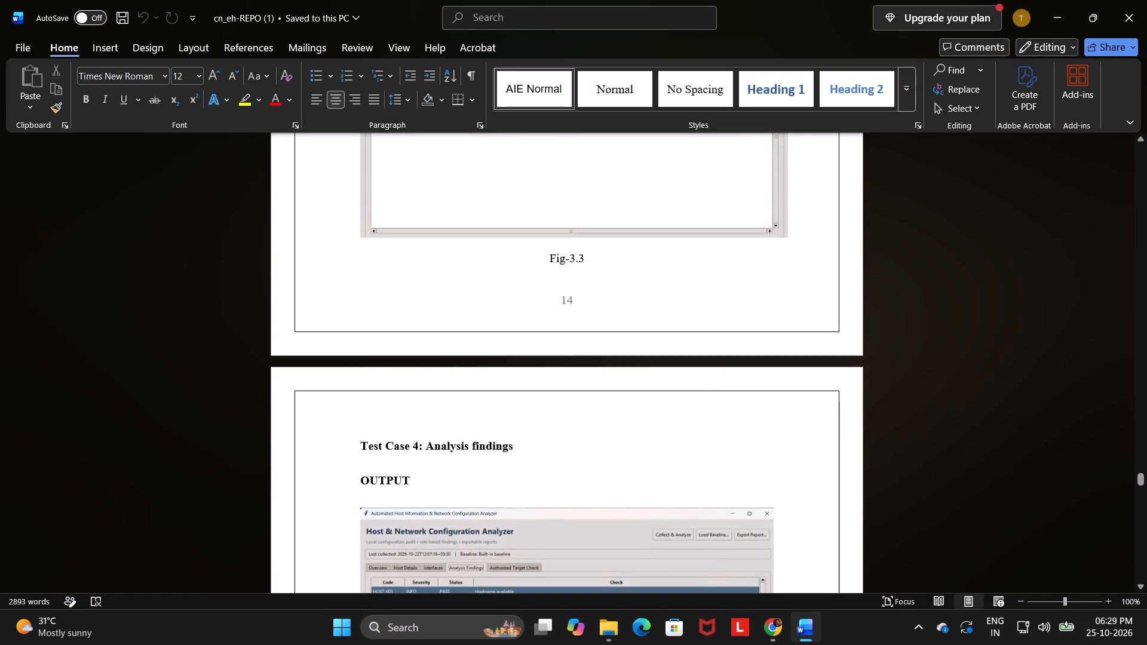
scroll(710, 391, "up", 4)
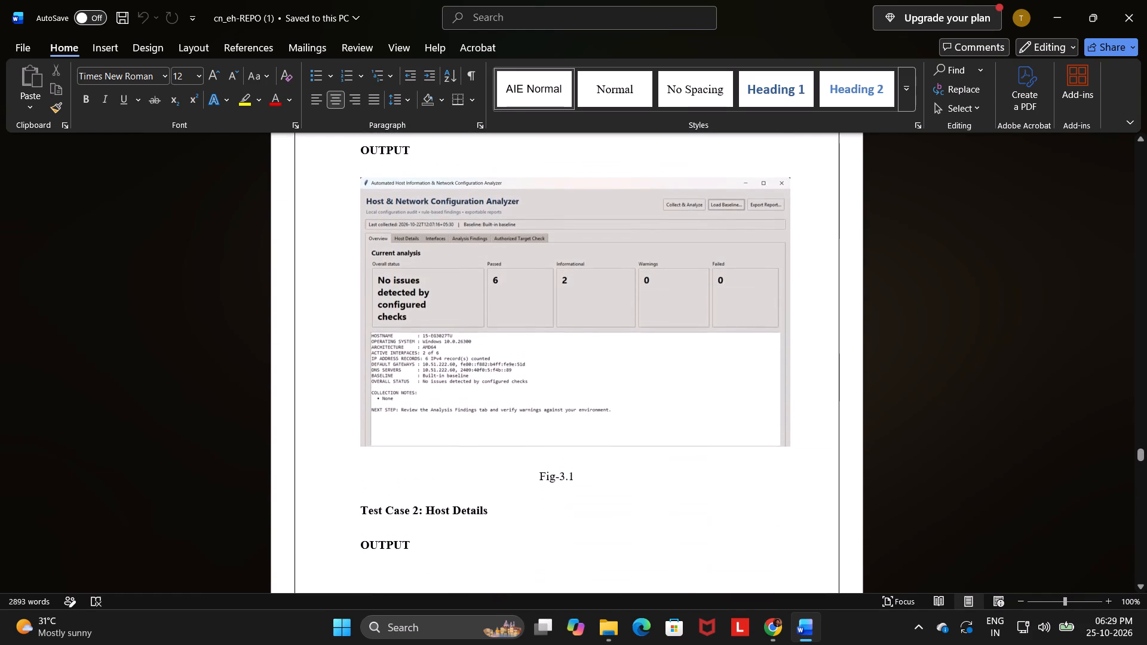
Examine the pages holding Fig-3.1 and Fig-3.2 and their page numbers in Chapter 3.
scroll(710, 391, "down", 6)
scroll(710, 391, "up", 1)
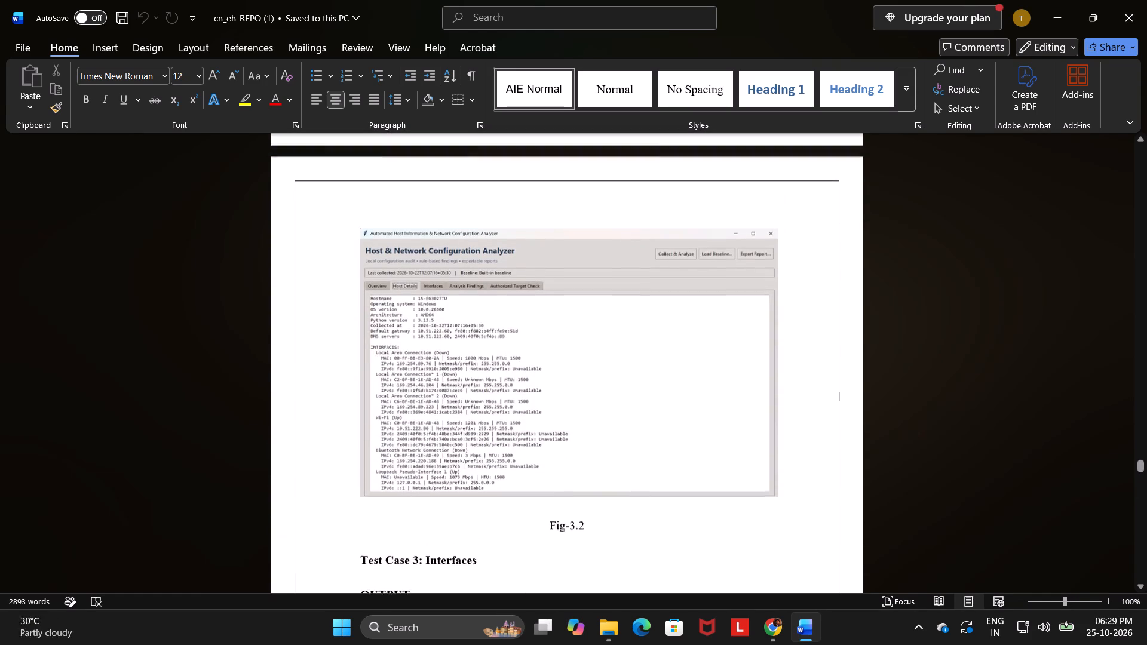
scroll(710, 391, "up", 2)
scroll(710, 391, "down", 2)
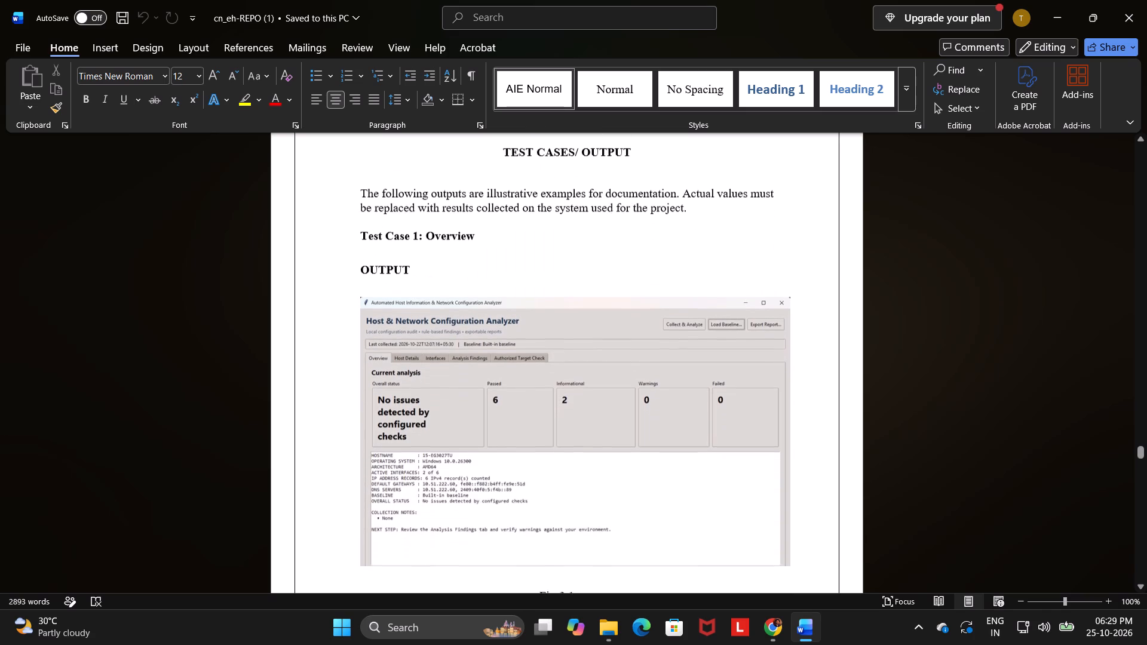
scroll(710, 391, "down", 5)
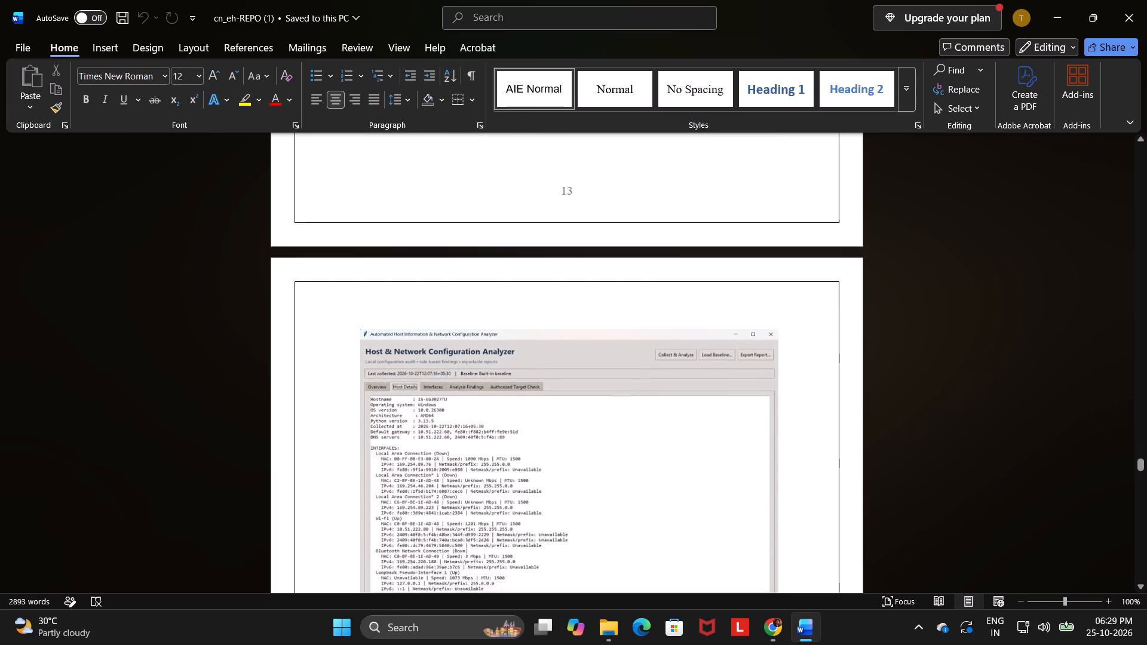
scroll(710, 391, "down", 1)
scroll(710, 391, "up", 1)
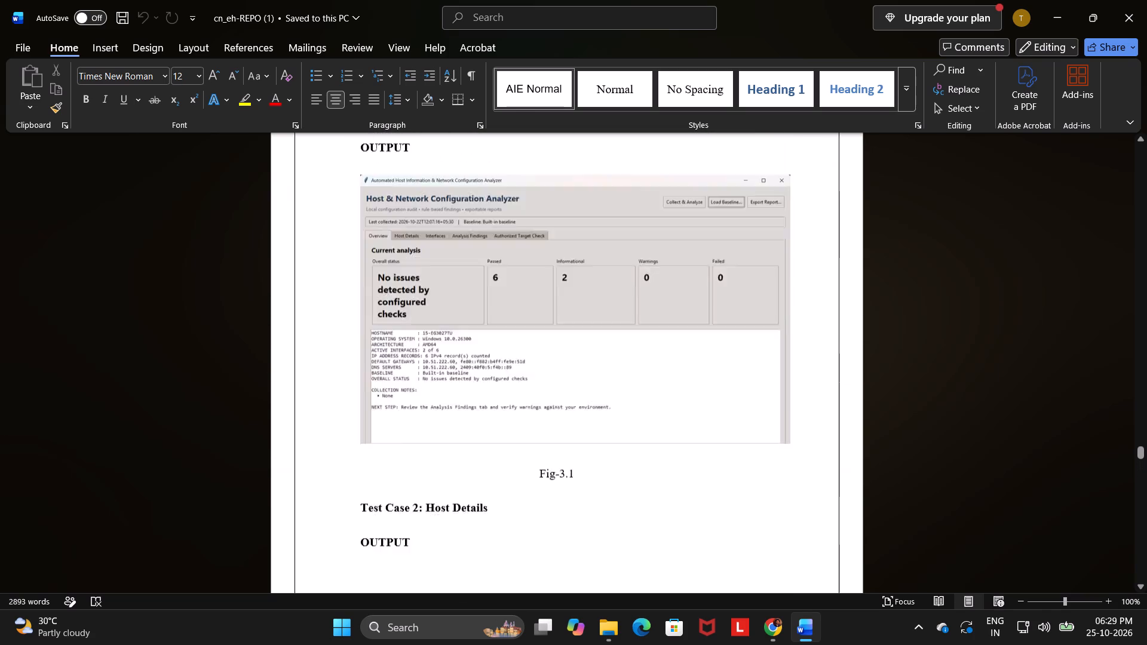
Review the pages and page numbers backward from Fig-3.1 through the code listings and Chapter 2 to the cover page.
scroll(710, 391, "up", 5)
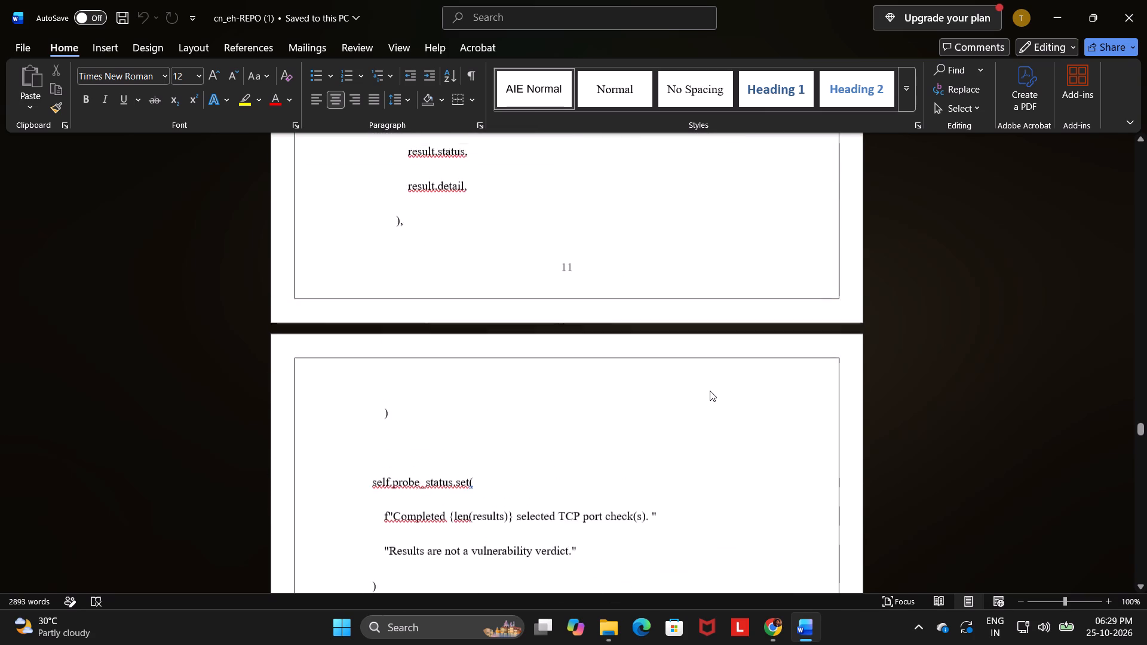
scroll(710, 391, "up", 5)
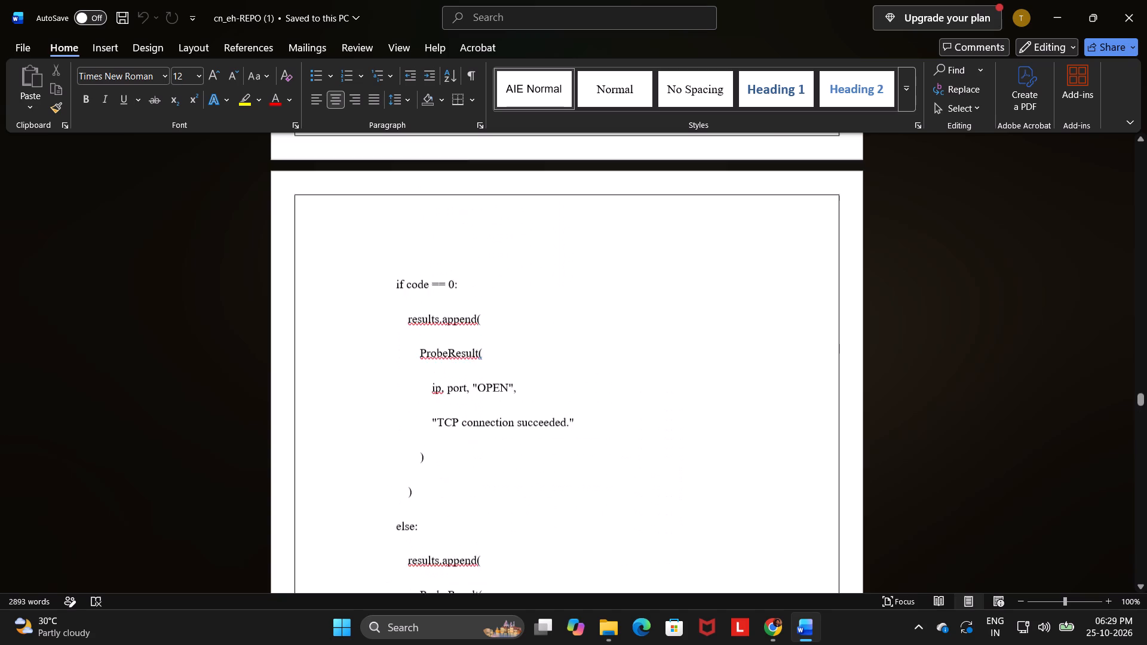
scroll(710, 391, "up", 11)
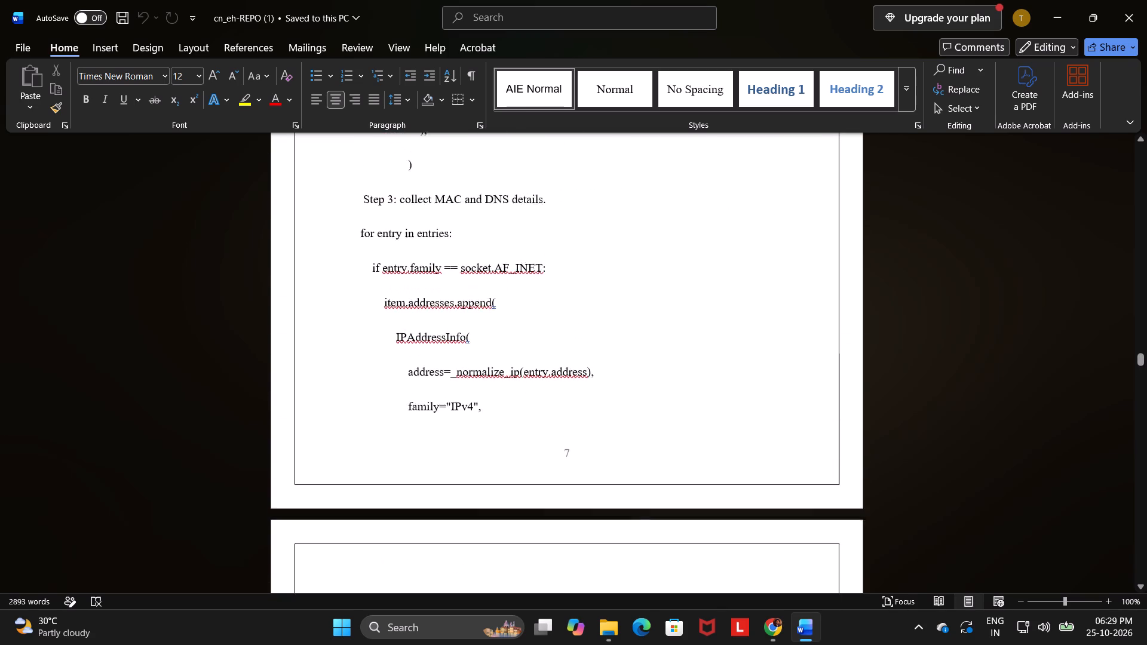
scroll(710, 391, "up", 7)
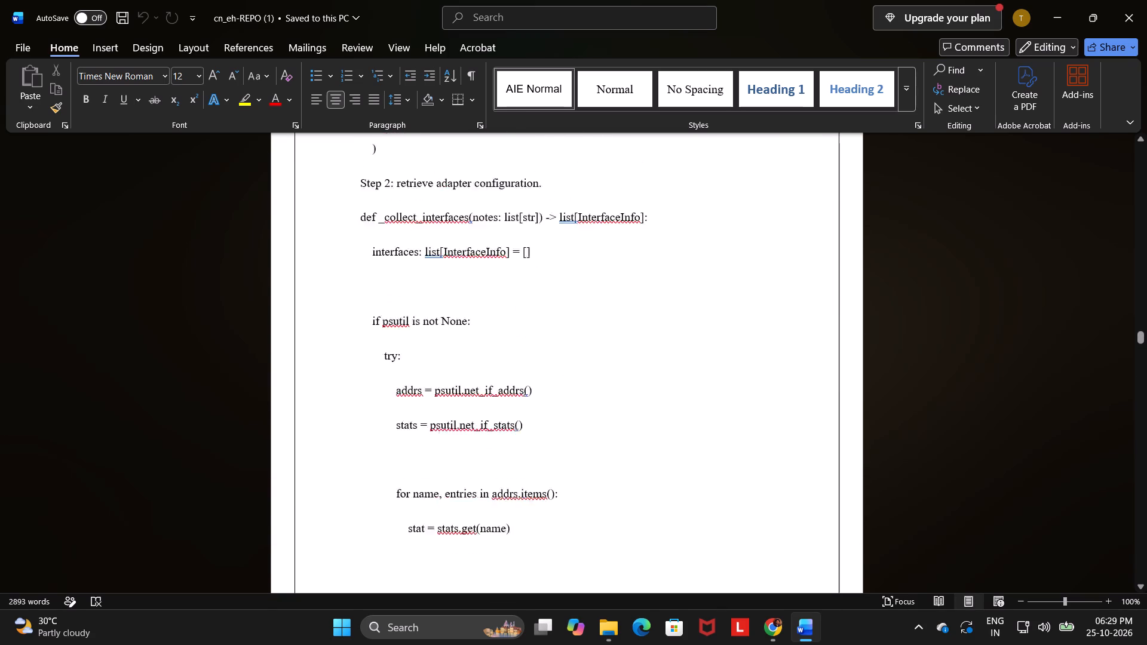
scroll(710, 391, "up", 6)
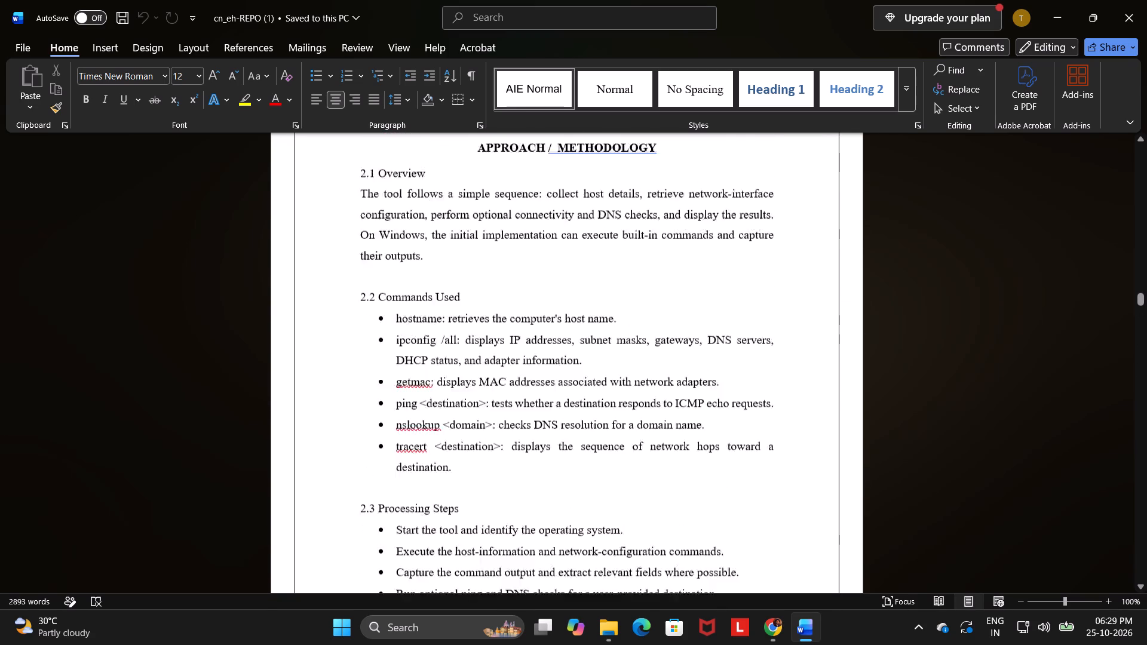
scroll(710, 391, "down", 4)
scroll(710, 391, "up", 1)
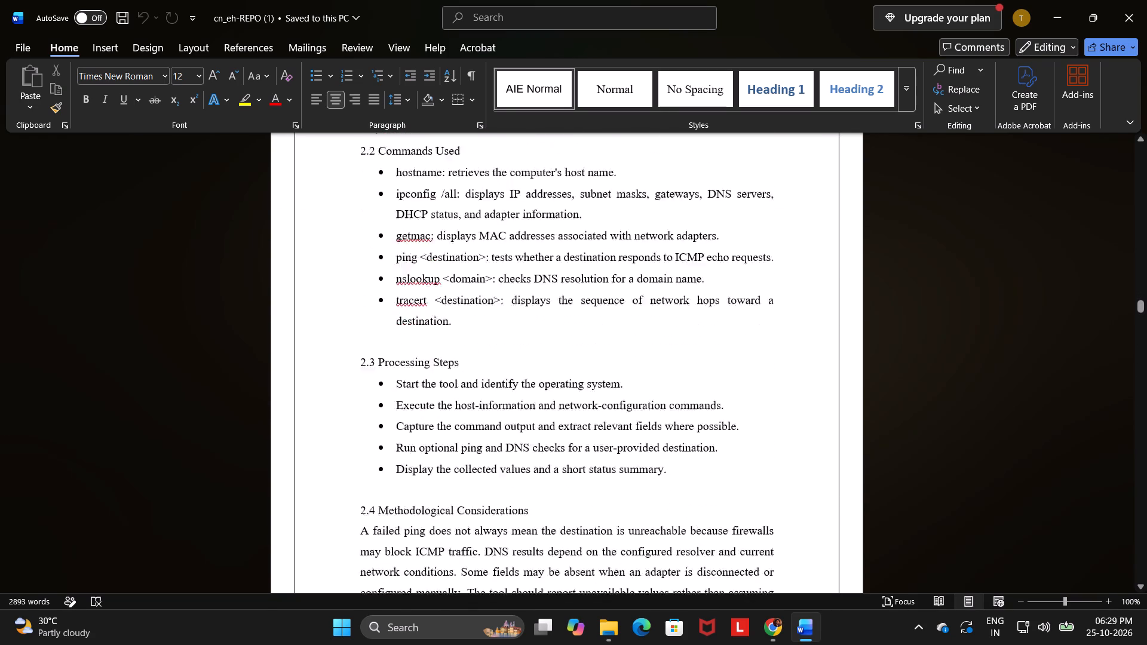
scroll(710, 391, "up", 8)
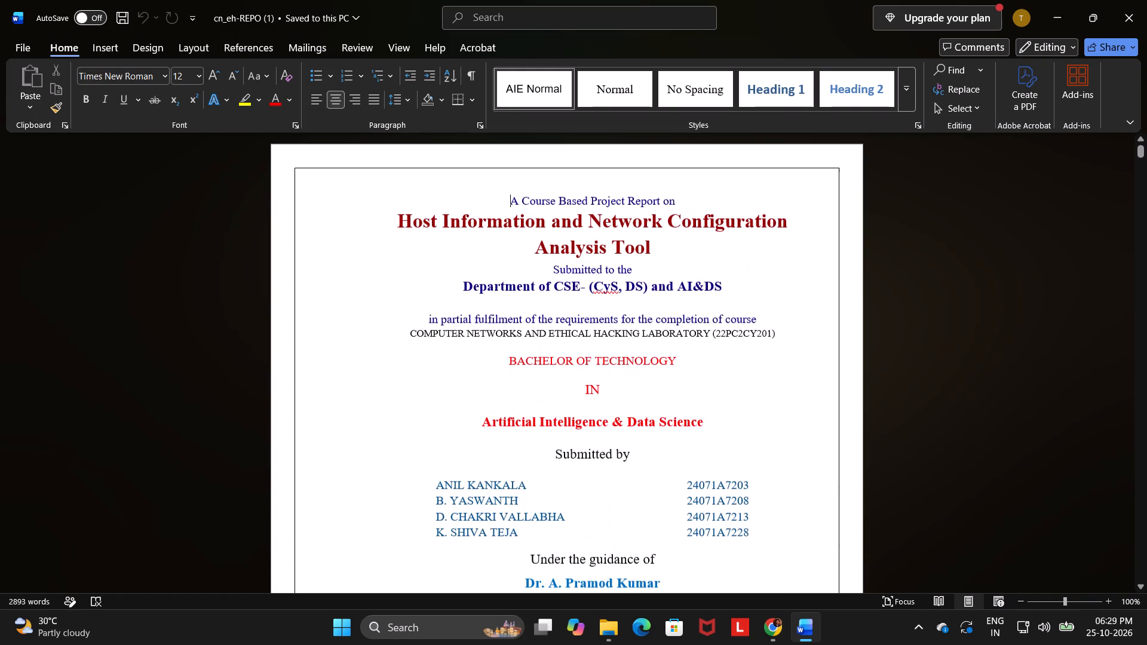
scroll(710, 391, "up", 18)
Save the cn_eh-REPO (1) report.
key("ctrl+s")
Shrink the college logo on the cover page in width and height, keeping it roughly centred between Assistant Professor and the department line.
scroll(710, 391, "down", 7, "ctrl")
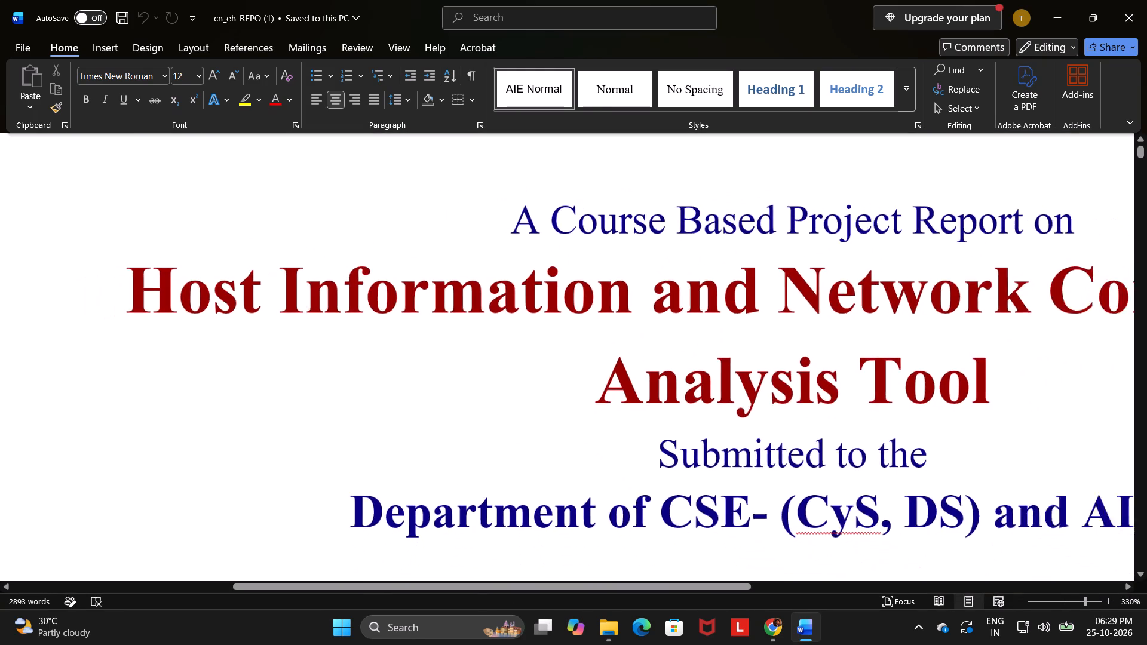
scroll(710, 391, "down", 4)
scroll(710, 391, "down", 7, "ctrl")
scroll(710, 391, "down", 8)
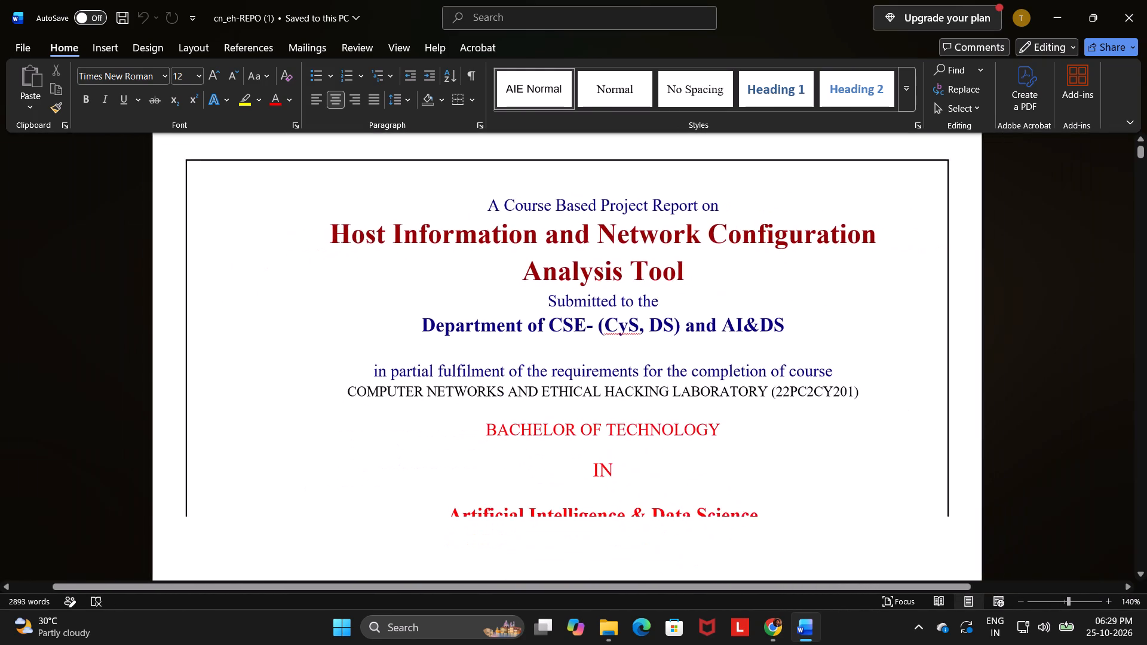
scroll(710, 391, "down", 5)
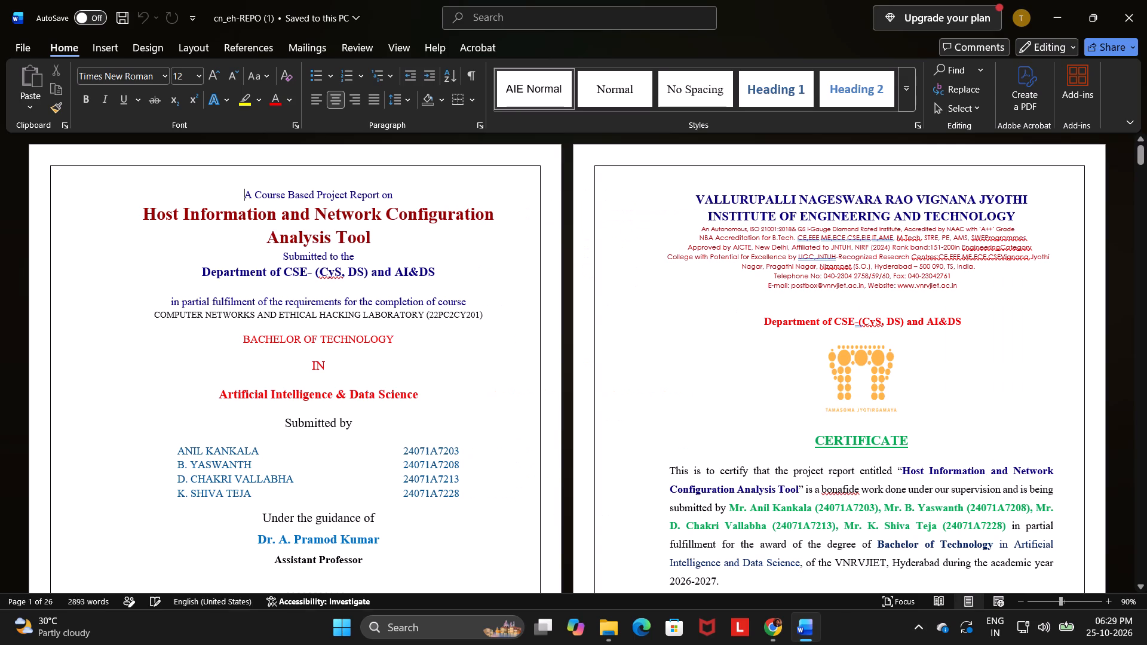
scroll(710, 391, "up", 3, "ctrl")
scroll(710, 391, "down", 1)
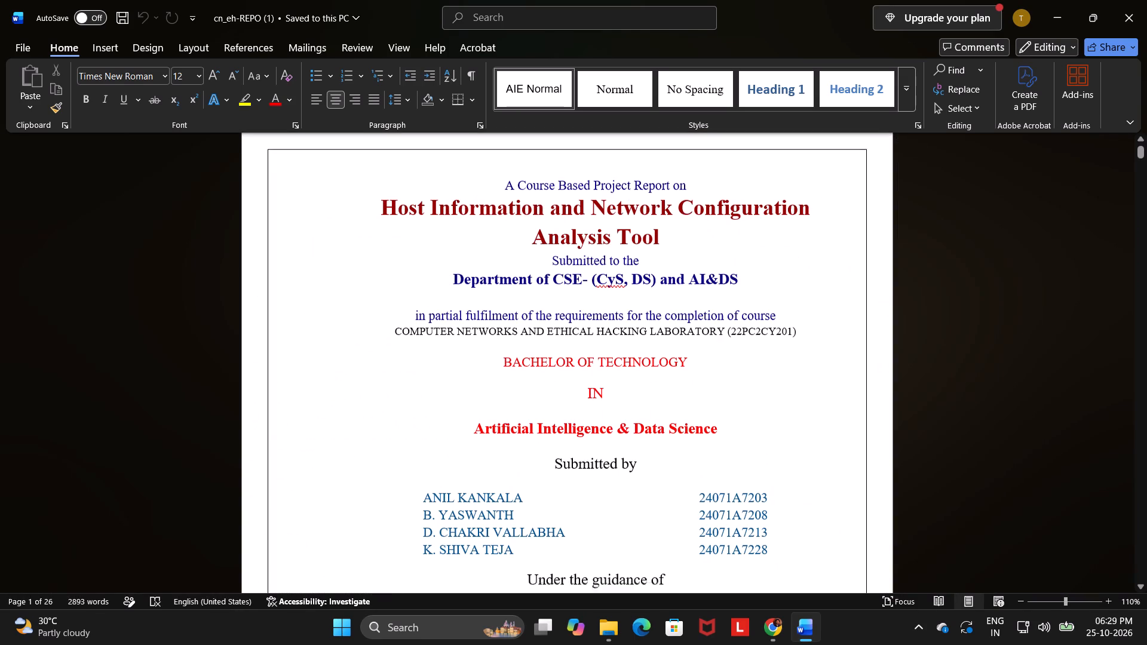
scroll(710, 391, "down", 2)
left_click(600, 256)
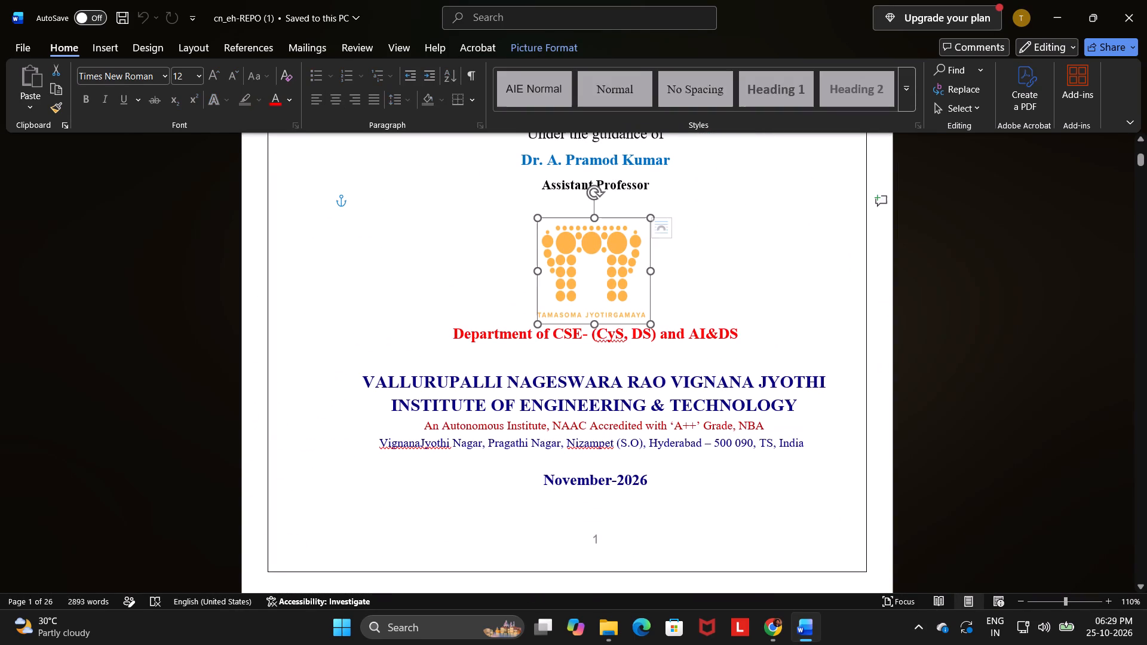
left_click_drag(652, 270, 644, 270)
left_click_drag(591, 323, 591, 315)
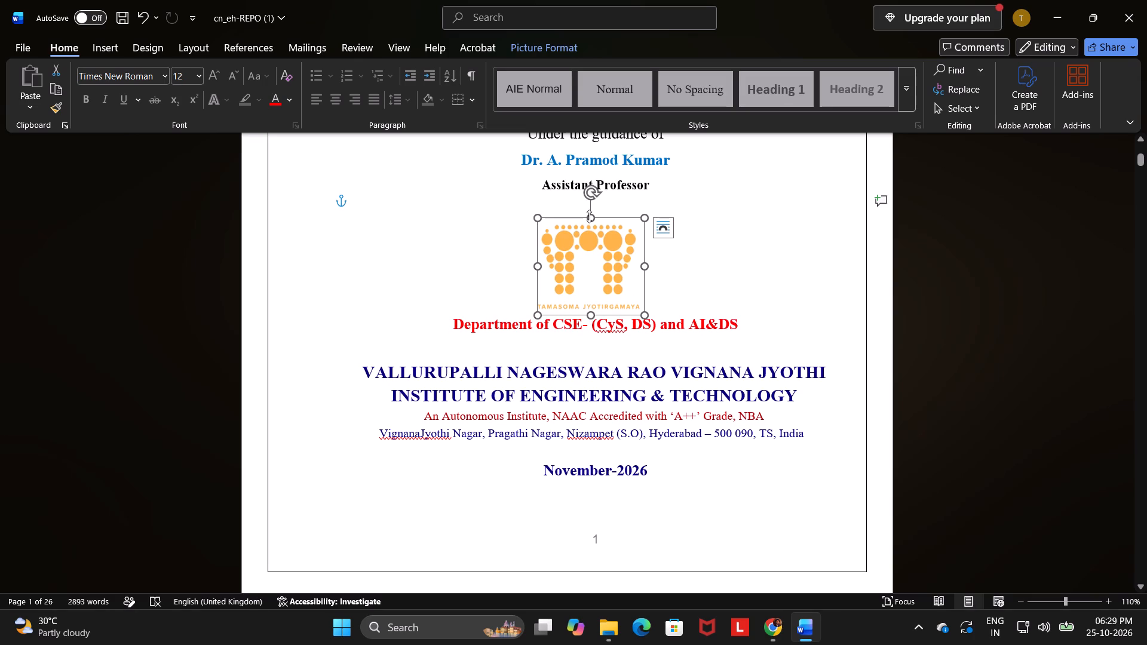
left_click_drag(589, 216, 591, 227)
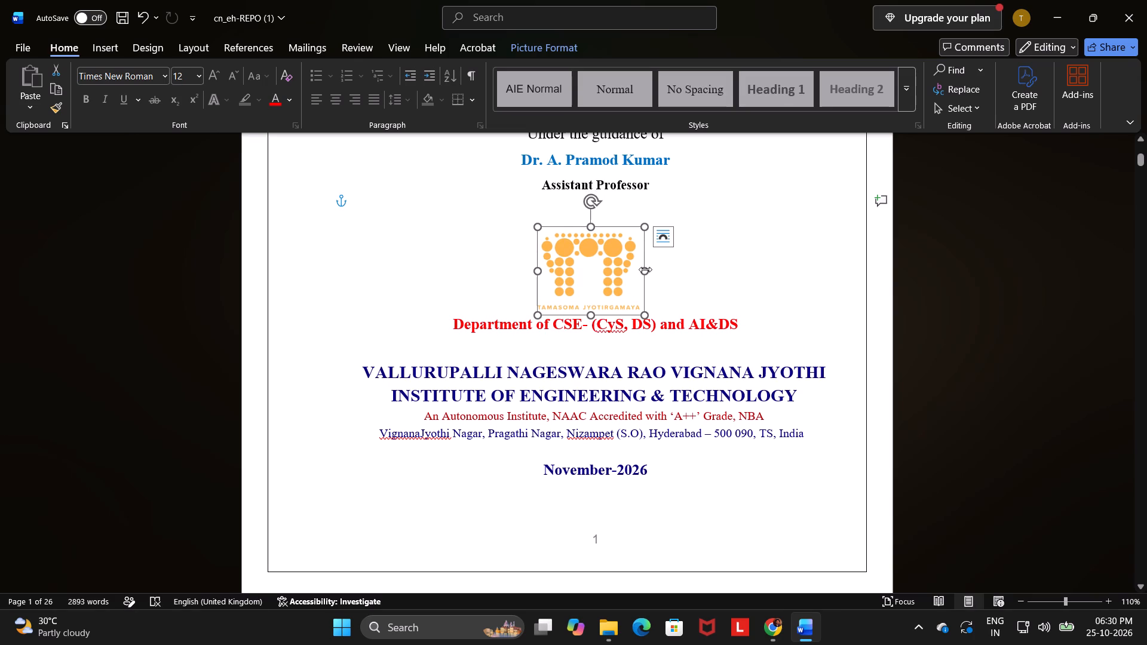
left_click_drag(645, 269, 639, 270)
left_click(639, 270)
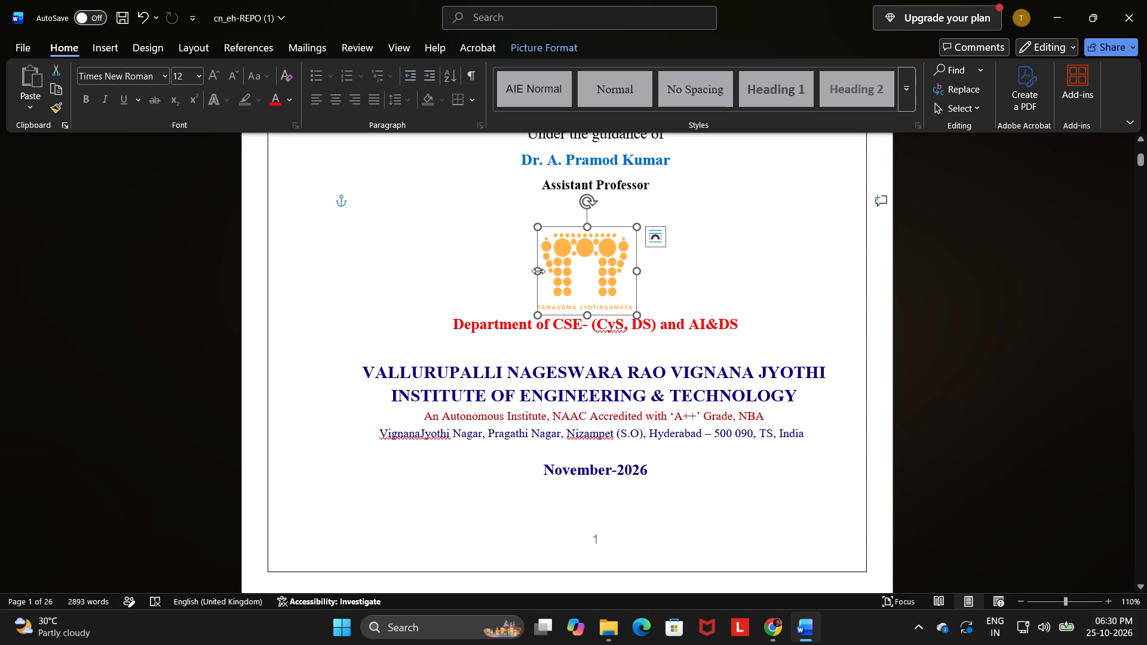
left_click_drag(538, 271, 548, 270)
left_click(729, 253)
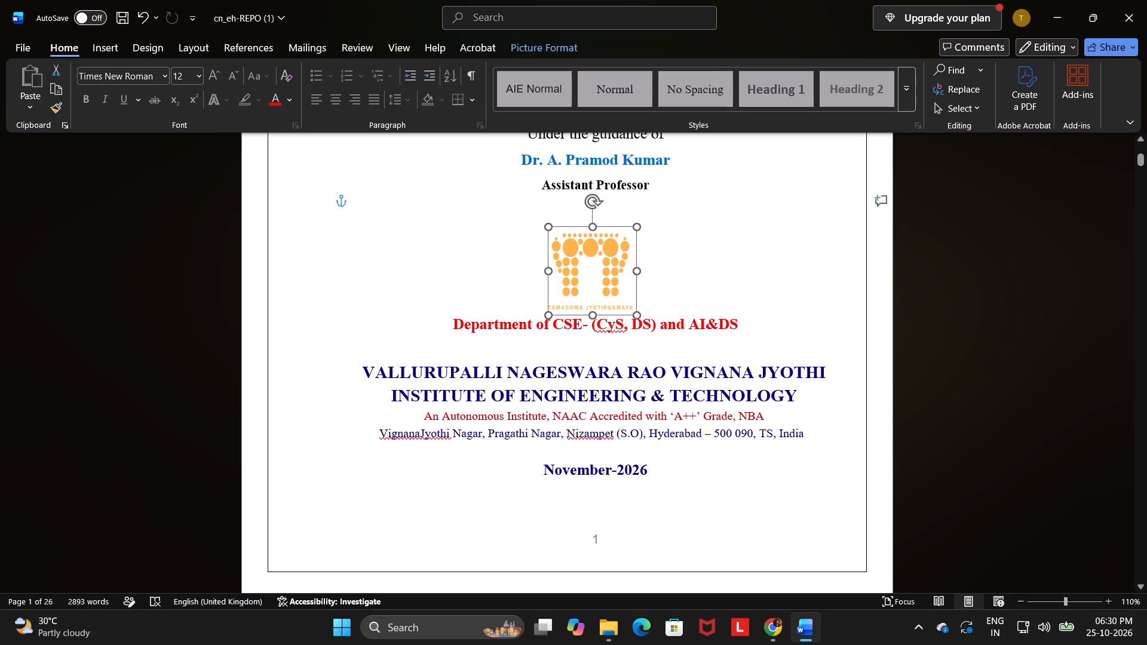
left_click(604, 272)
left_click_drag(548, 271, 543, 271)
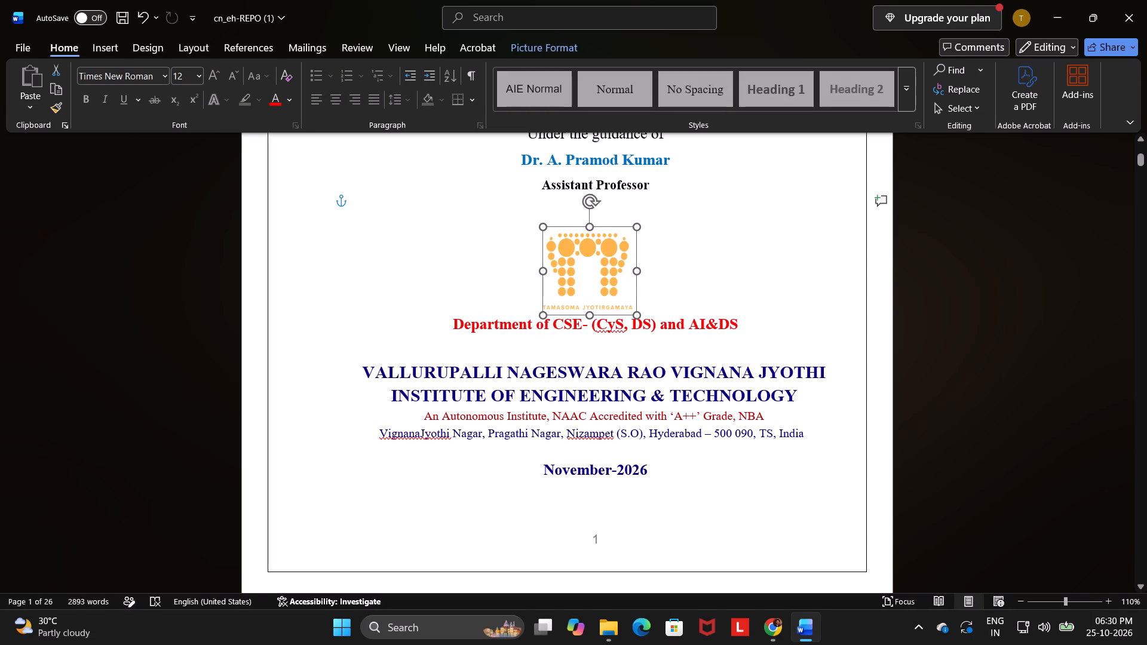
left_click_drag(543, 271, 542, 271)
left_click(775, 268)
Widen the college logo above the CERTIFICATE heading slightly, equally on both sides.
scroll(775, 268, "down", 1)
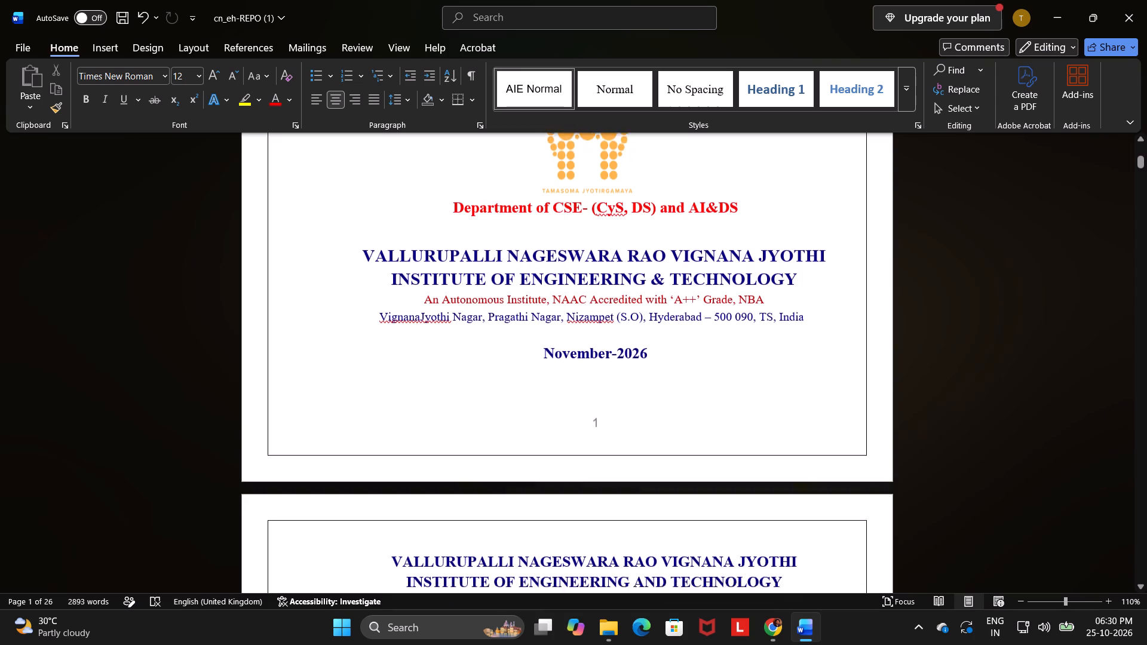
scroll(775, 268, "down", 3)
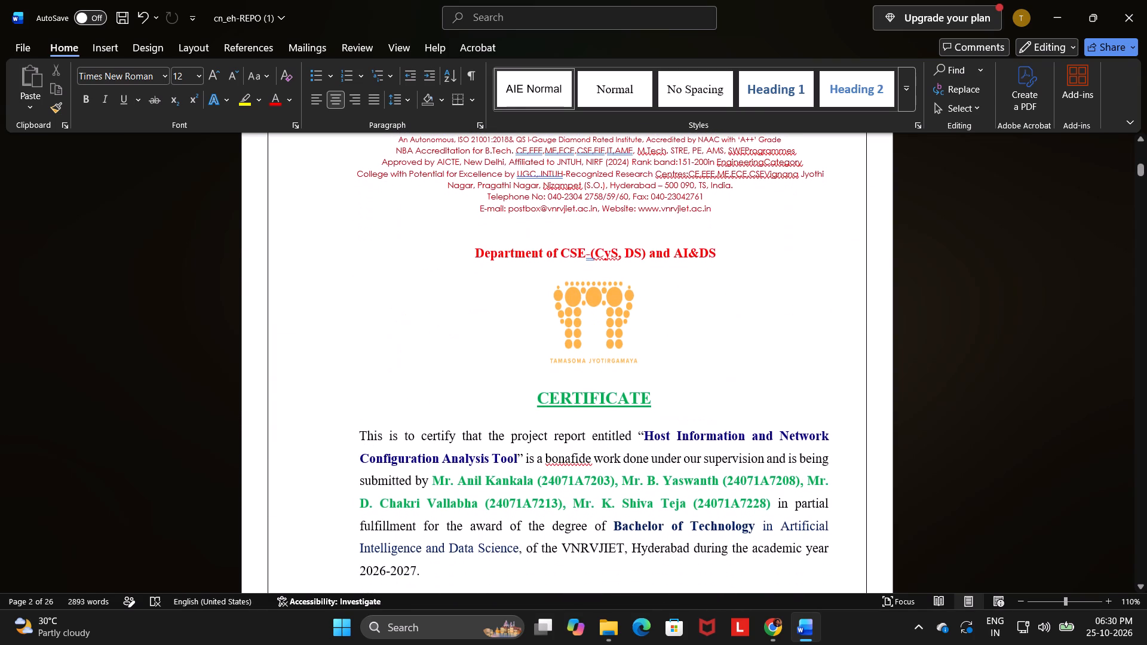
left_click(606, 321)
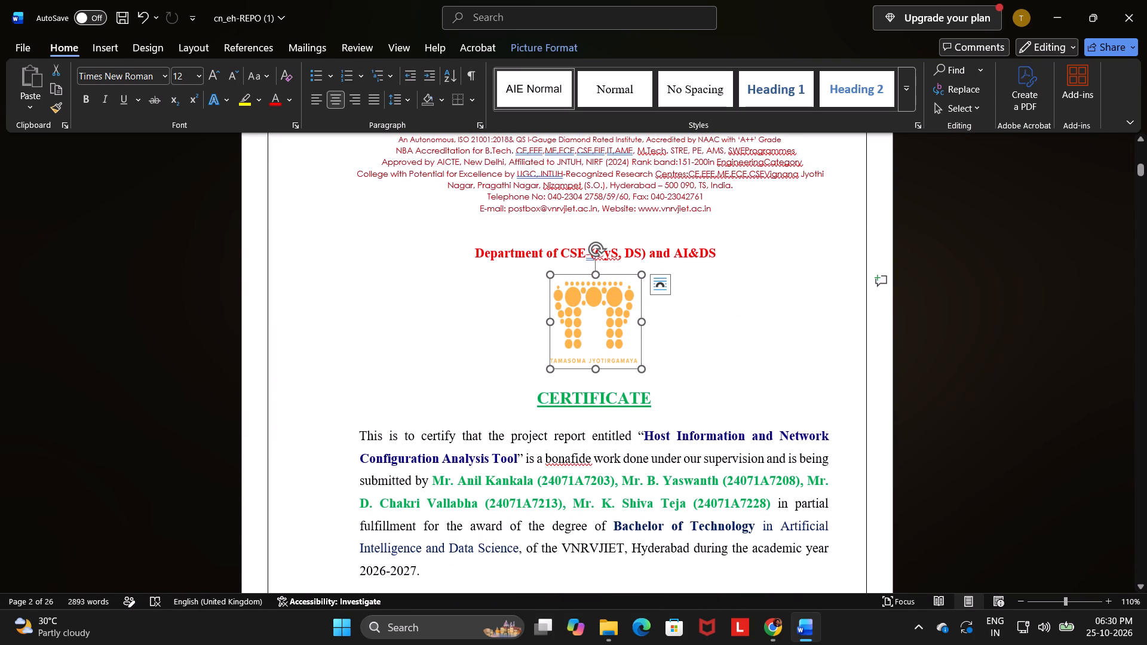
left_click(644, 323)
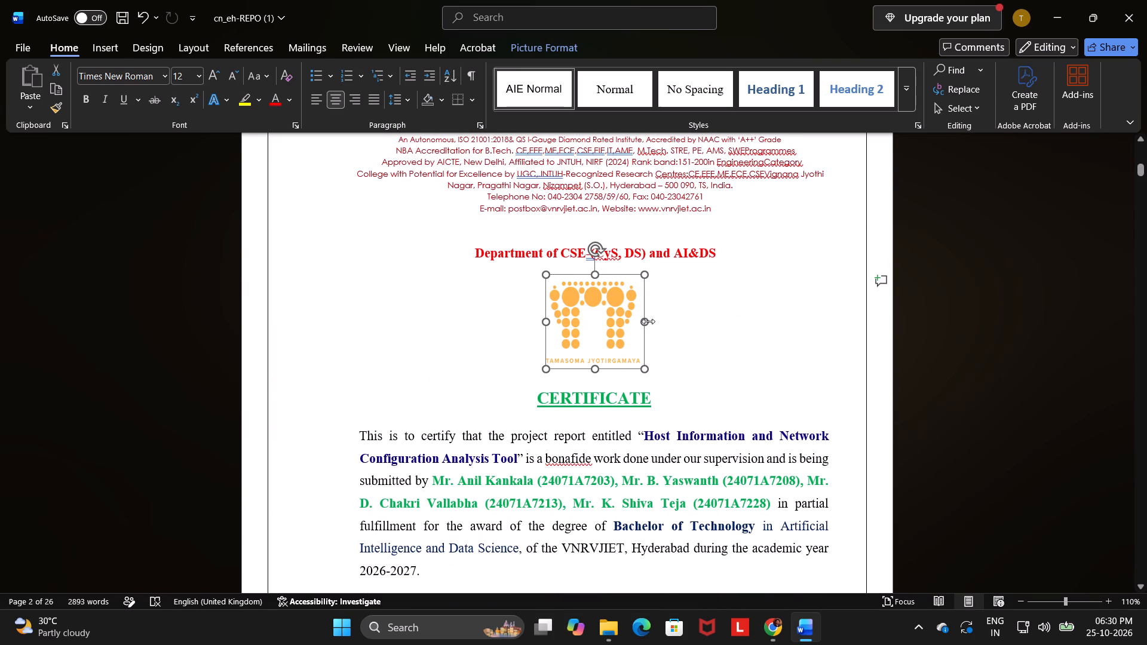
left_click(648, 321)
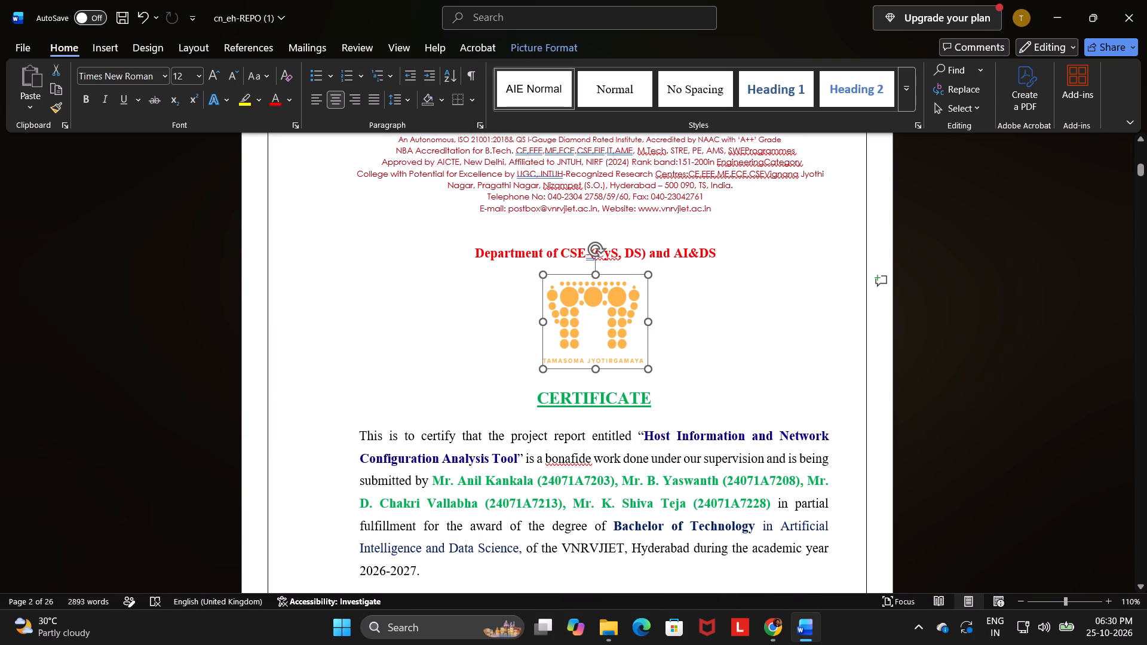
left_click(726, 331)
Review the rest of the certificate page and the declaration page down to the student signature block.
scroll(726, 331, "down", 2)
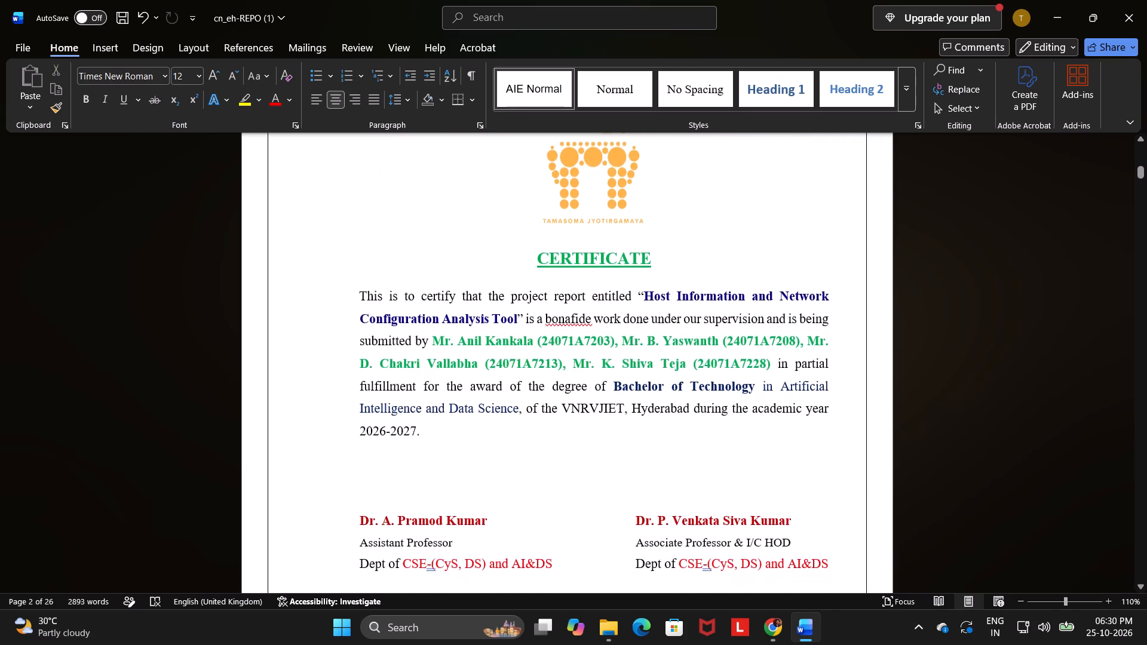
scroll(726, 331, "down", 2)
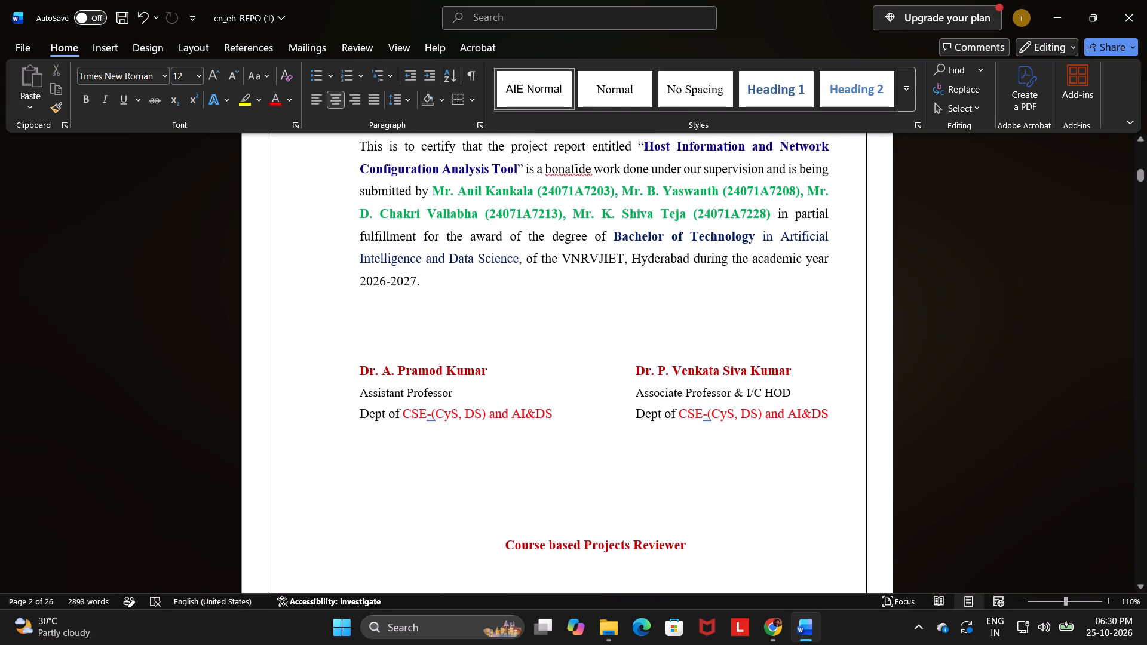
scroll(726, 331, "down", 3)
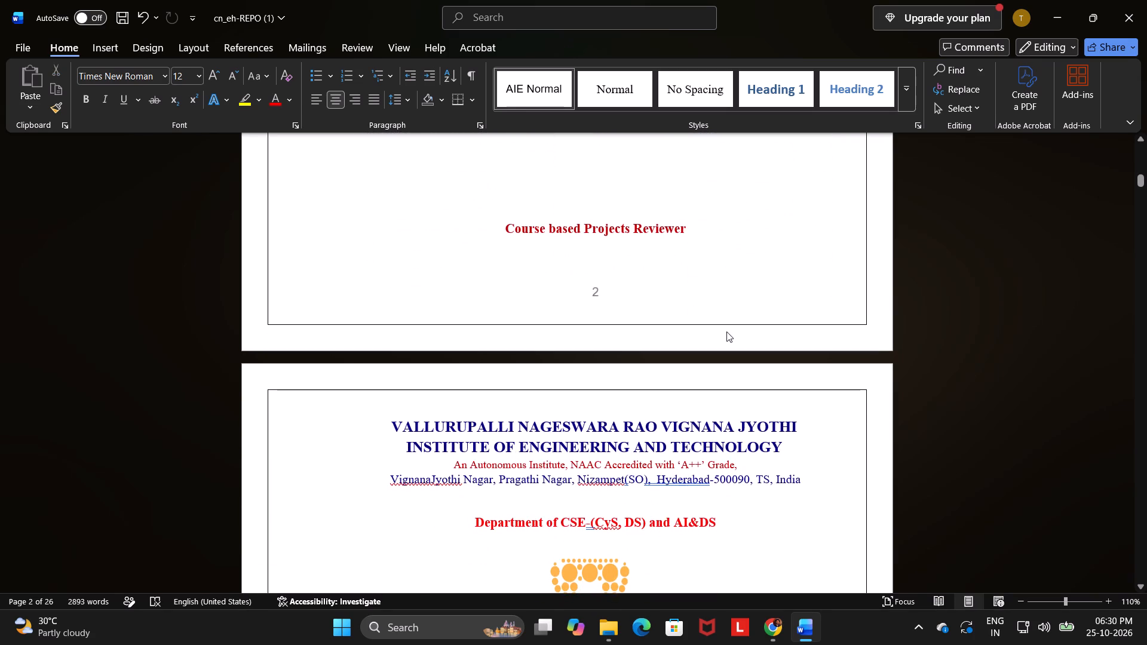
scroll(726, 331, "down", 4)
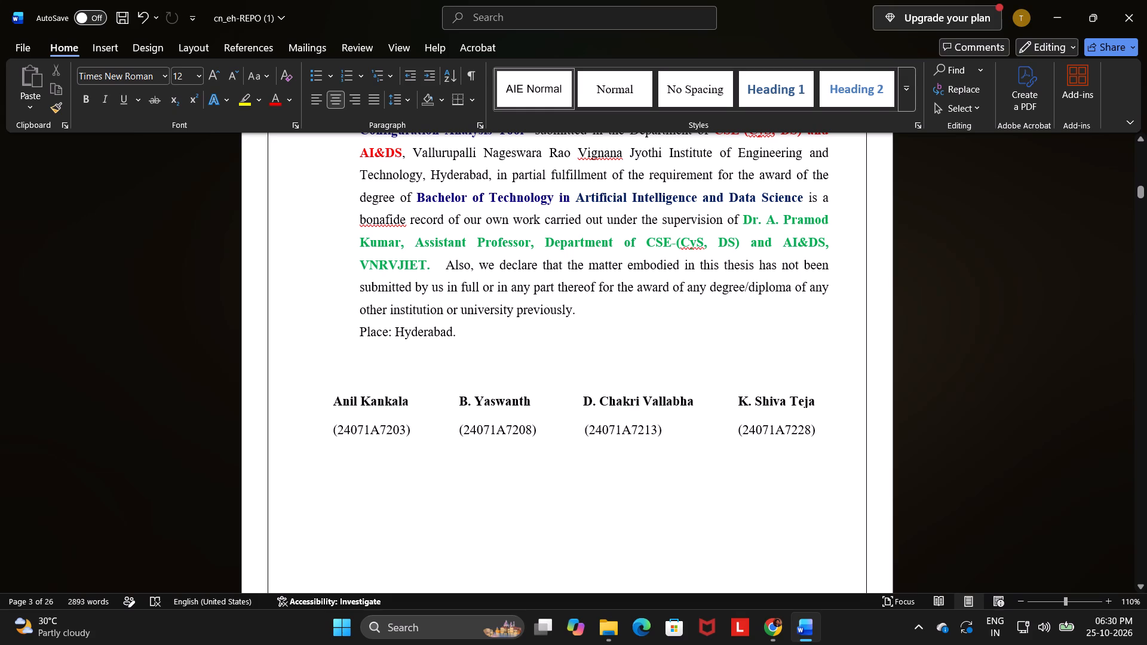
Save the cn_eh-REPO (1) report and close it.
key("ctrl+s")
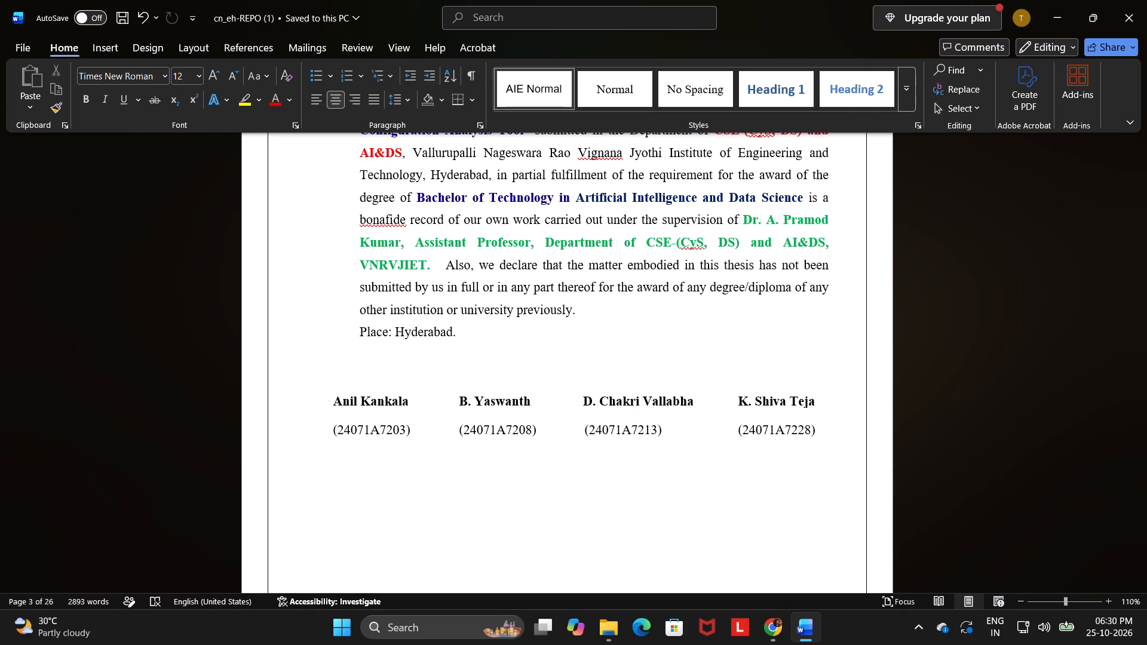
left_click(1146, 0)
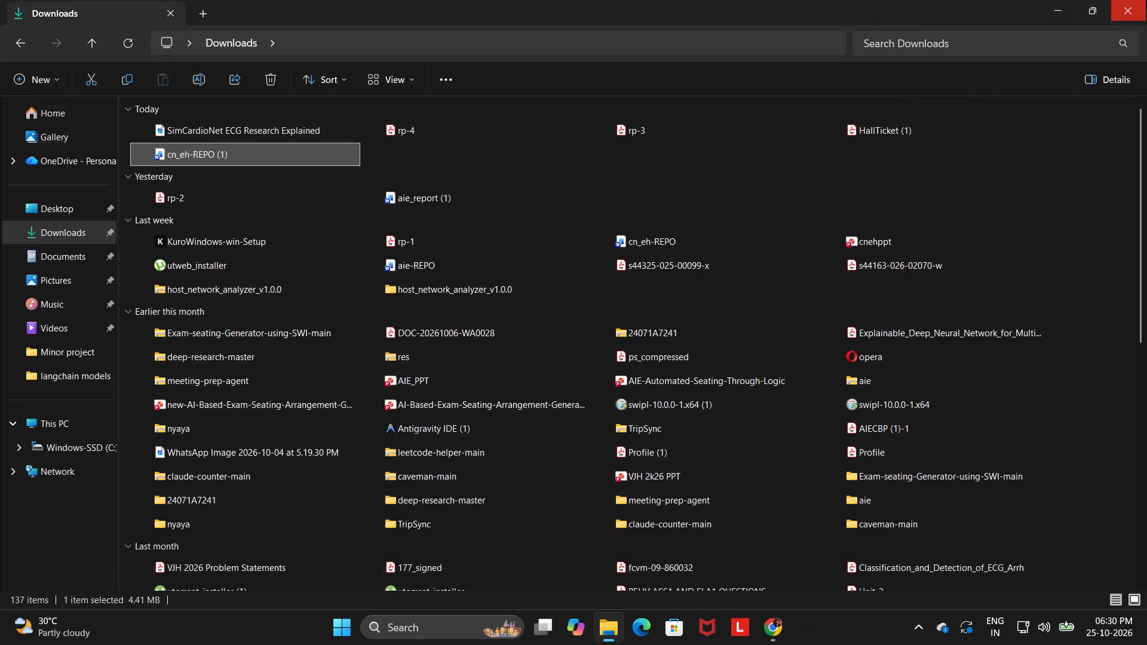
Delete the older cn_eh-REPO file from the Downloads folder.
left_click(652, 239)
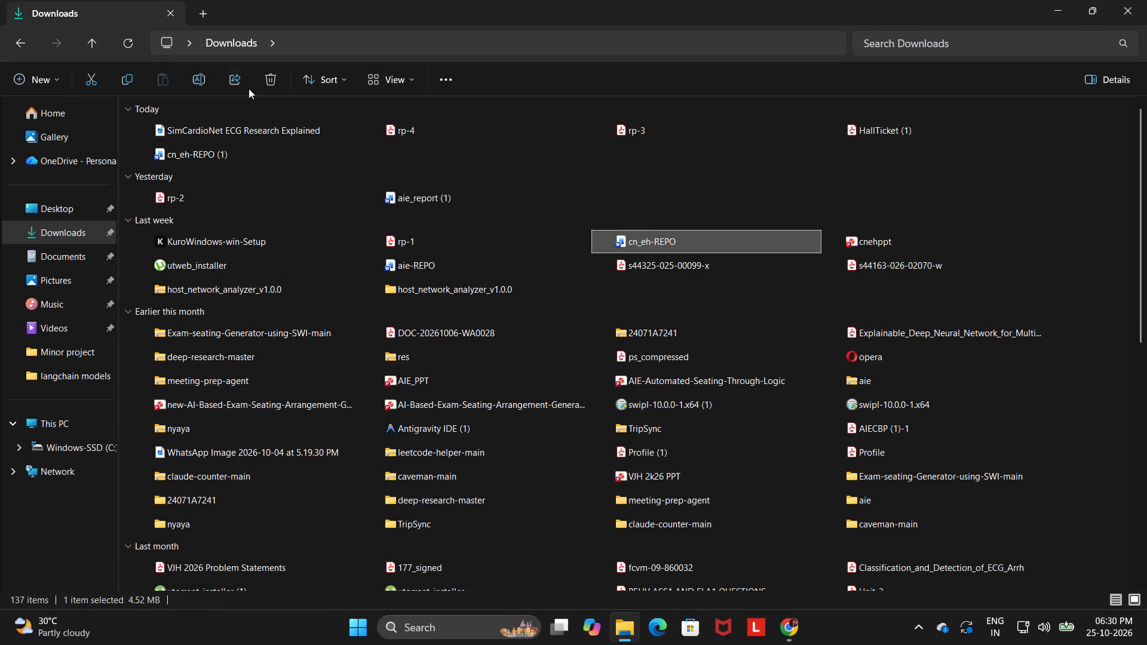
left_click(270, 76)
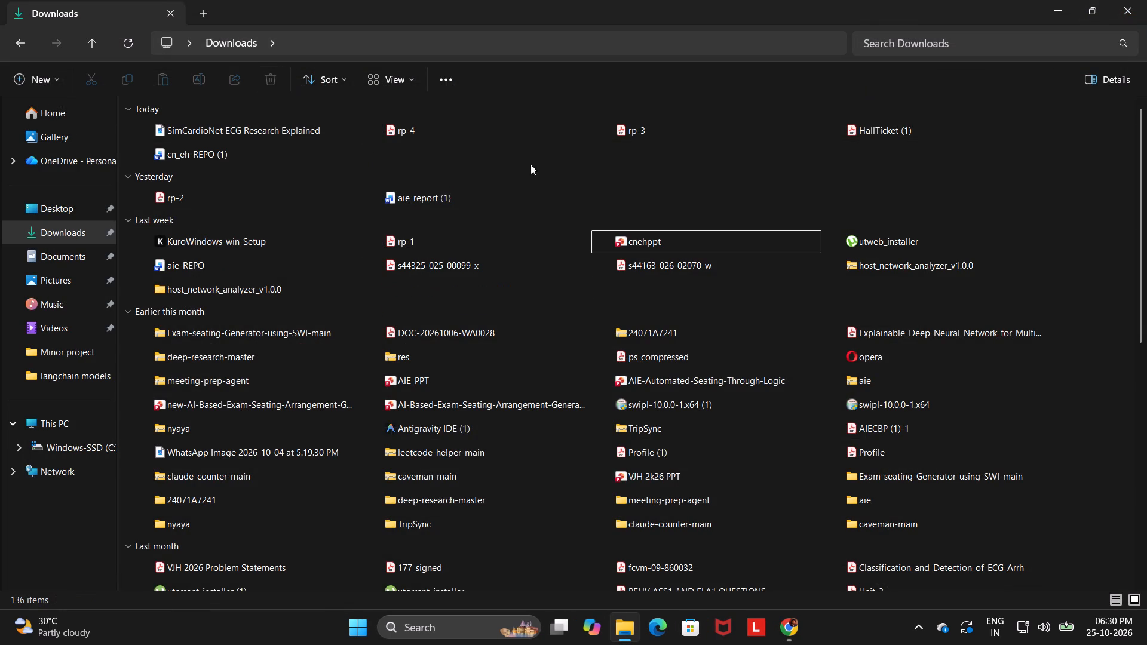
Open aie-REPO from Downloads, check its cover page, and close it.
double_click(251, 265)
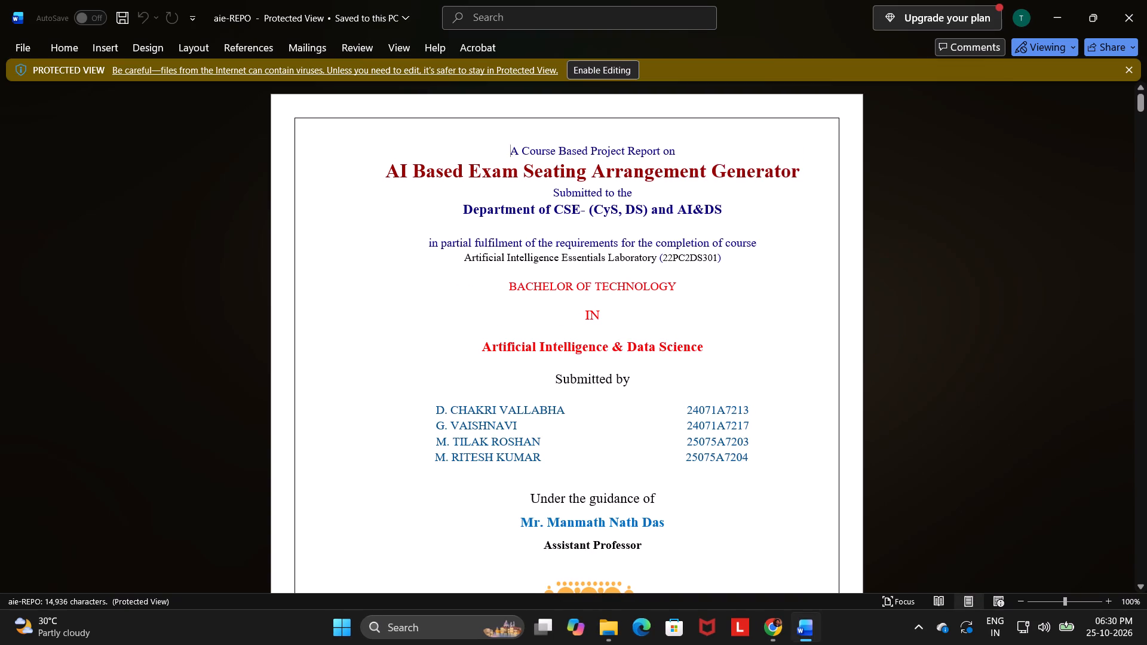
scroll(582, 344, "down", 4)
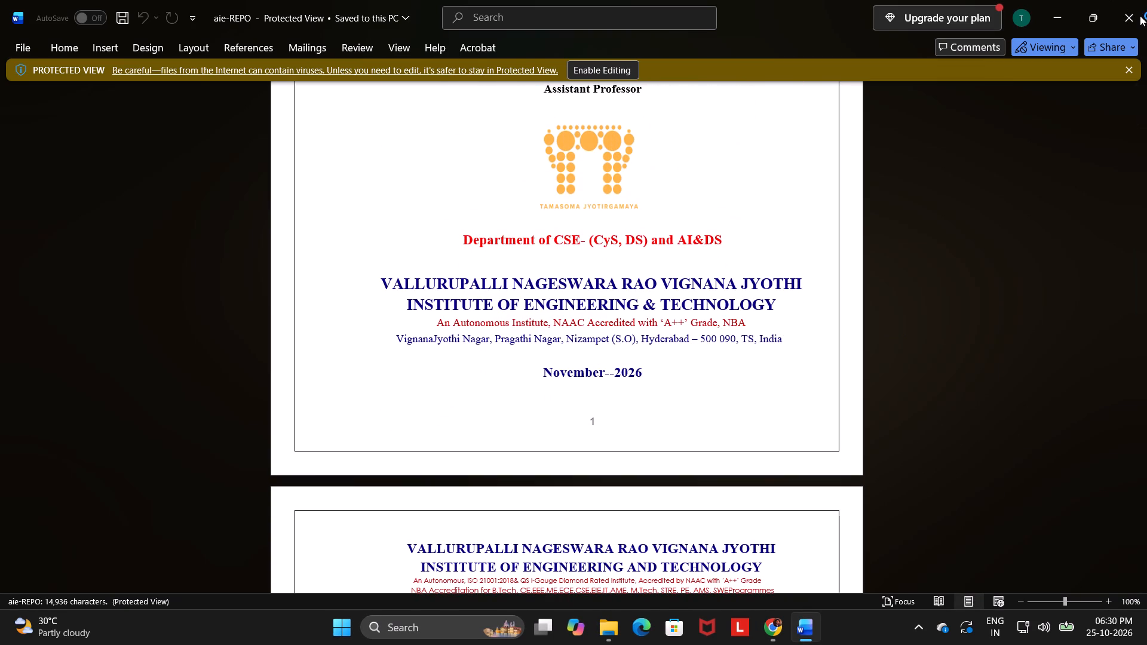
left_click(1140, 16)
Open aie_report (1) from Downloads, check its cover page, and close it.
double_click(490, 202)
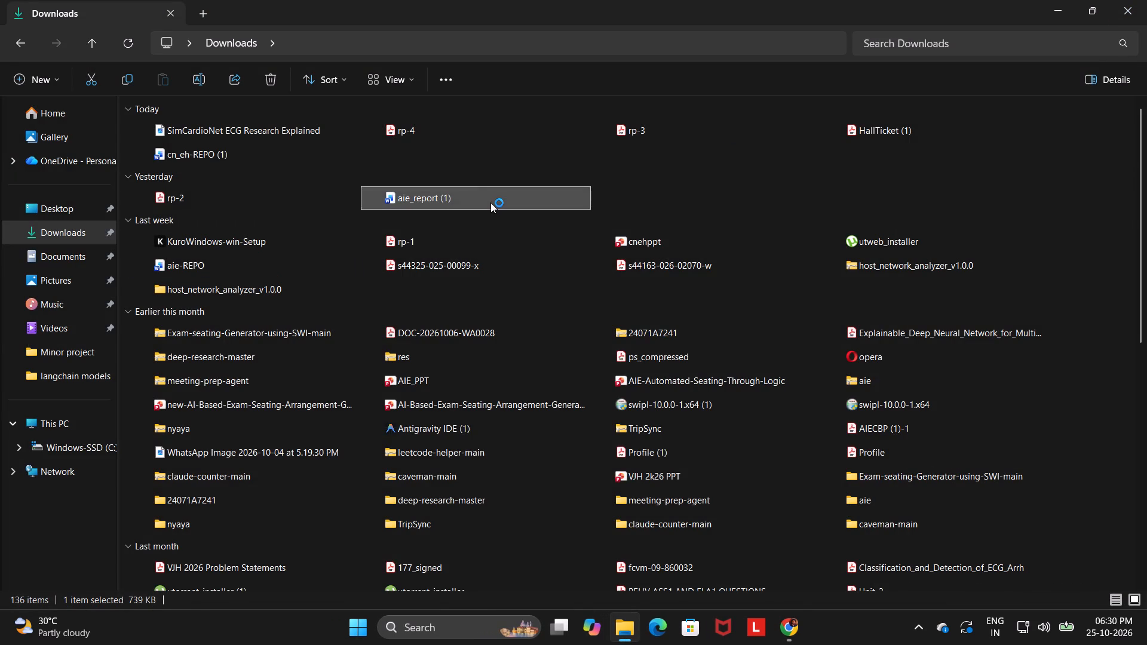
scroll(684, 396, "down", 1)
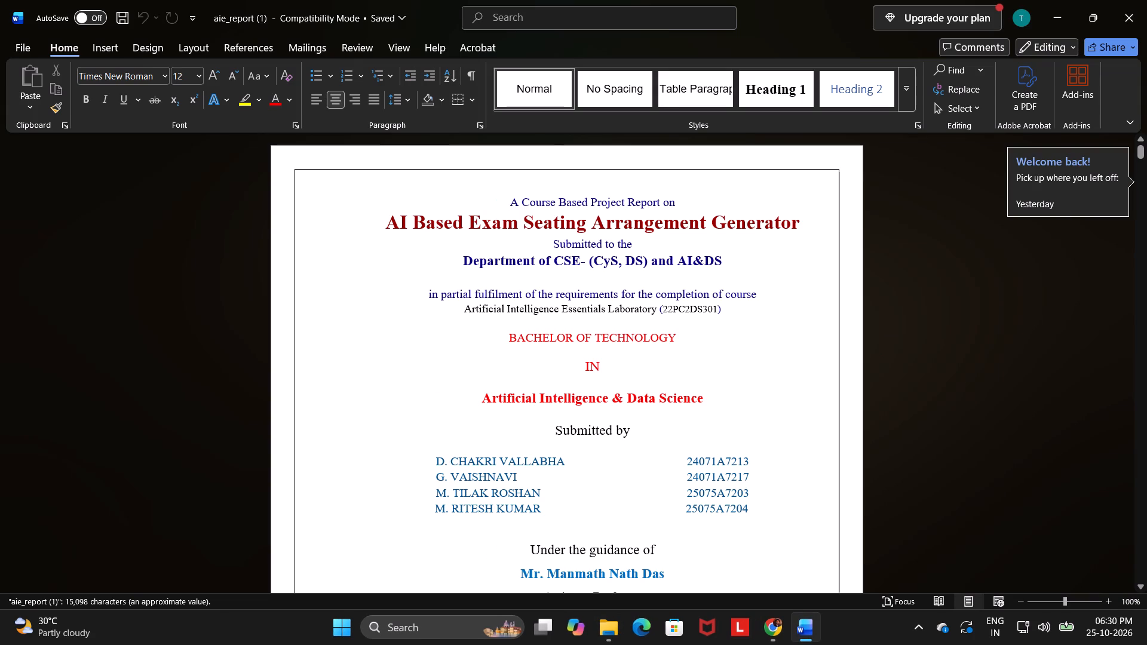
scroll(684, 396, "down", 2)
left_click(1143, 3)
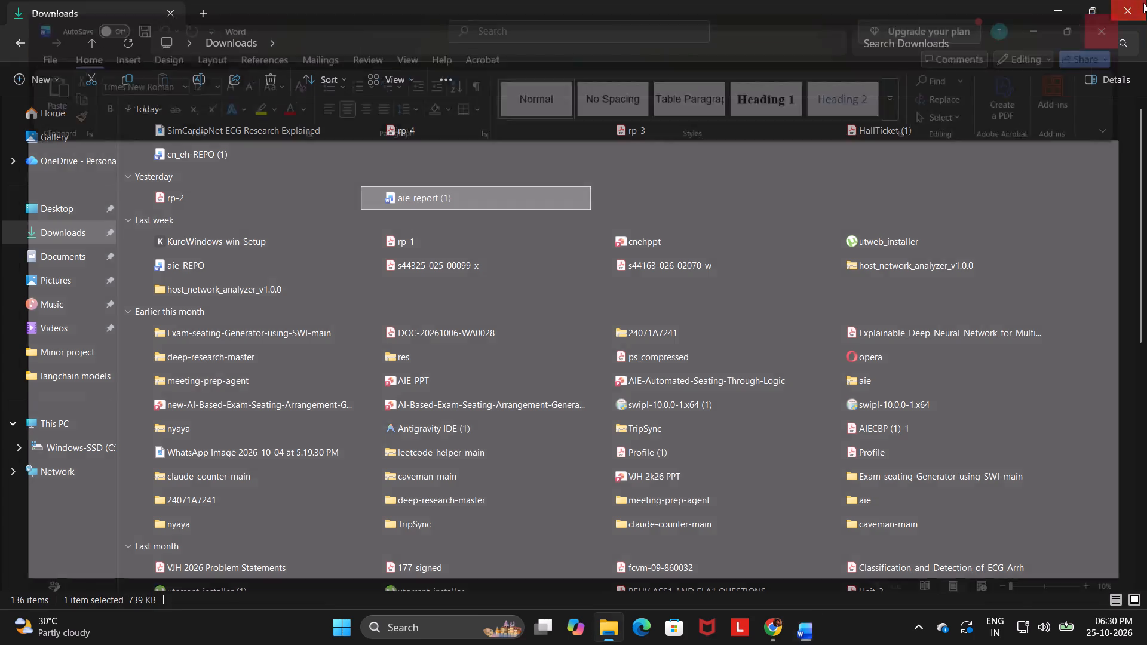
Reopen cn_eh-REPO (1) and colour the cover page's course line, COMPUTER NETWORKS AND ETHICAL HACKING LABORATORY (22PC2CY201), dark blue.
double_click(296, 159)
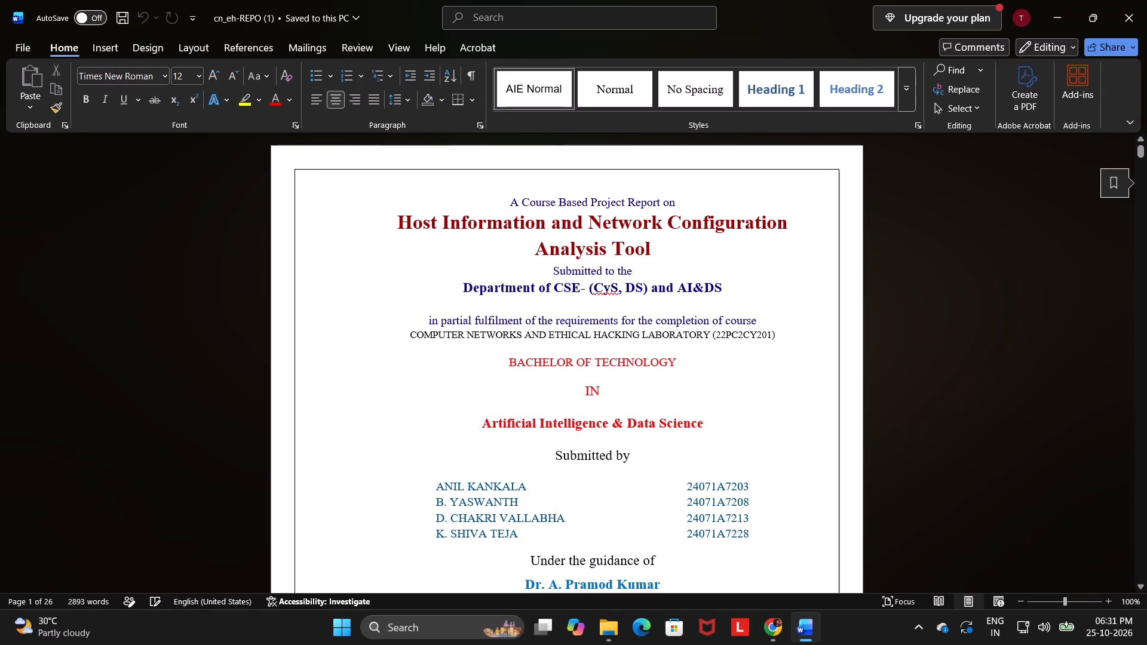
left_click_drag(407, 333, 480, 326)
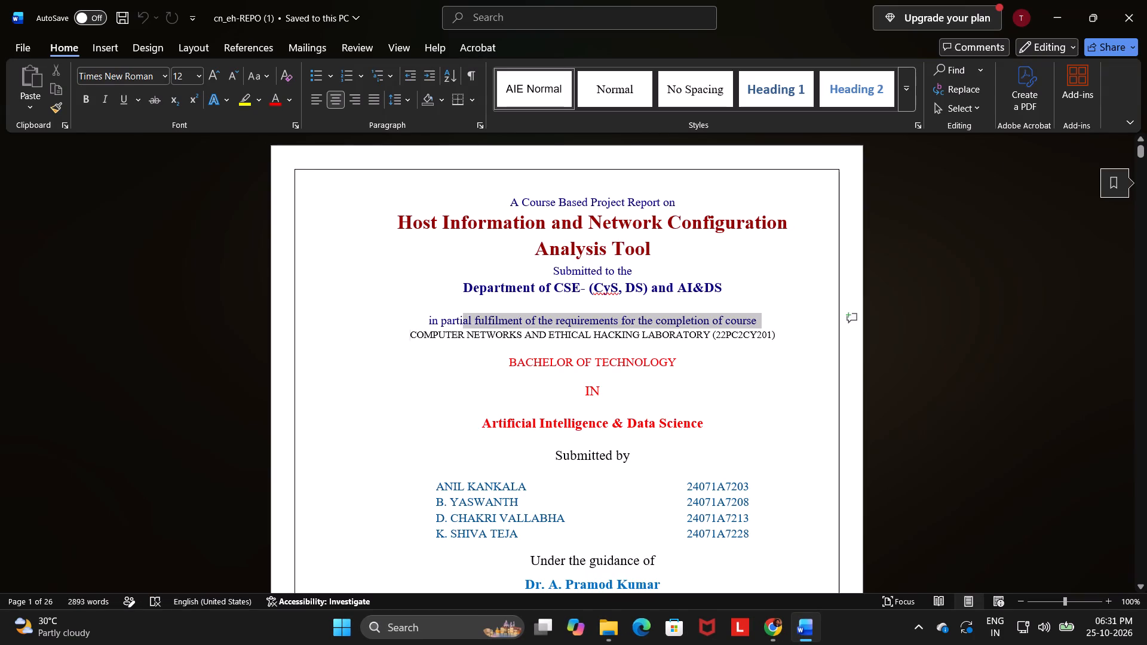
left_click_drag(480, 326, 422, 322)
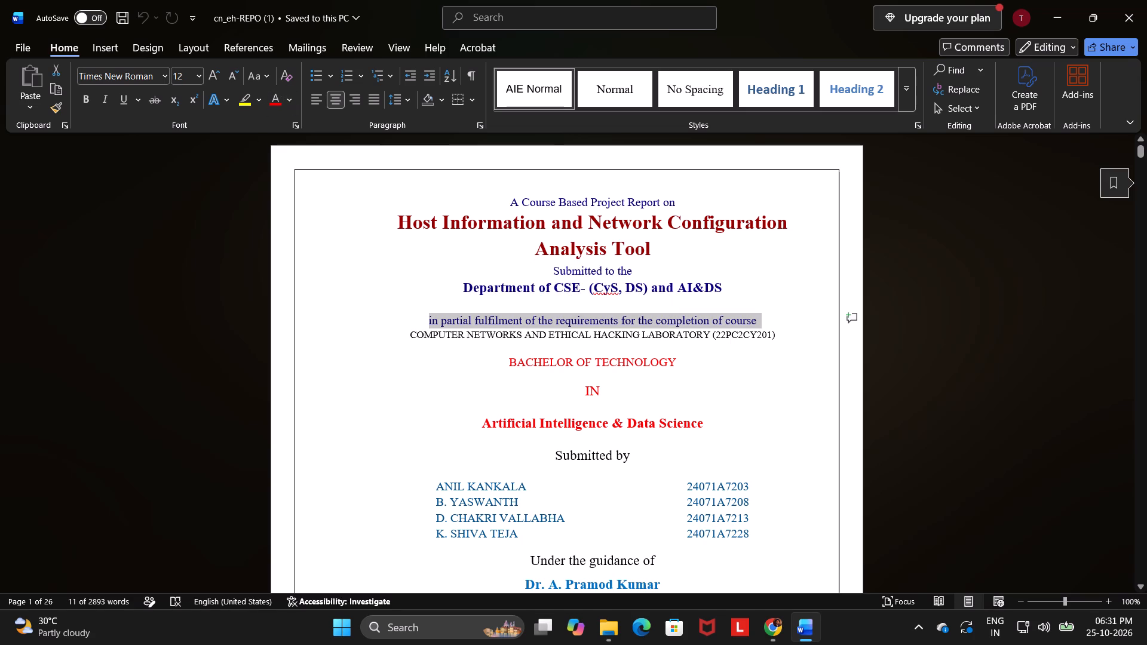
left_click_drag(410, 337, 582, 320)
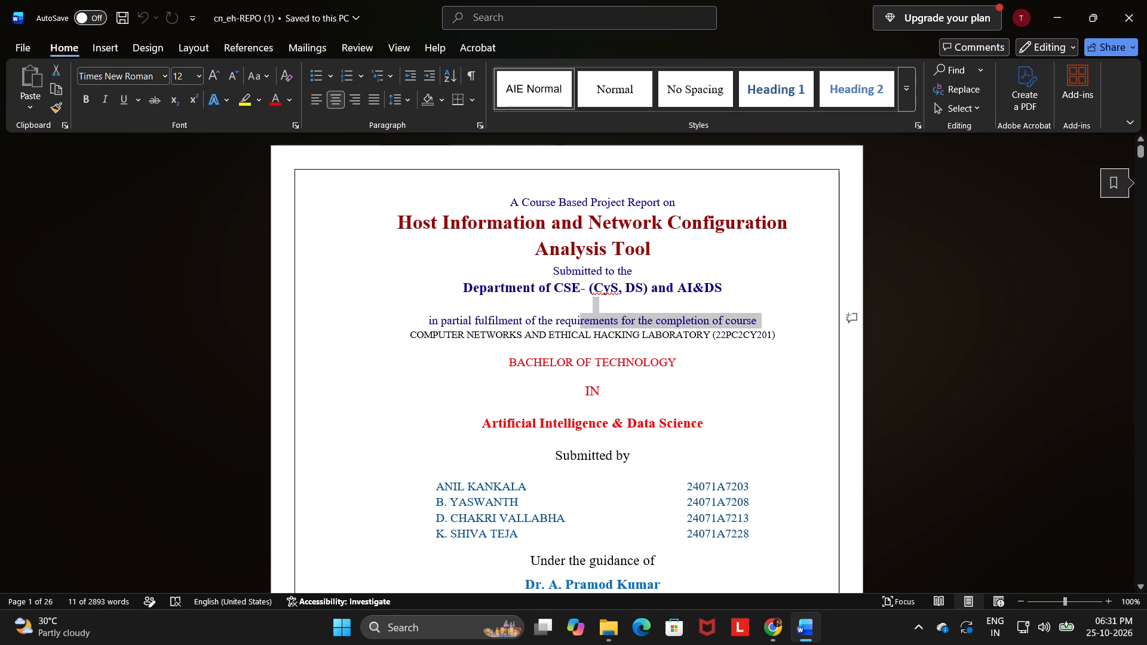
left_click_drag(582, 320, 768, 331)
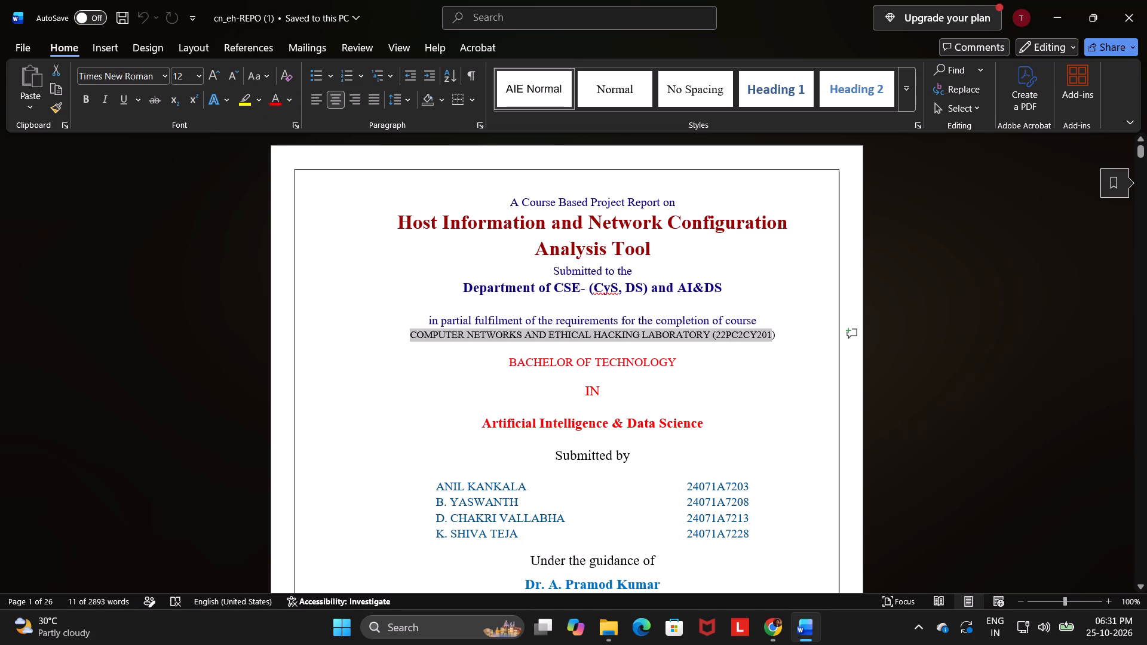
left_click_drag(768, 331, 777, 331)
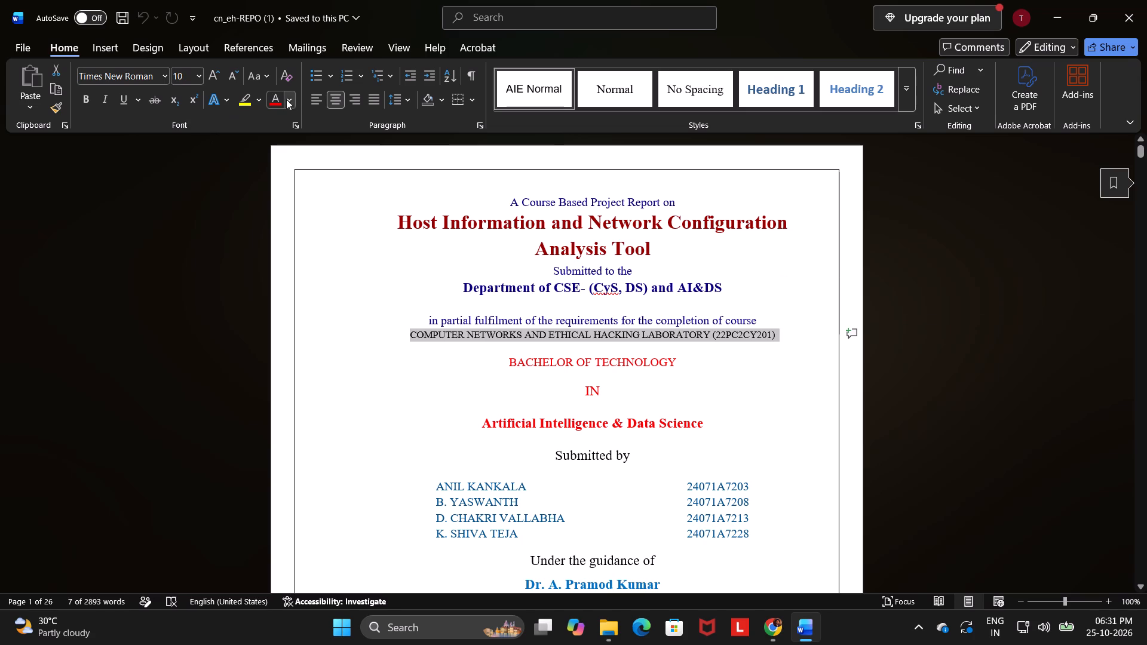
left_click(293, 98)
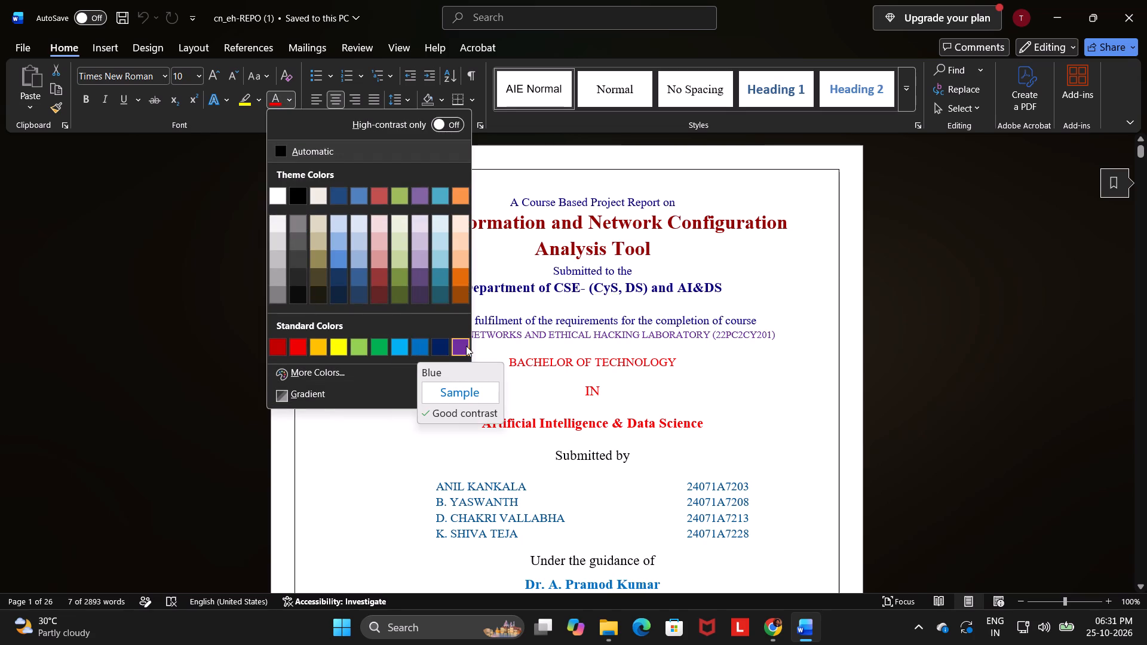
left_click(441, 346)
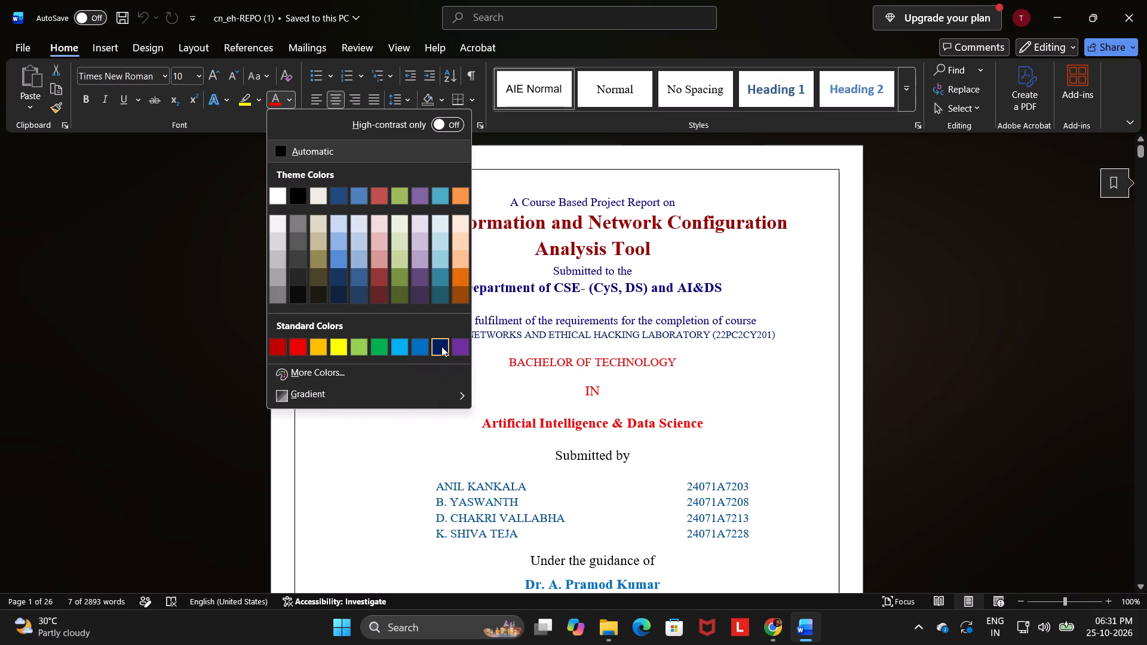
left_click(792, 397)
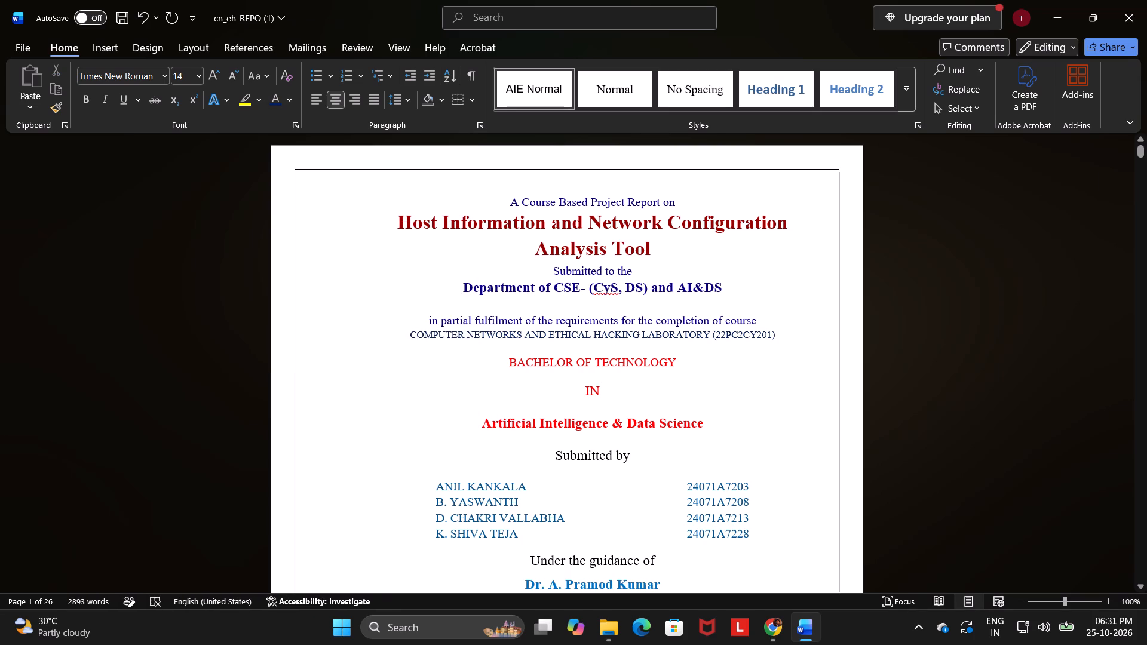
Review the rest of the cover page, the certificate page and the declaration page for formatting differences.
scroll(792, 397, "down", 2)
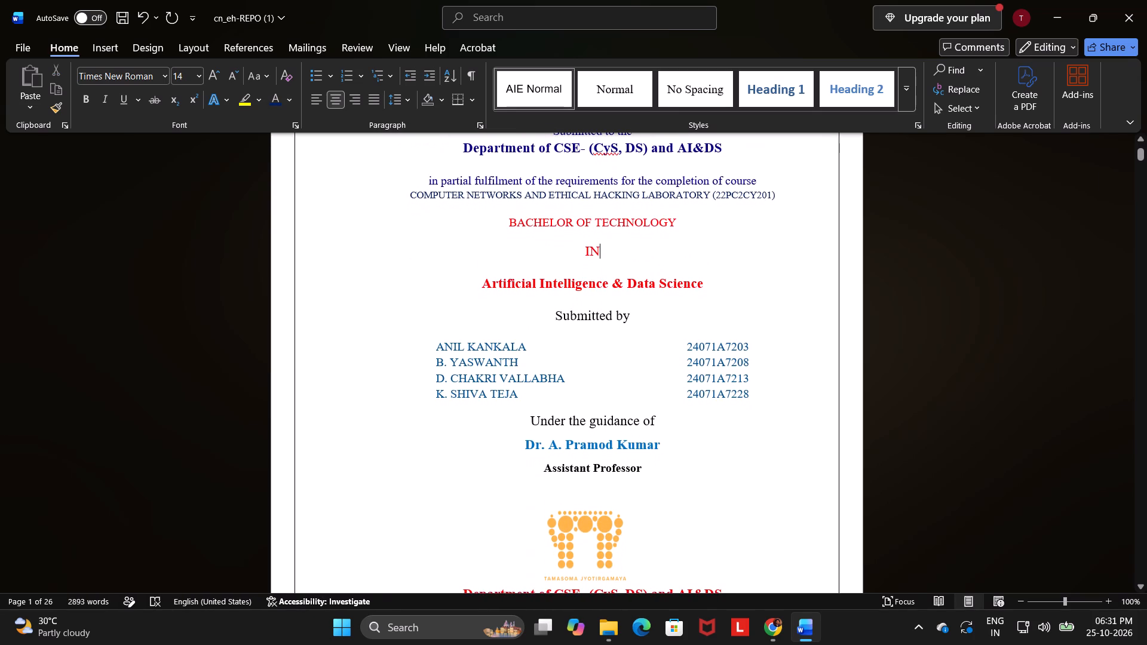
scroll(792, 397, "down", 11)
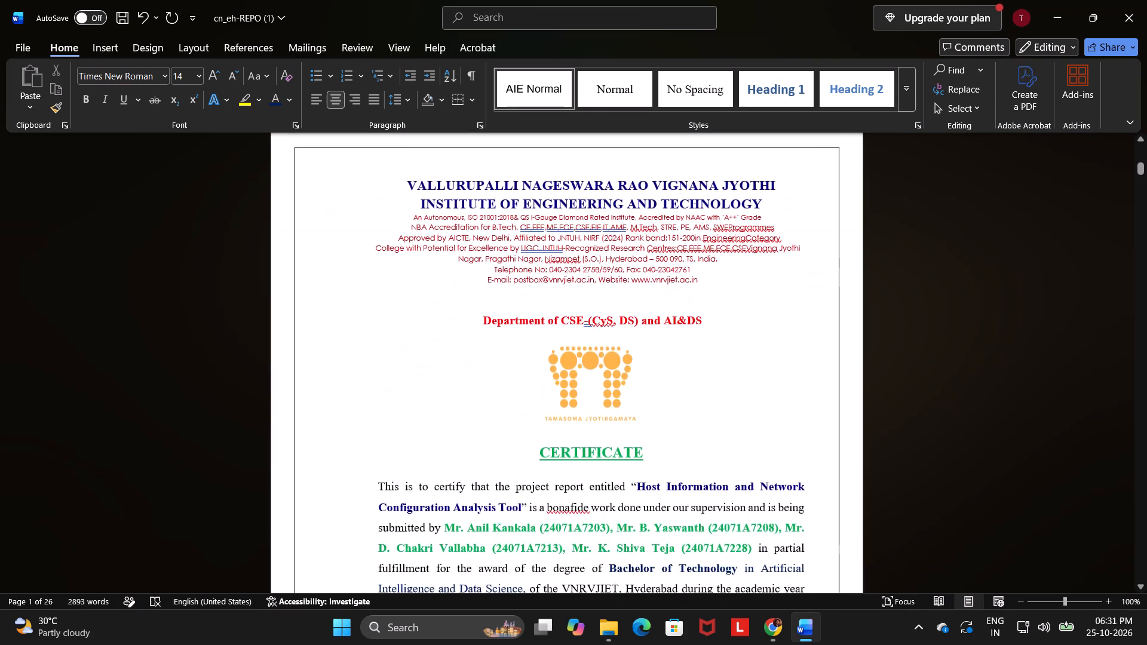
scroll(792, 397, "down", 2)
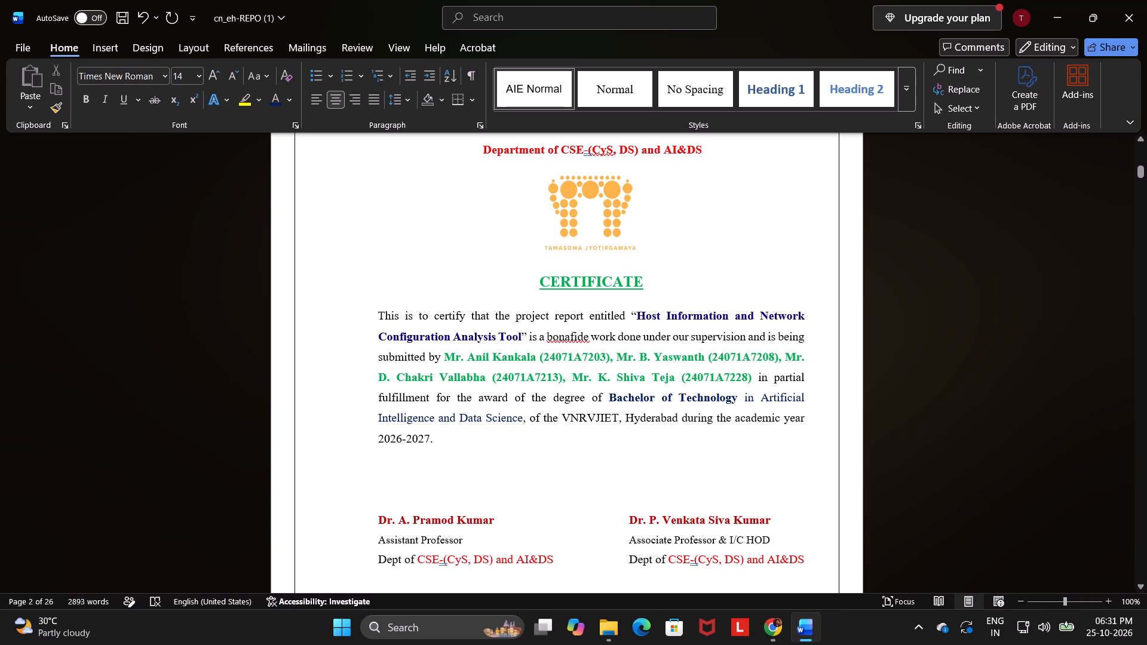
scroll(663, 459, "down", 1)
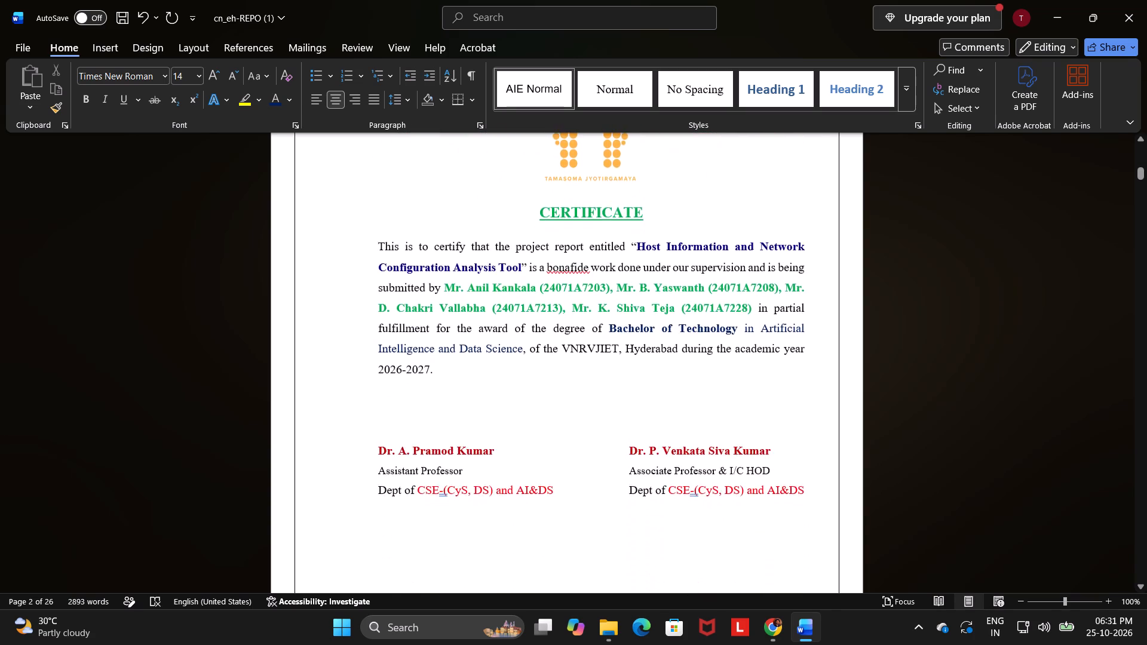
scroll(663, 459, "down", 3)
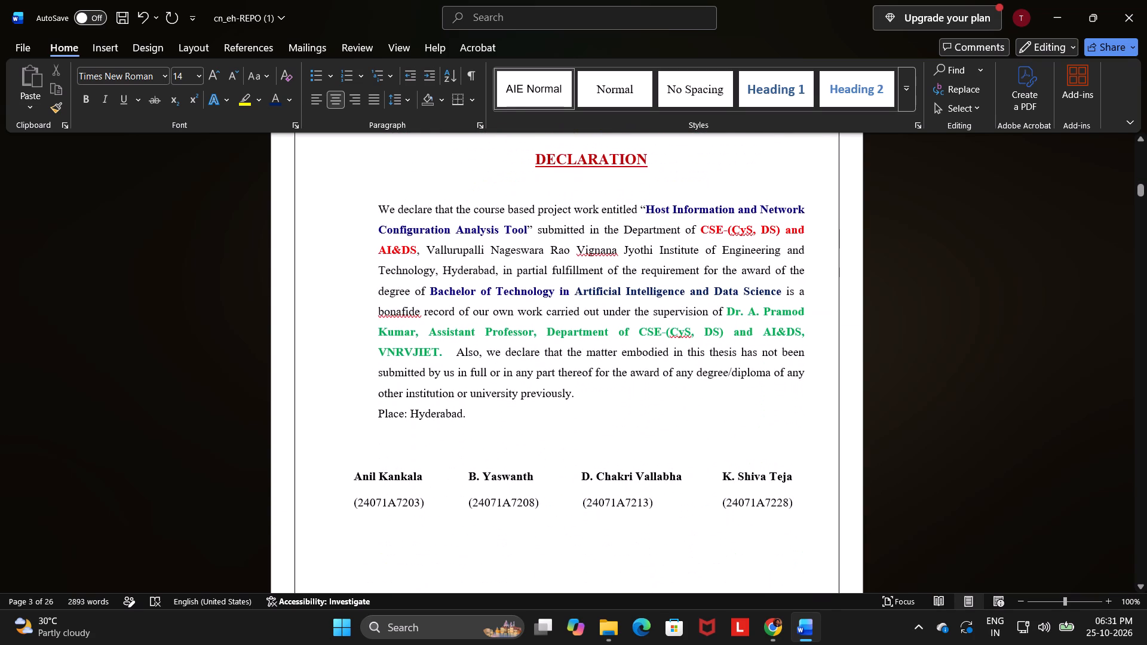
Make the phrase "in Artificial Intelligence and Data Science," bold in the certificate paragraph.
scroll(663, 459, "up", 1)
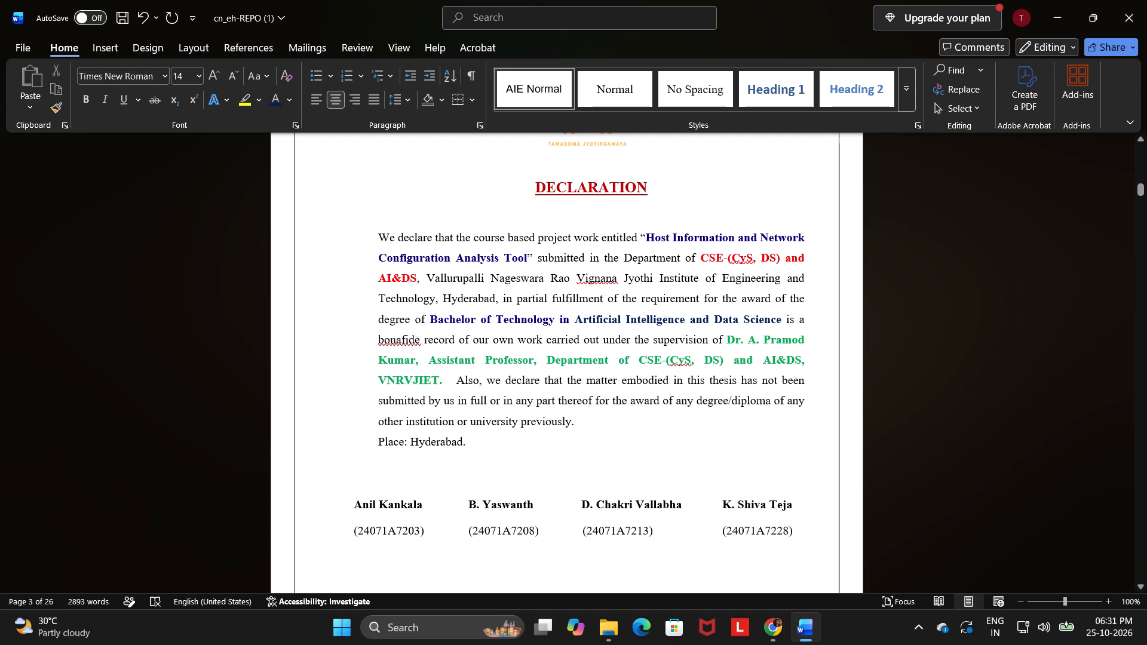
scroll(597, 290, "up", 6)
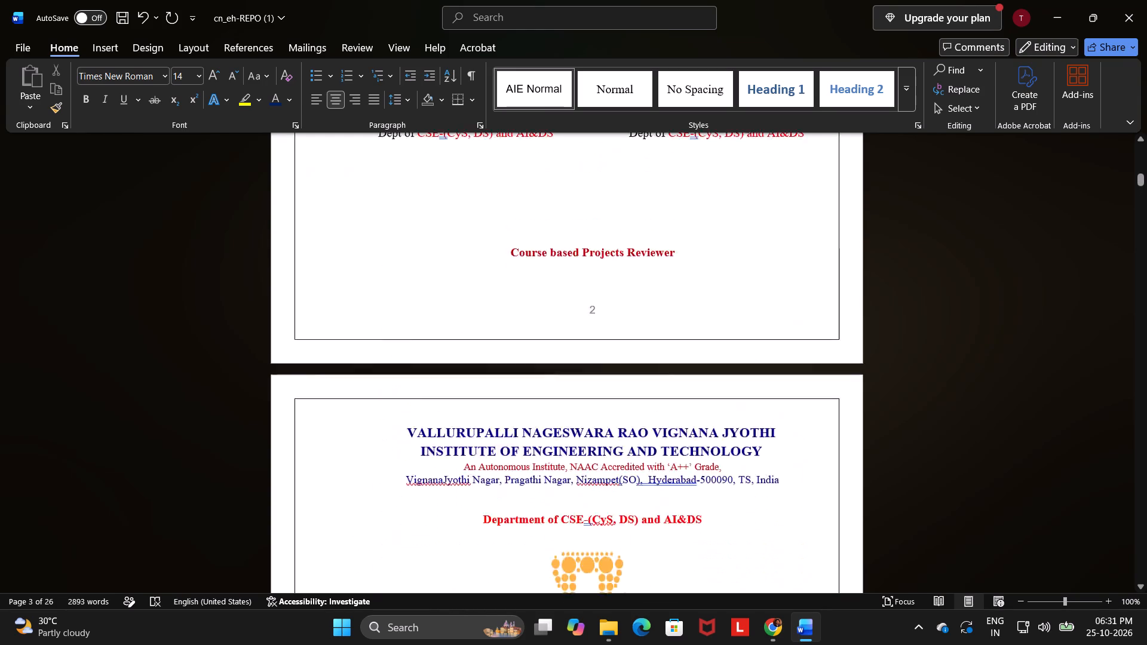
scroll(597, 290, "up", 2)
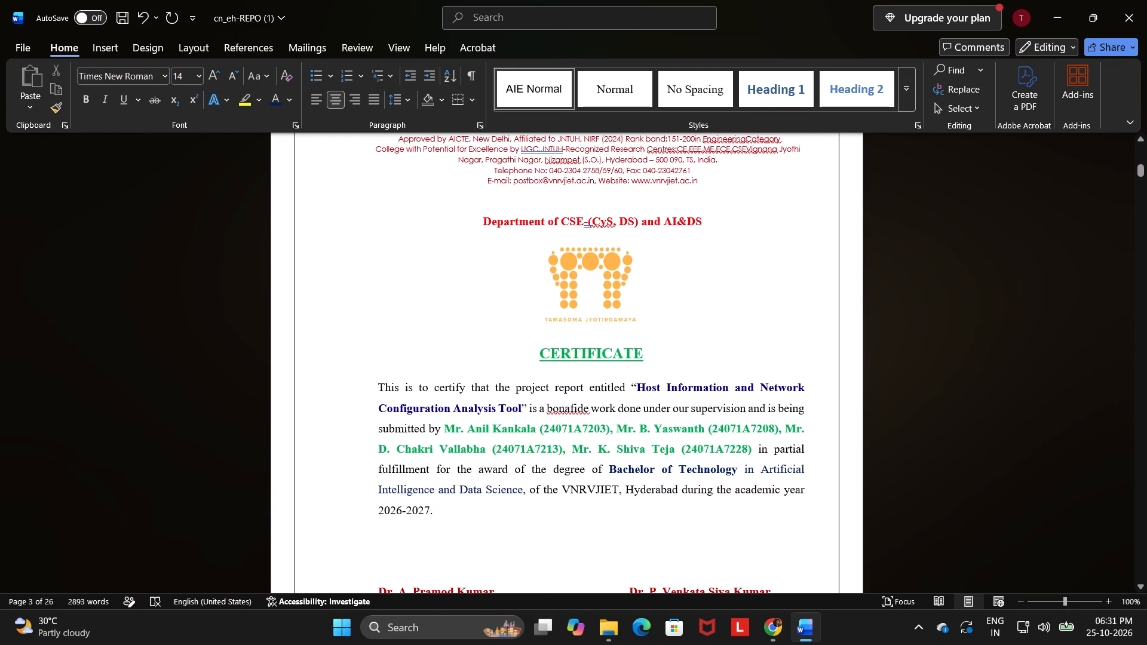
left_click_drag(742, 468, 525, 492)
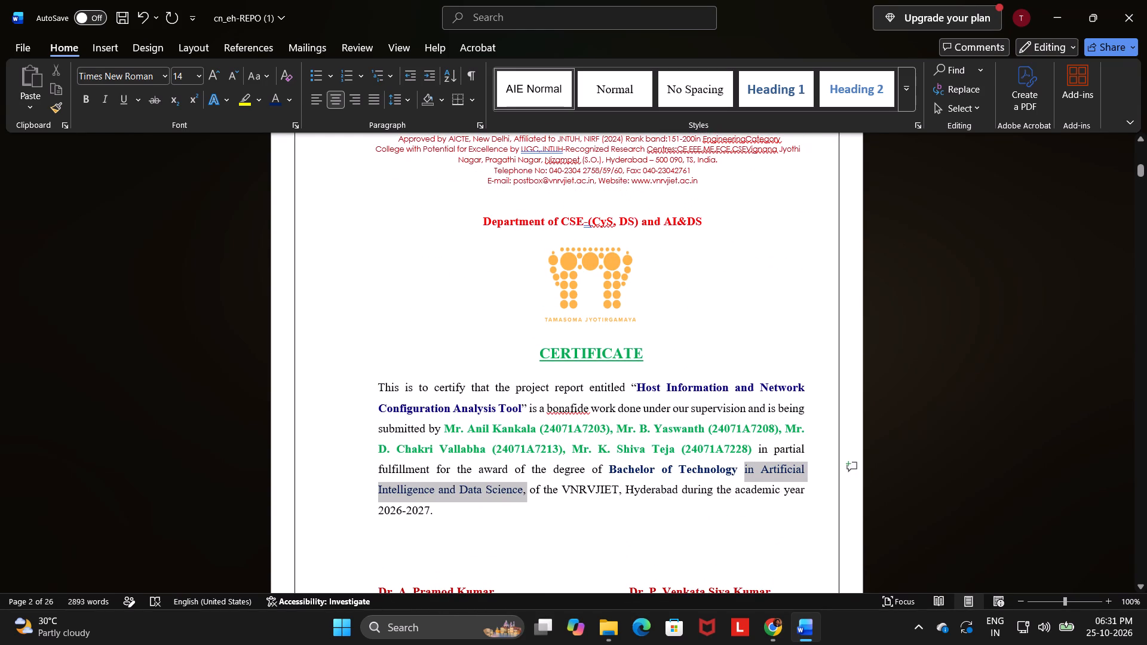
left_click_drag(525, 492, 528, 492)
left_click(538, 466)
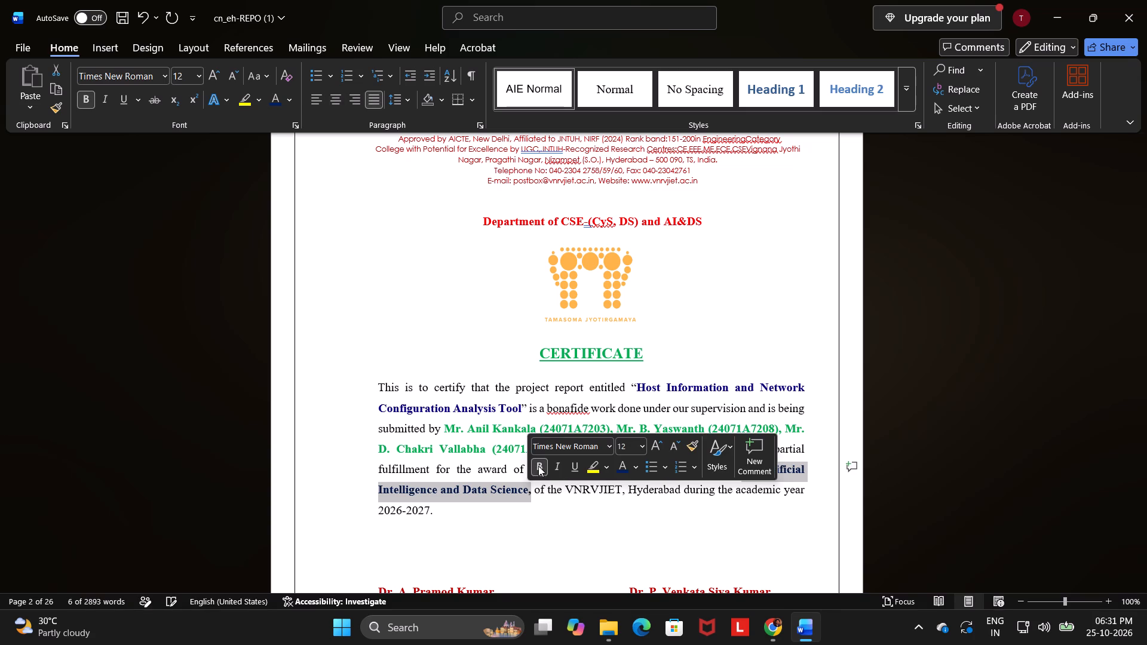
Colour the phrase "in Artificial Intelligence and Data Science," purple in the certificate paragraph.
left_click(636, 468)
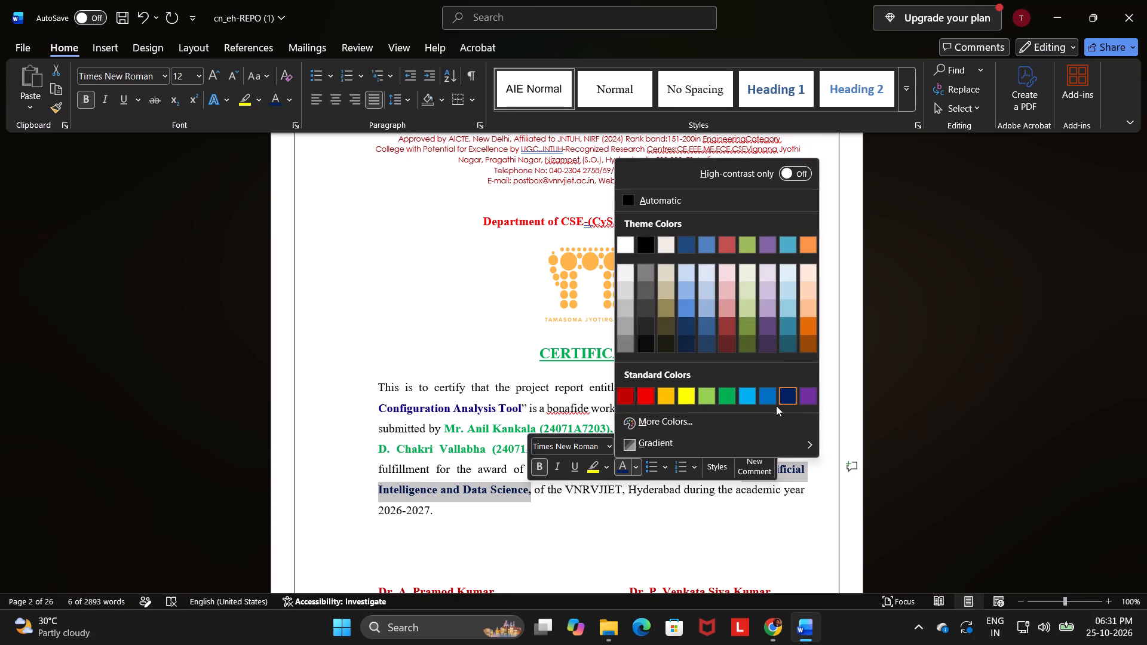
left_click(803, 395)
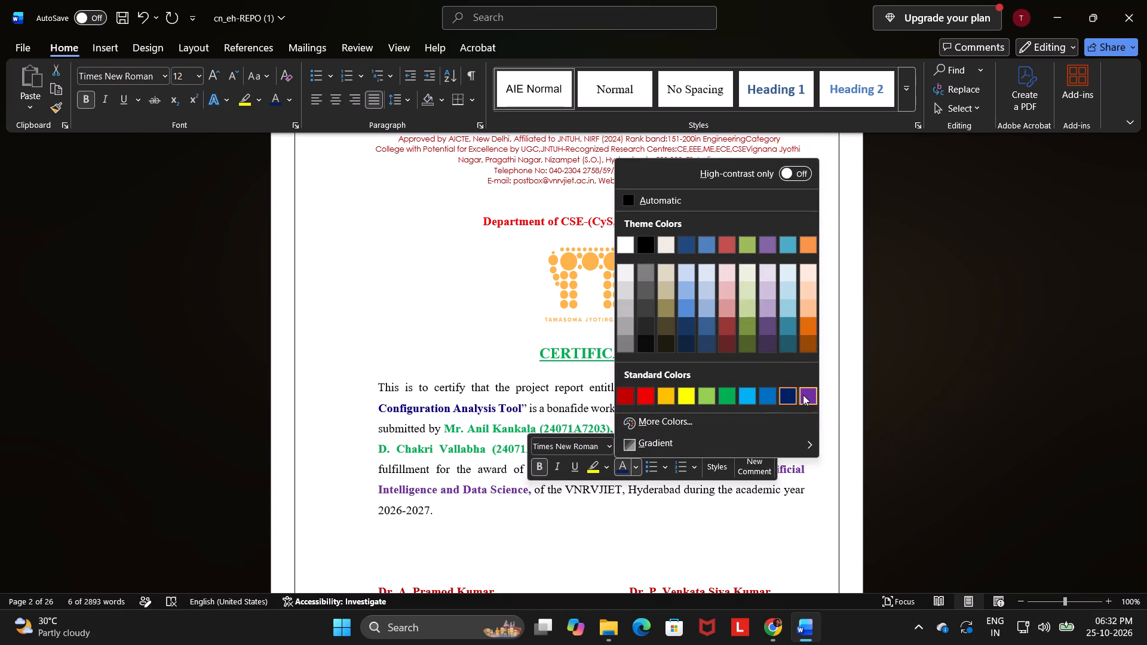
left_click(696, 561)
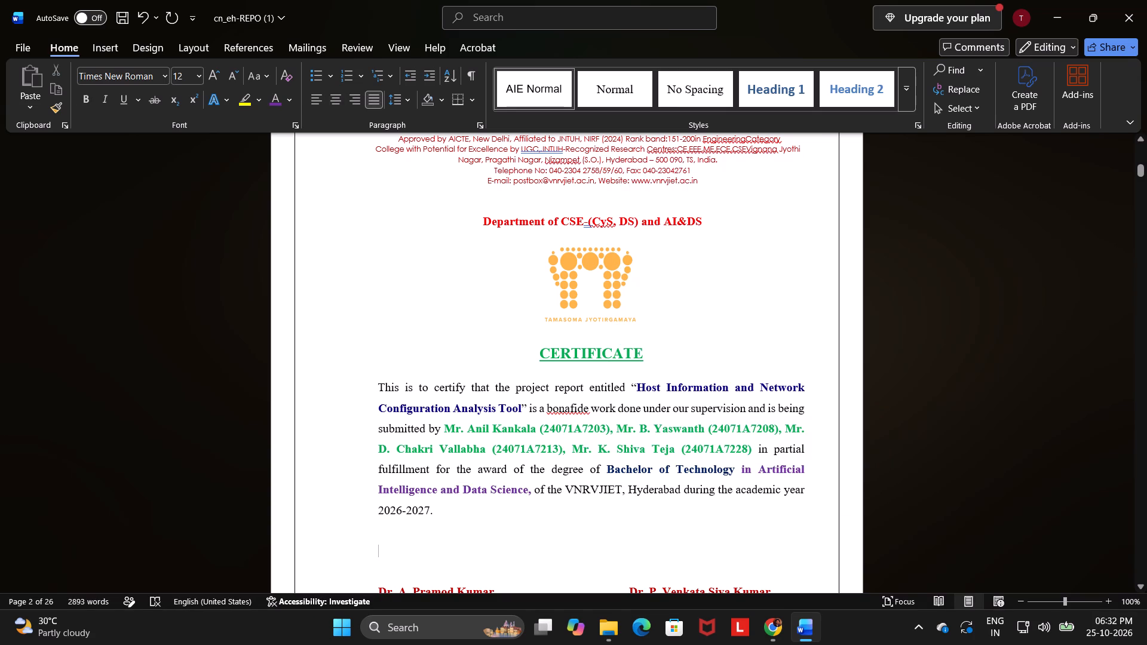
Colour the certificate's phrase "in Artificial Intelligence and Data Science" dark blue to match "Bachelor of Technology".
scroll(696, 561, "down", 1)
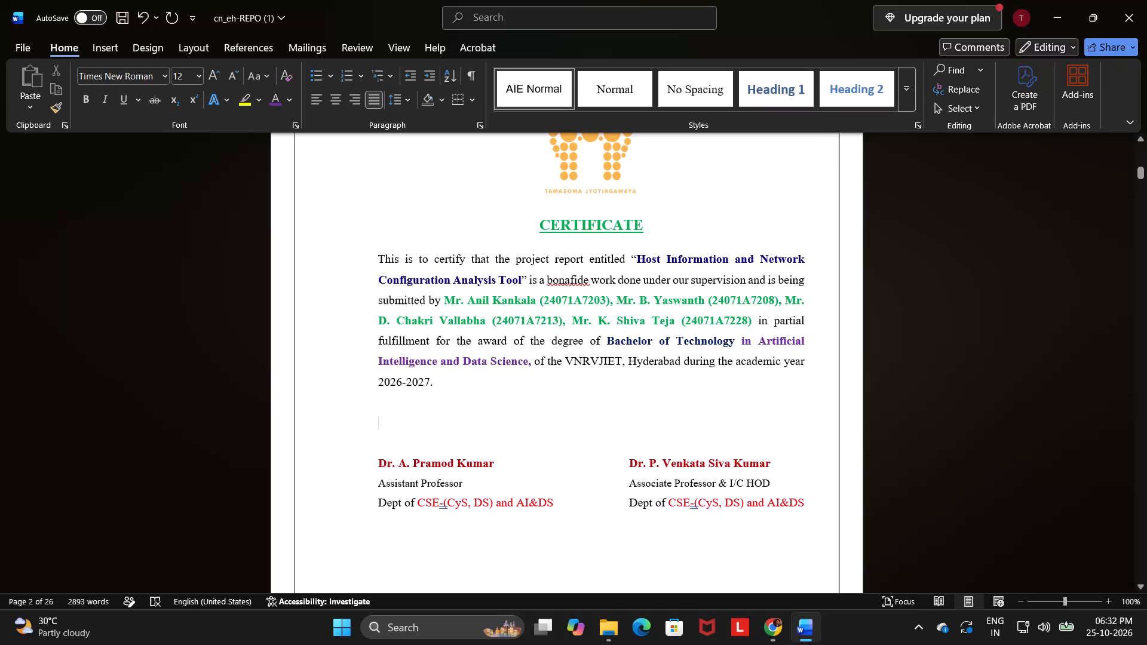
left_click_drag(740, 343, 729, 370)
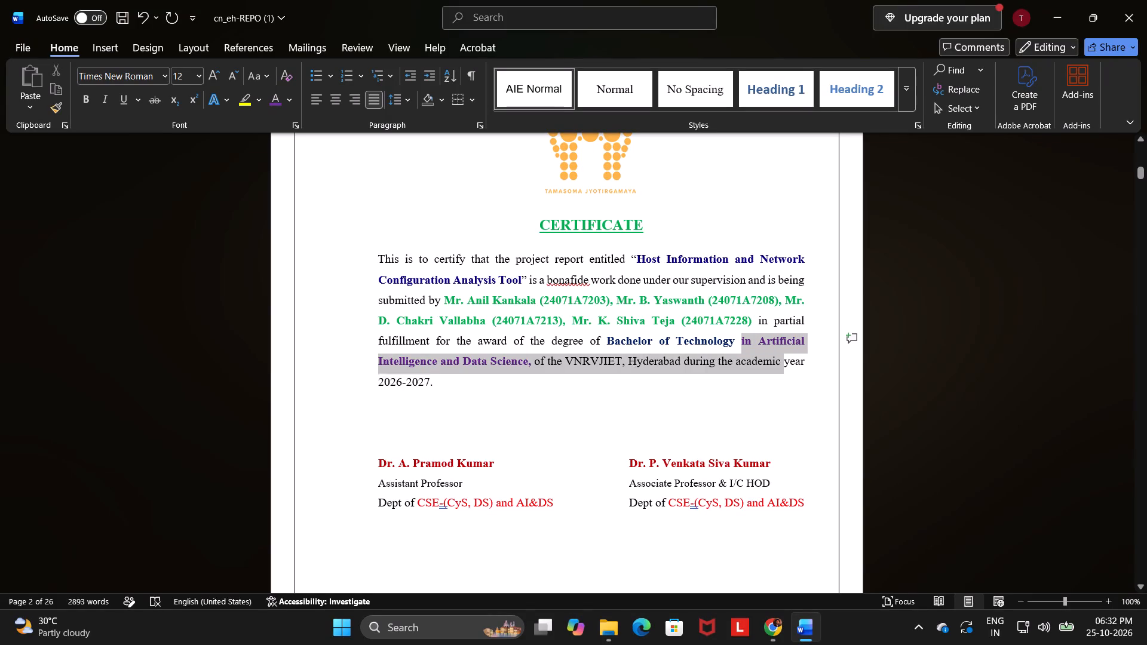
left_click_drag(729, 370, 529, 360)
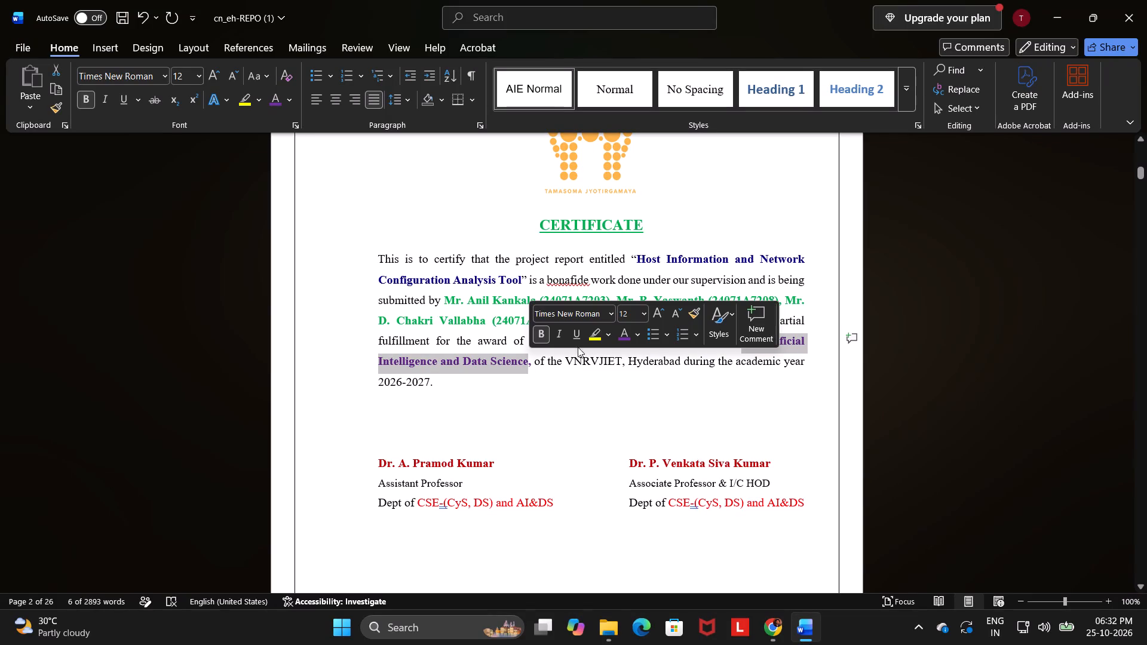
left_click(637, 333)
left_click(787, 268)
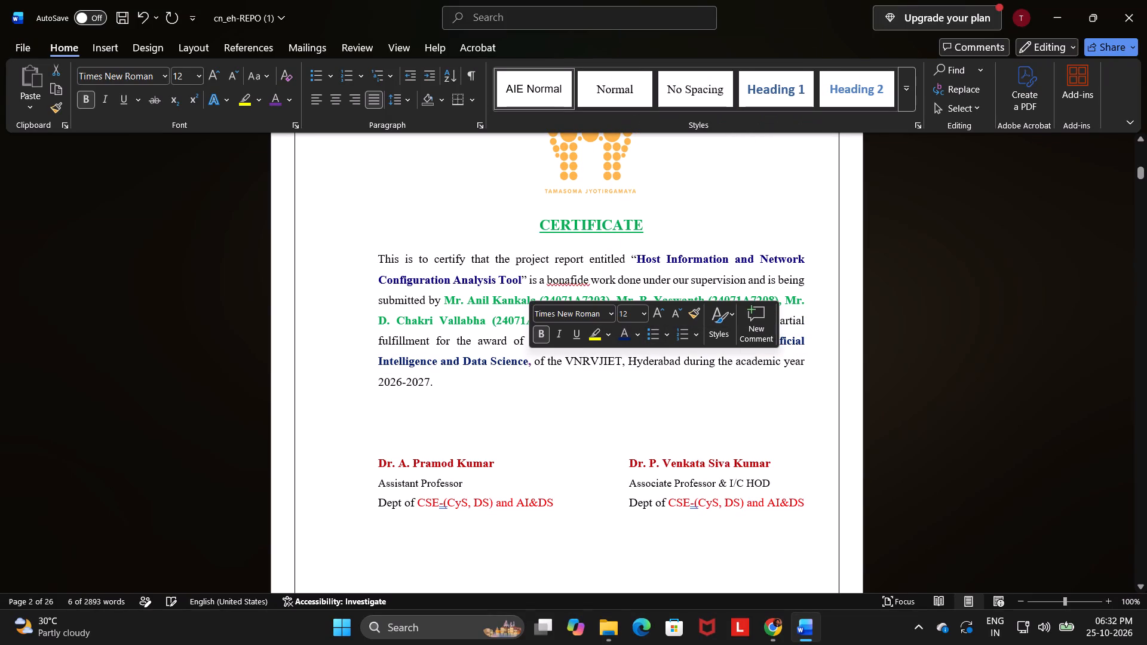
left_click(708, 404)
Review the report's formatting from the certificate through the declaration, acknowledgement, table of contents, abstract and Chapter 1 onwards.
scroll(708, 404, "down", 1)
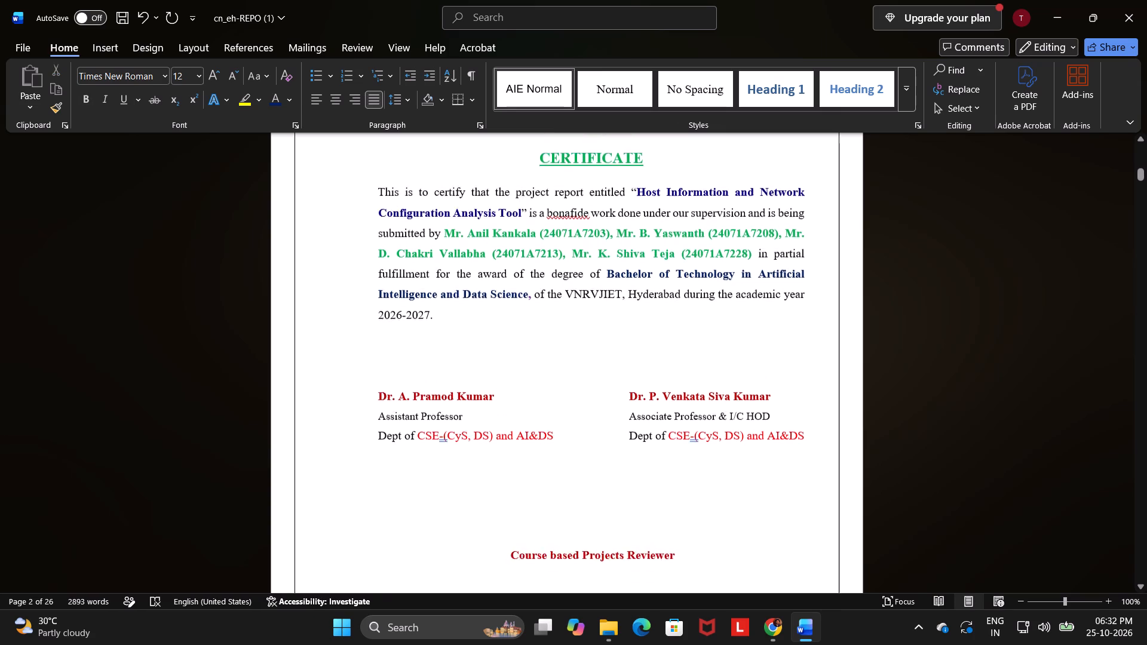
scroll(708, 404, "down", 5)
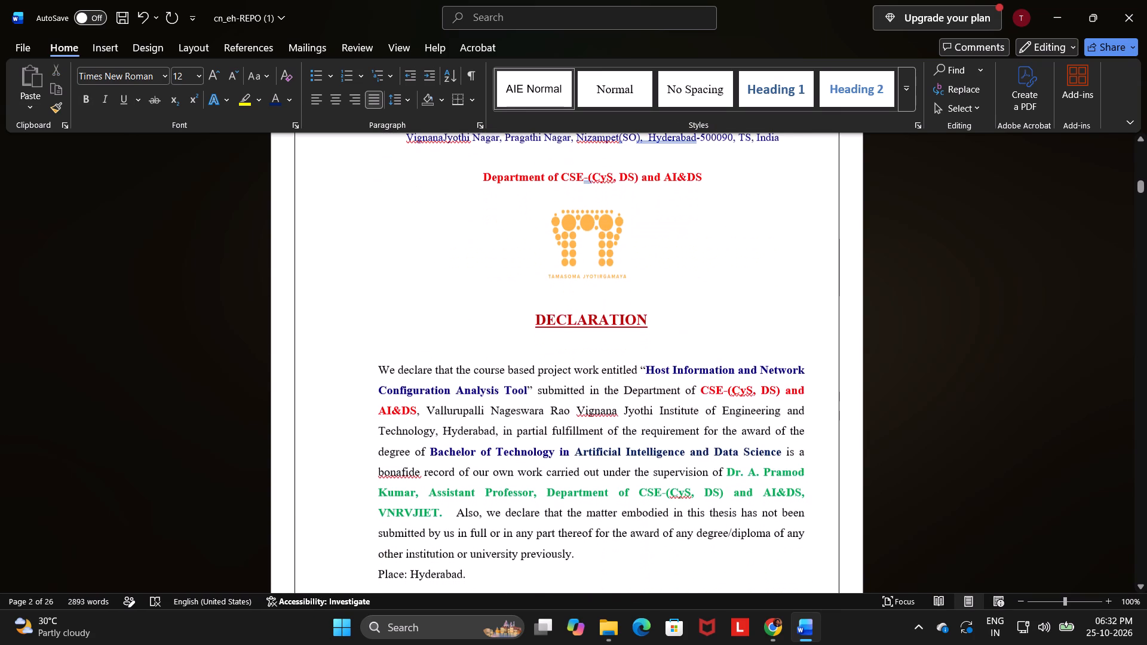
scroll(708, 404, "down", 1)
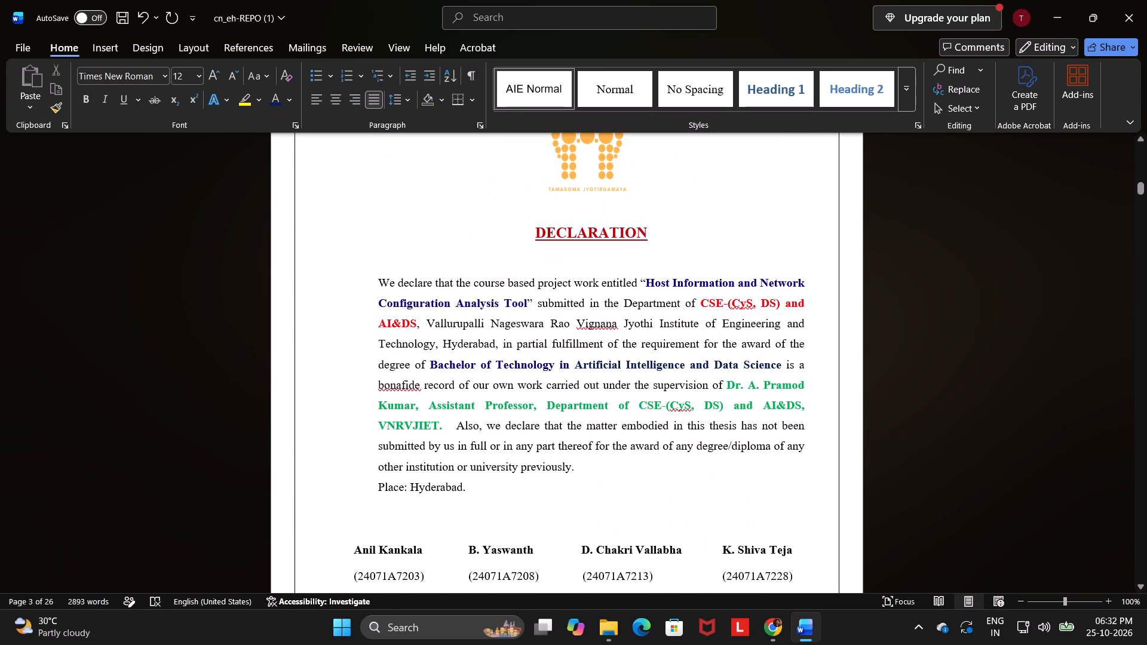
scroll(708, 404, "down", 5)
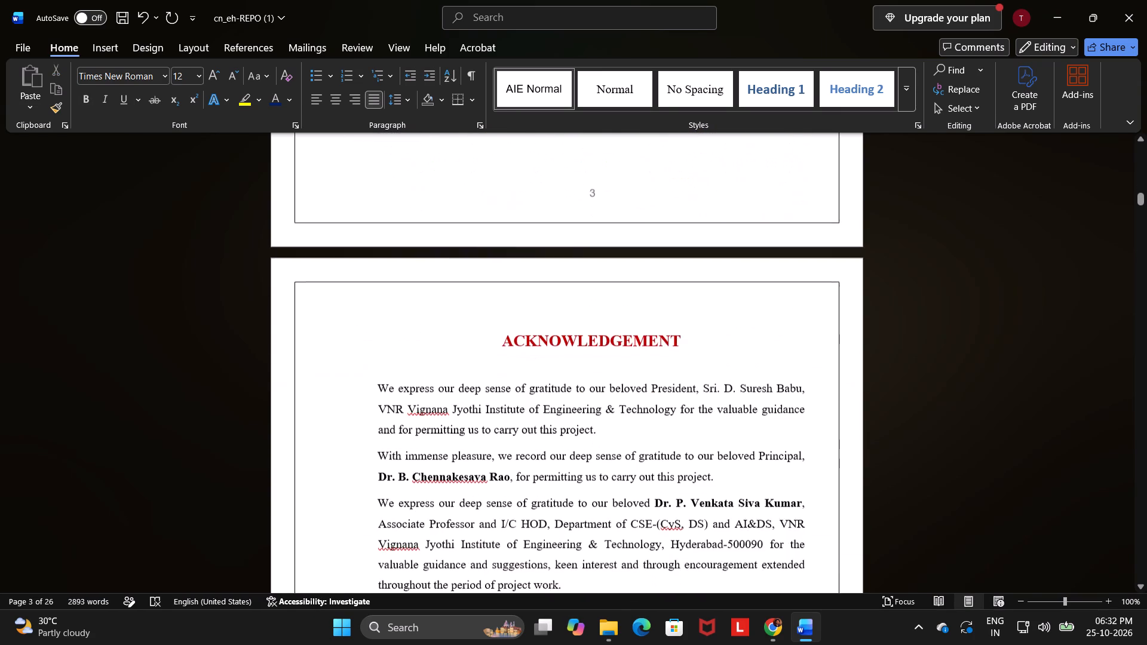
scroll(708, 404, "down", 3)
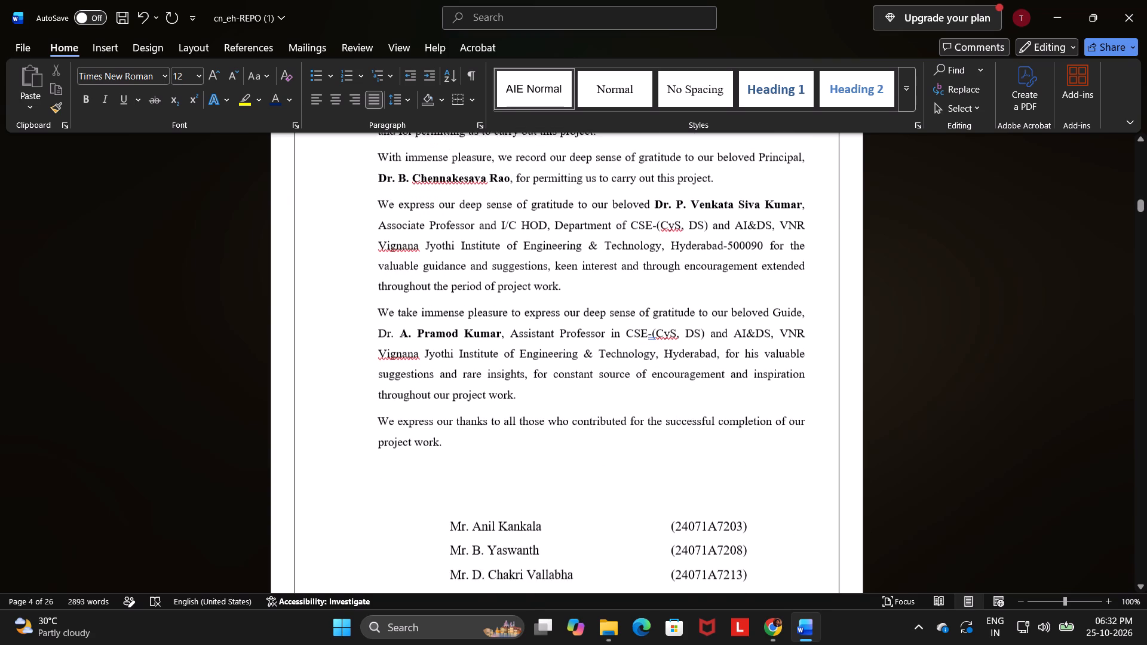
scroll(708, 404, "down", 4)
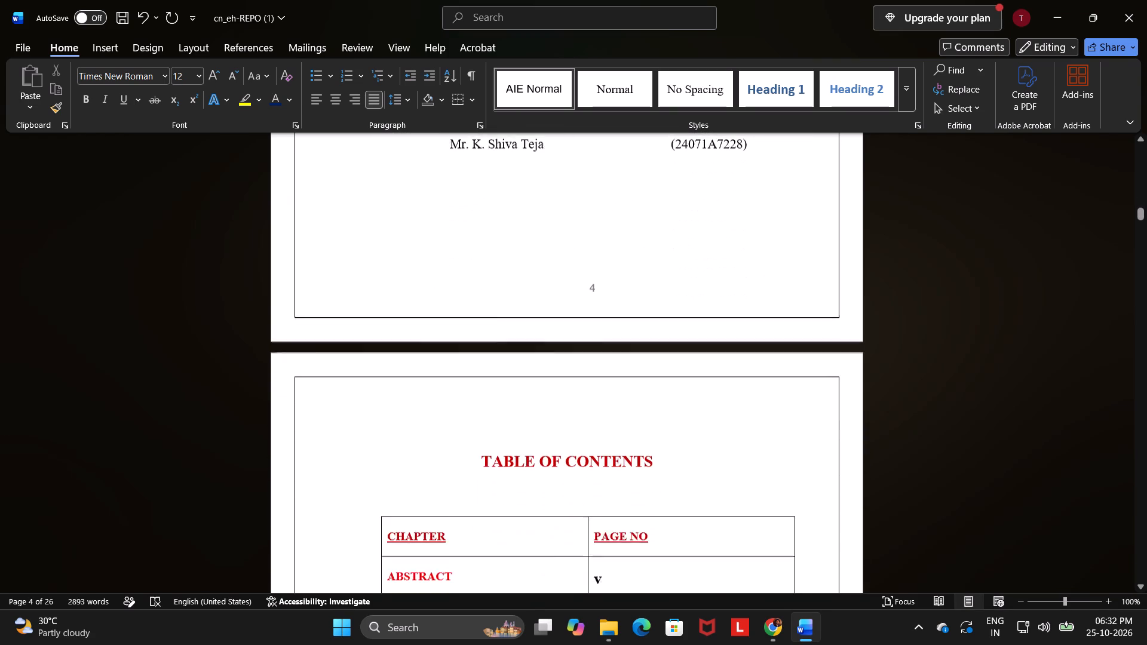
scroll(708, 404, "down", 3)
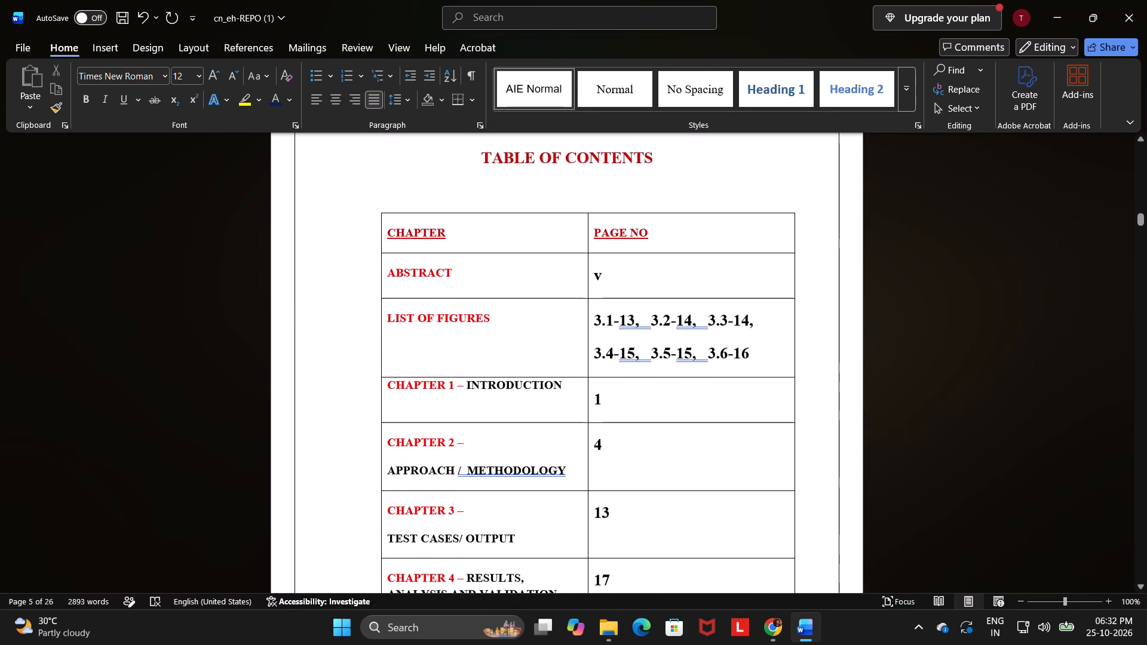
scroll(708, 404, "down", 5)
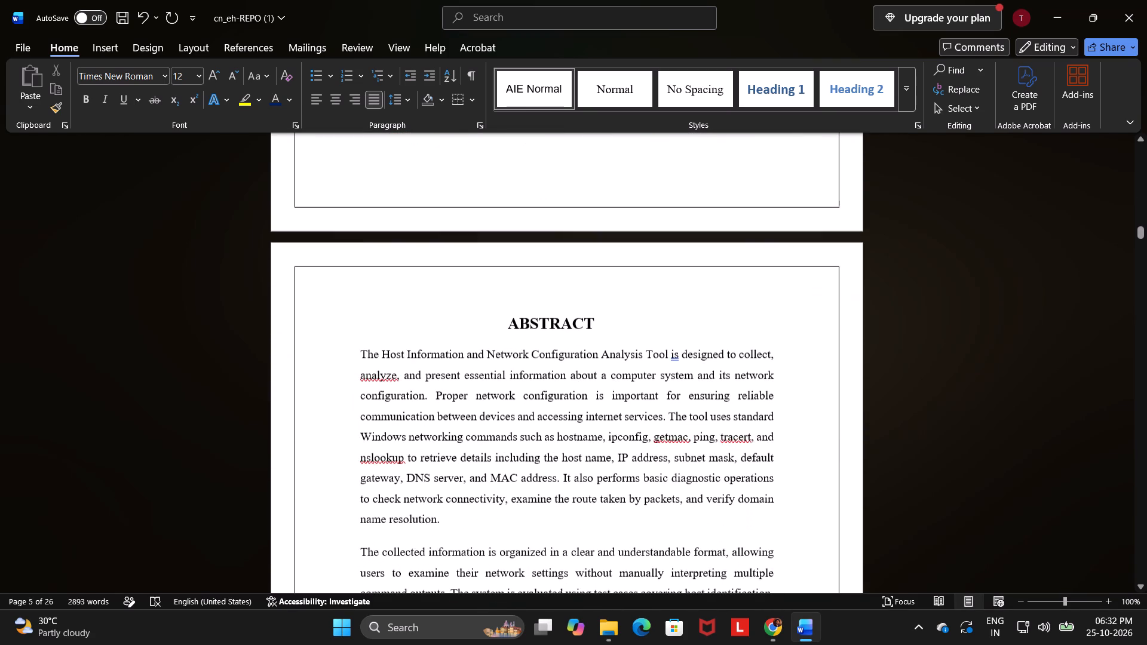
scroll(708, 404, "down", 4)
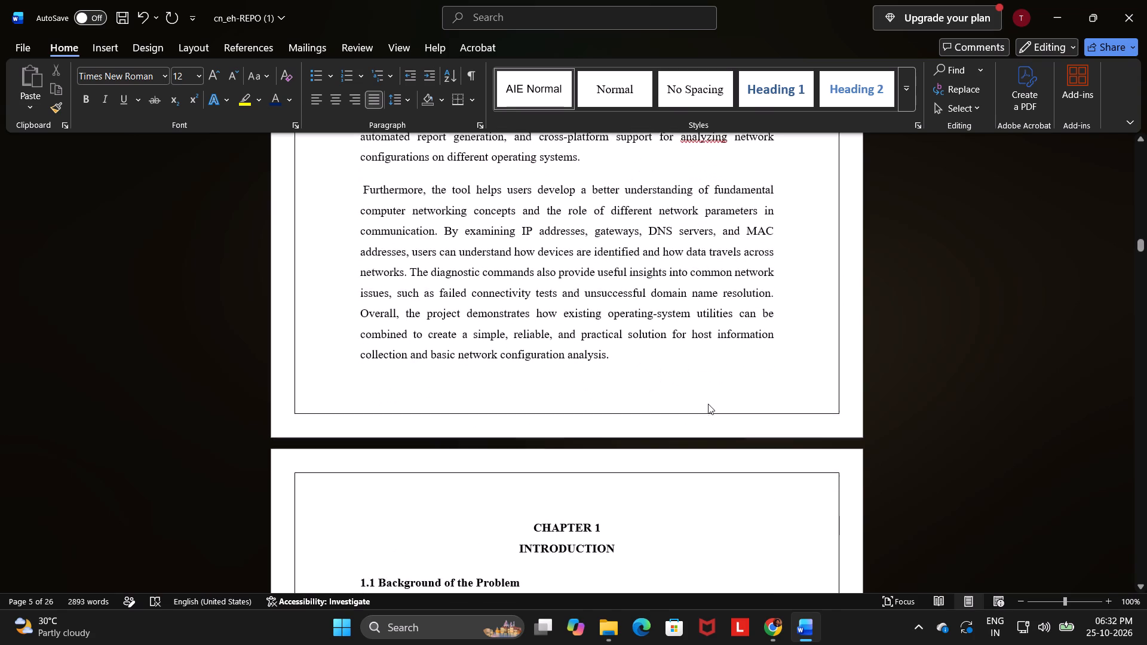
scroll(708, 404, "down", 7)
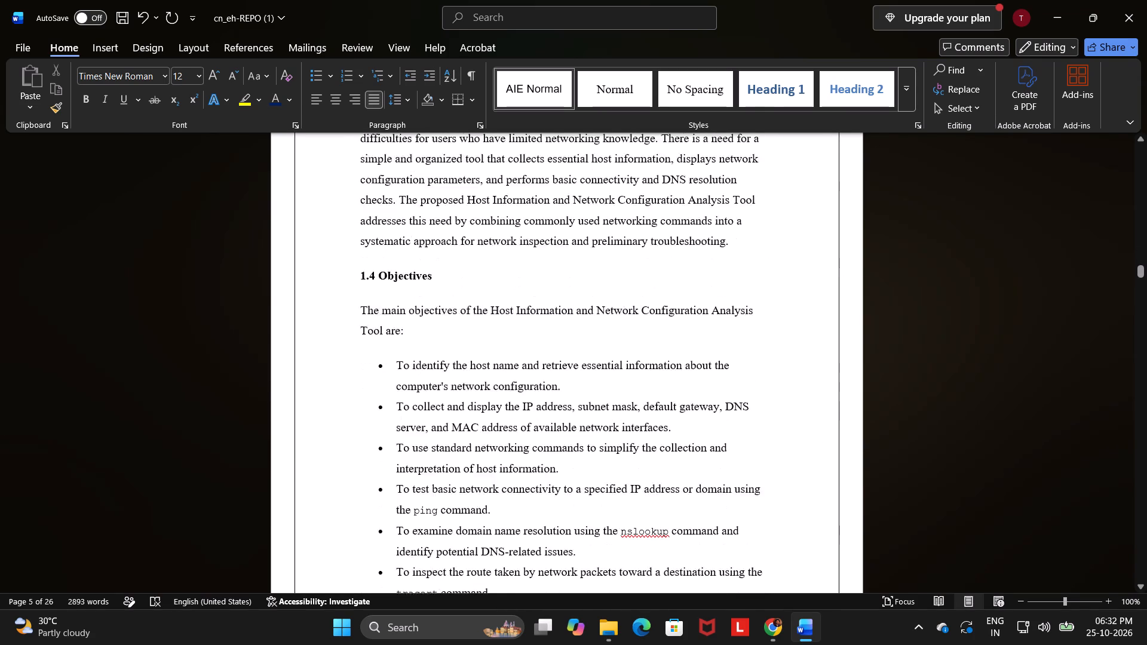
scroll(708, 404, "down", 16)
Save the cn_eh-REPO (1) report, check its remaining pages through to the end, and close the document.
key("ctrl+s")
key("ctrl+s")
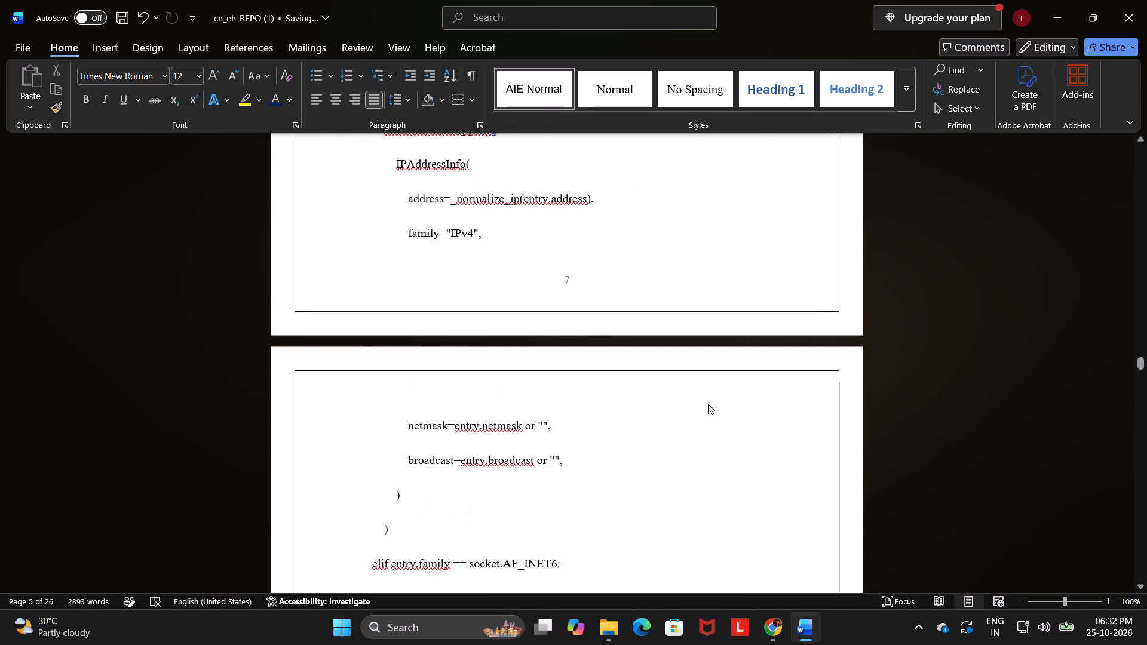
scroll(708, 404, "down", 10)
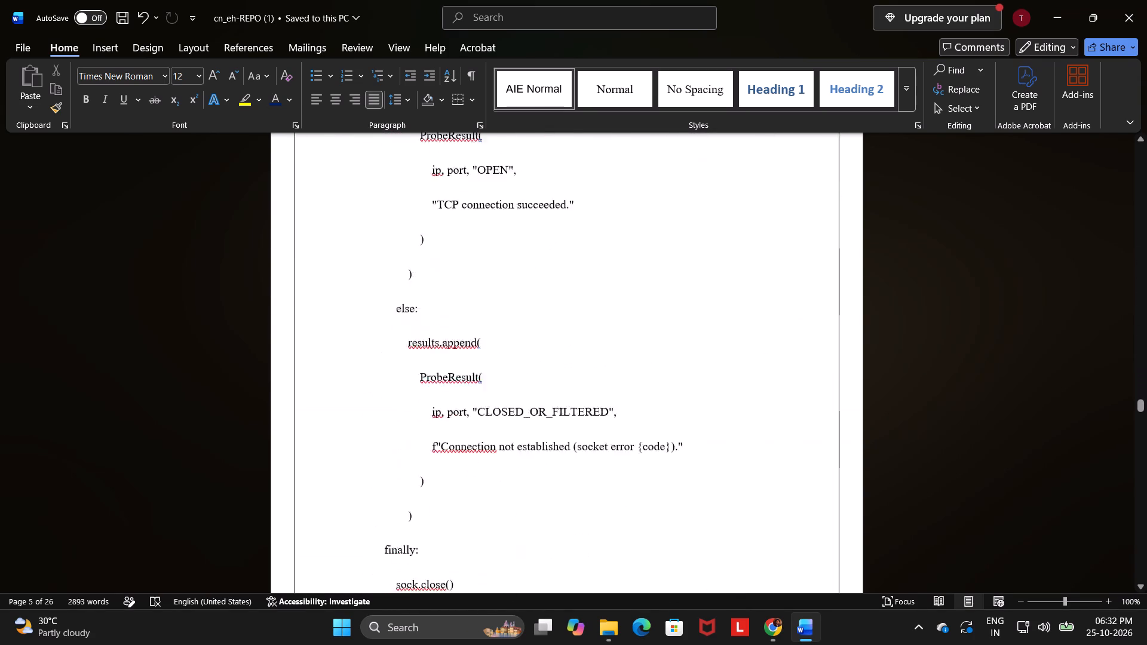
scroll(708, 404, "down", 13)
scroll(708, 404, "down", 17)
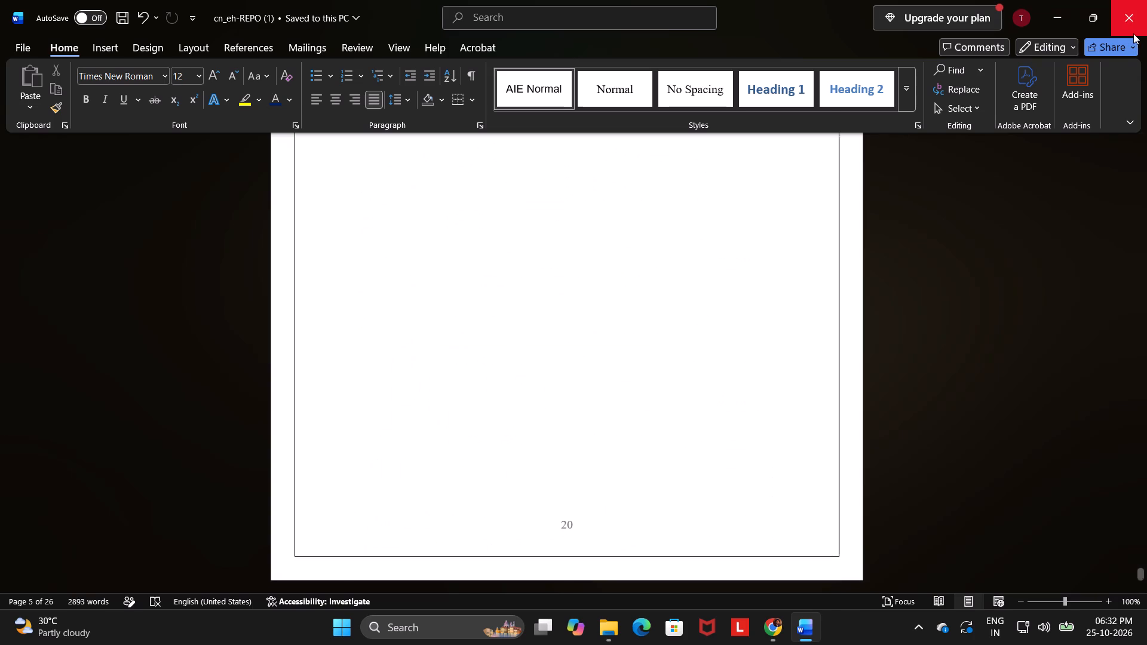
scroll(719, 263, "up", 20)
scroll(719, 263, "up", 19)
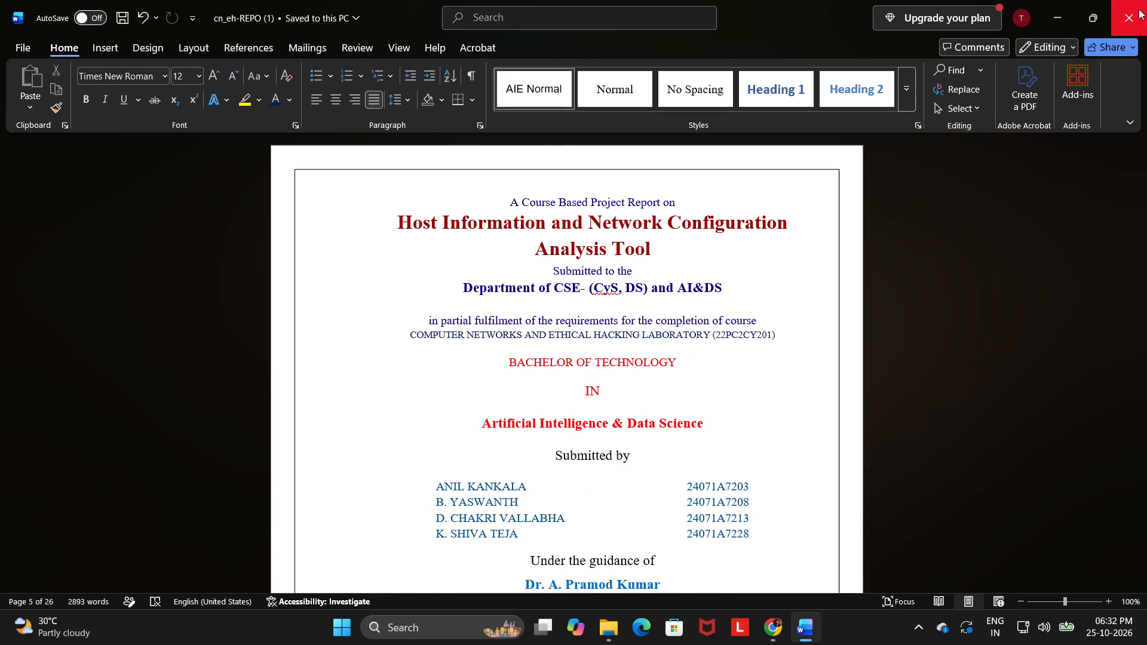
key("ctrl+s")
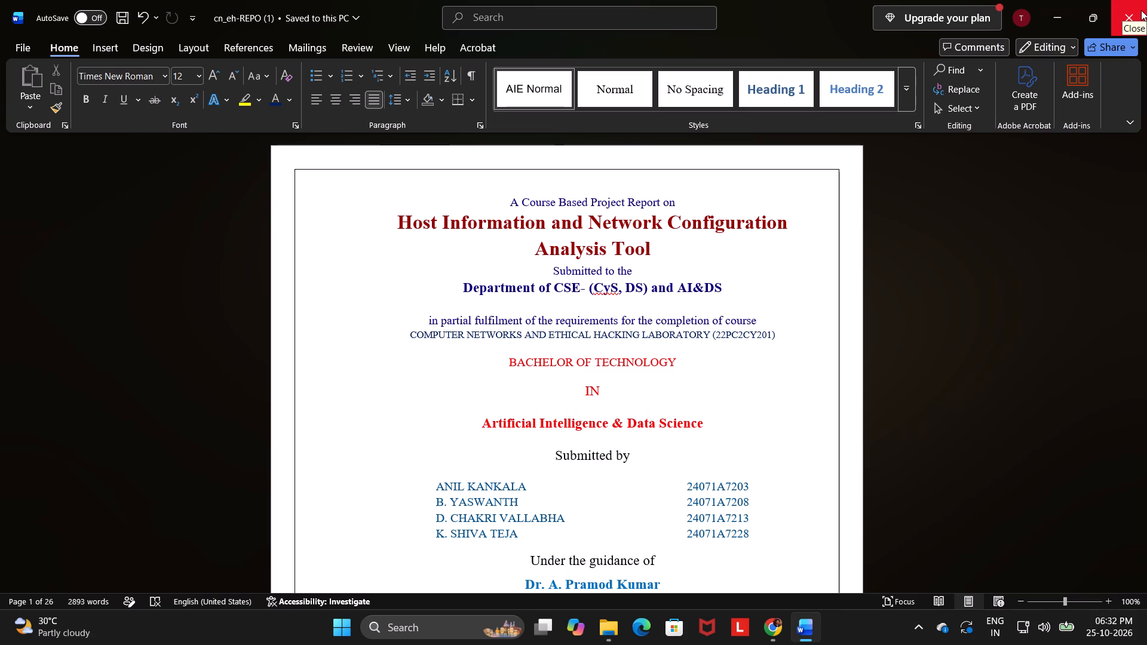
left_click(1141, 10)
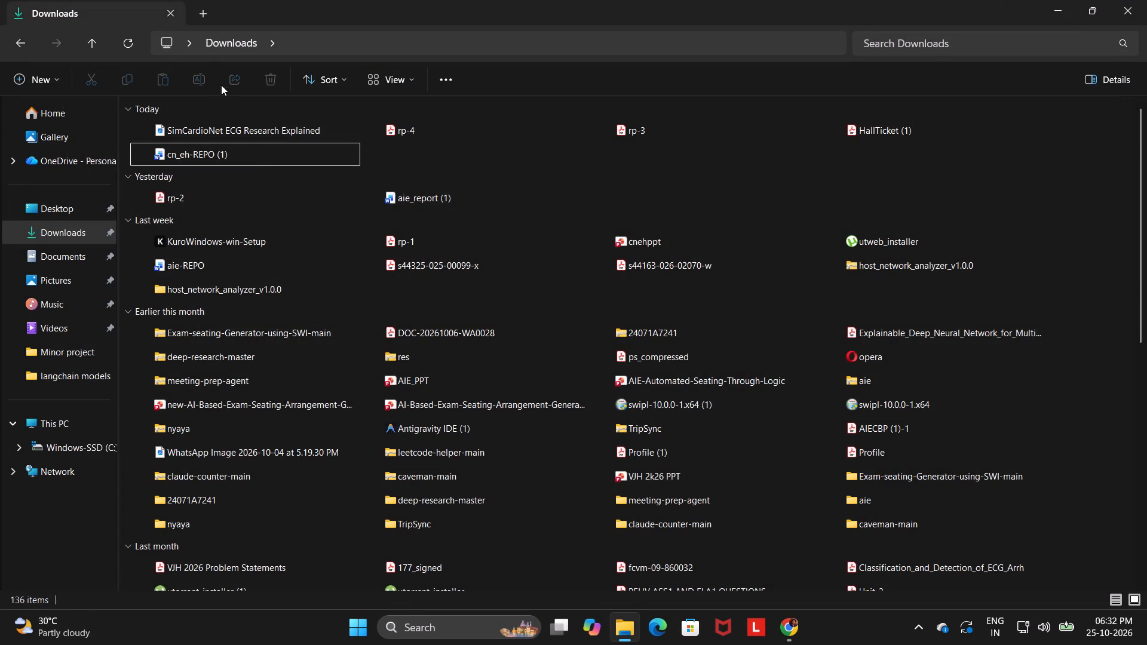
Rename the cn_eh-REPO (1) file in the Downloads folder as "CN & EH - Report".
left_click(223, 155)
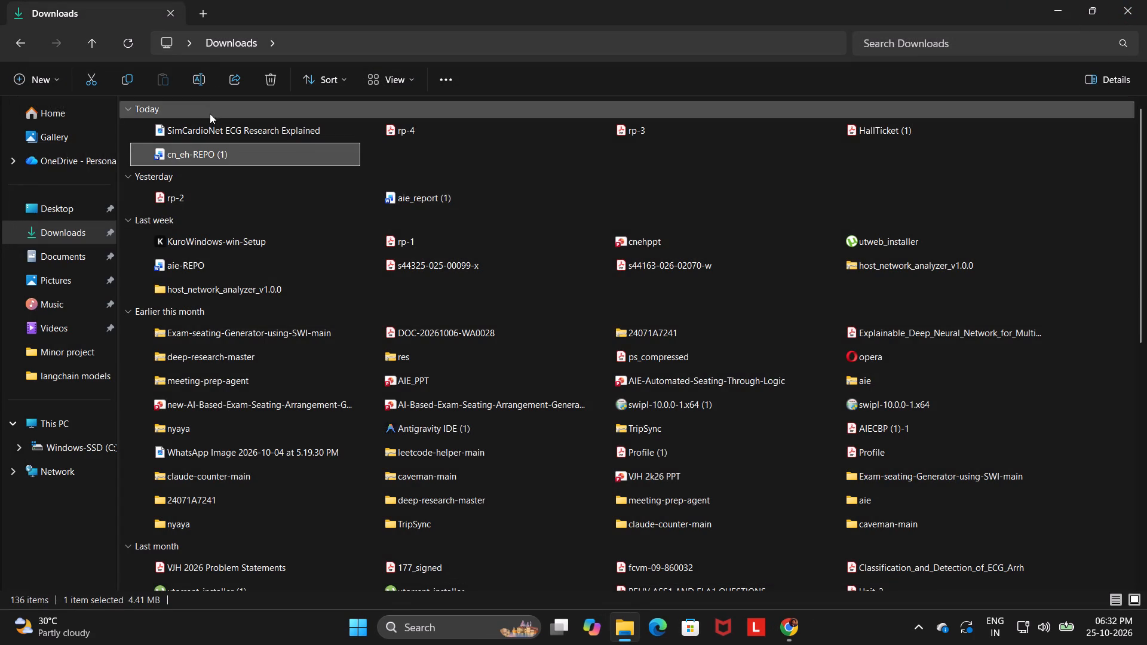
left_click(196, 79)
key("BackSpace")
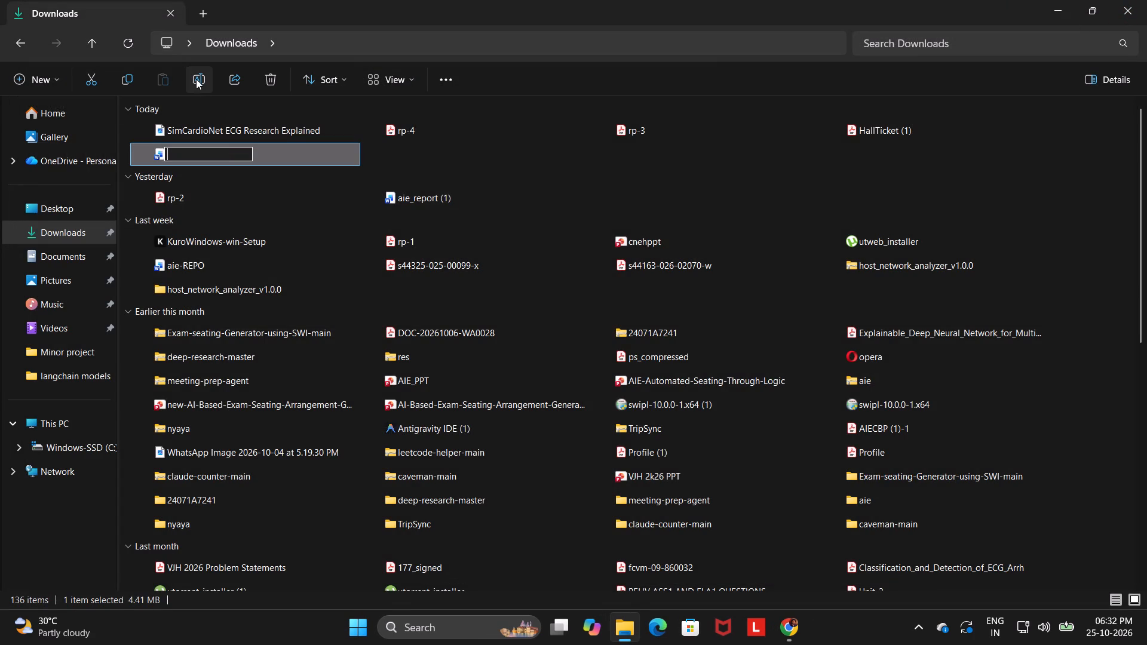
type("cn-")
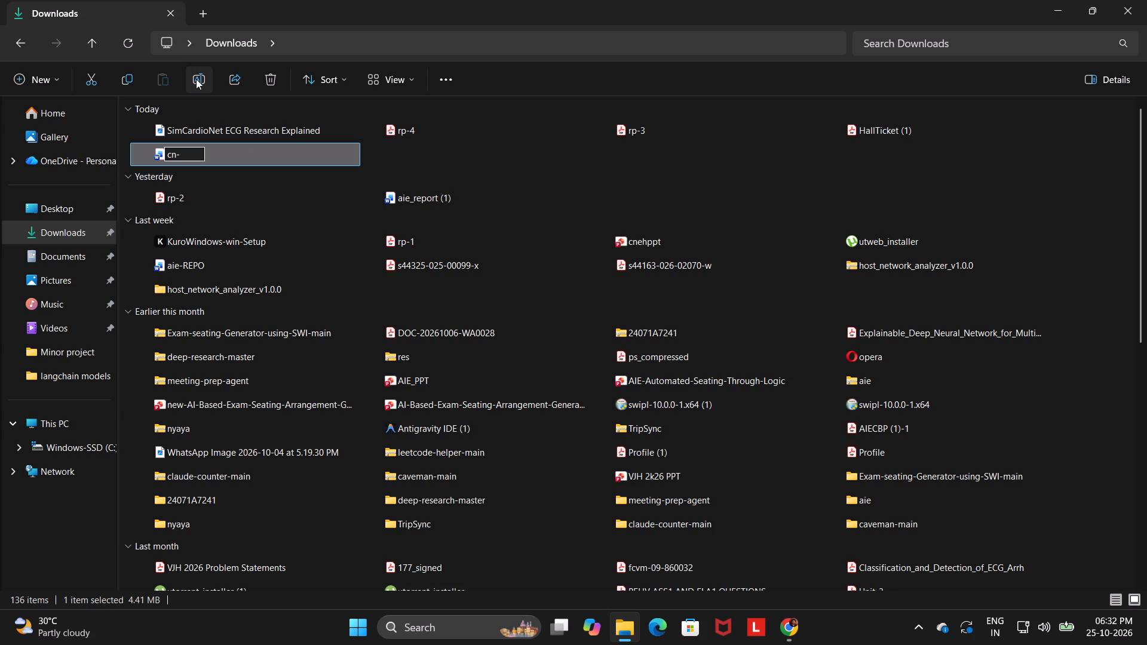
type("eh")
key("BackSpace")
key("BackSpace")
key("BackSpace")
key("BackSpace")
key("BackSpace")
type("CN")
key("shift+ampersand")
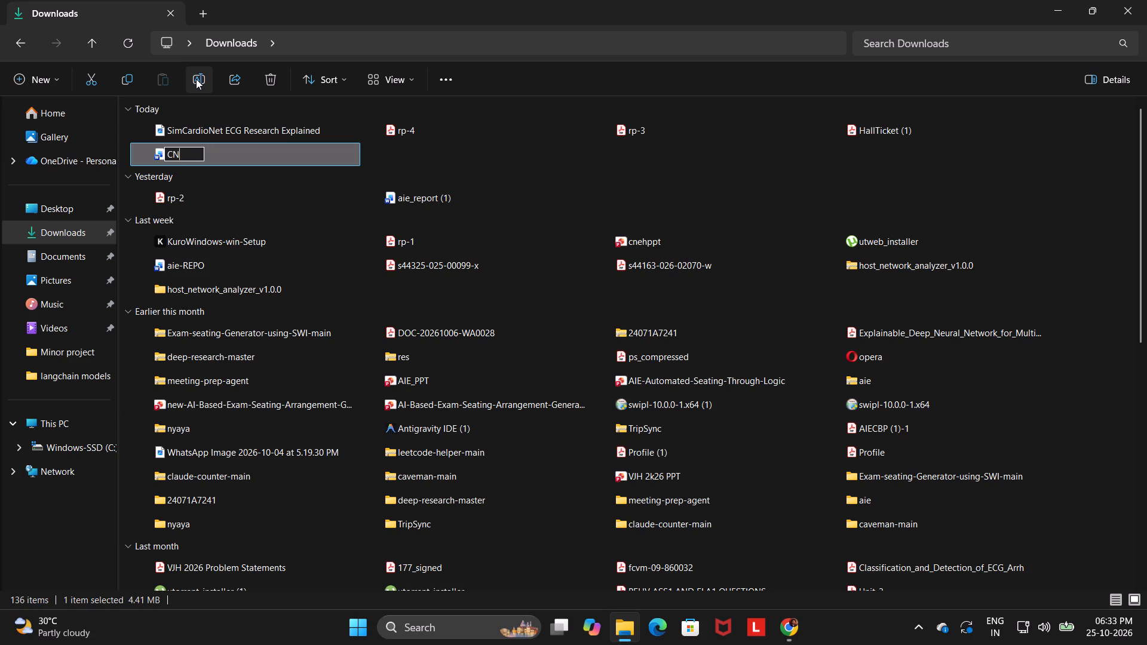
key("BackSpace")
key("space")
type("& R")
key("shift+BackSpace")
type("EH")
key("space")
type("-")
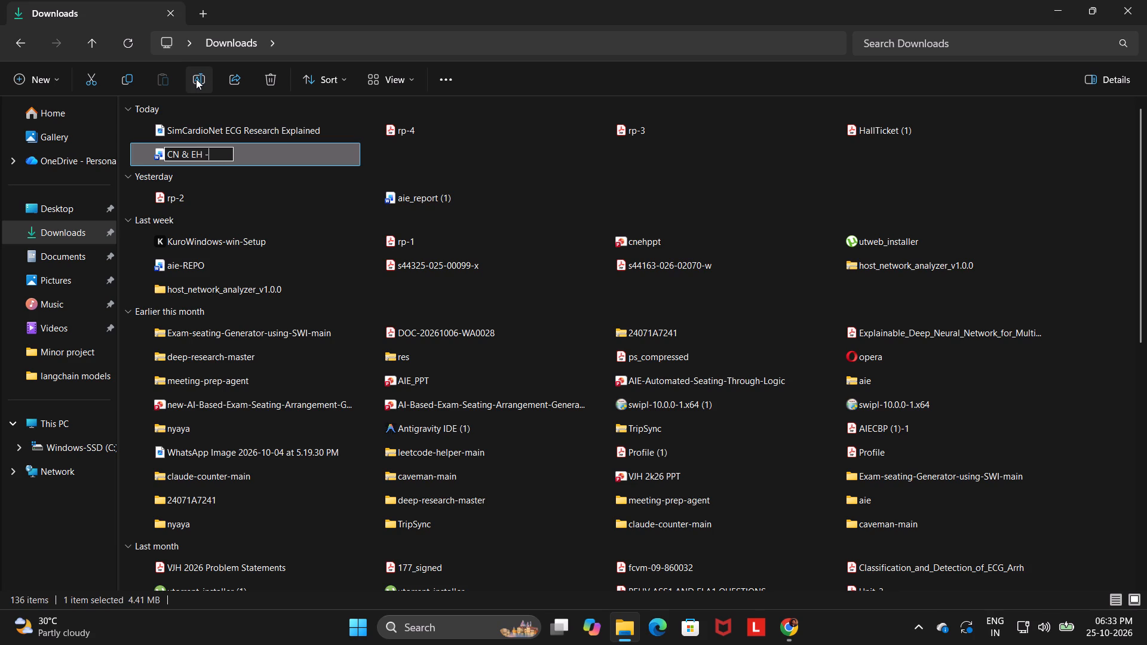
key("space")
key("ctrl+r")
key("e")
key("BackSpace")
key("ctrl+r")
type("re")
type("port")
key("Left")
key("Left")
key("Left")
key("Left")
key("Left")
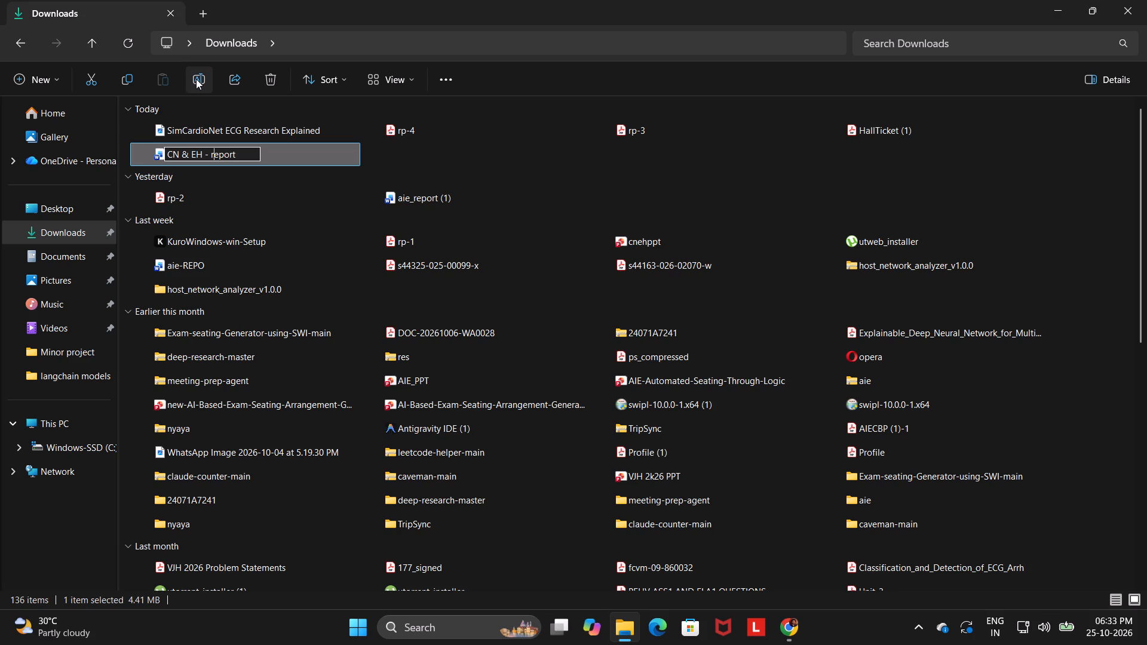
key("BackSpace")
key("shift+r")
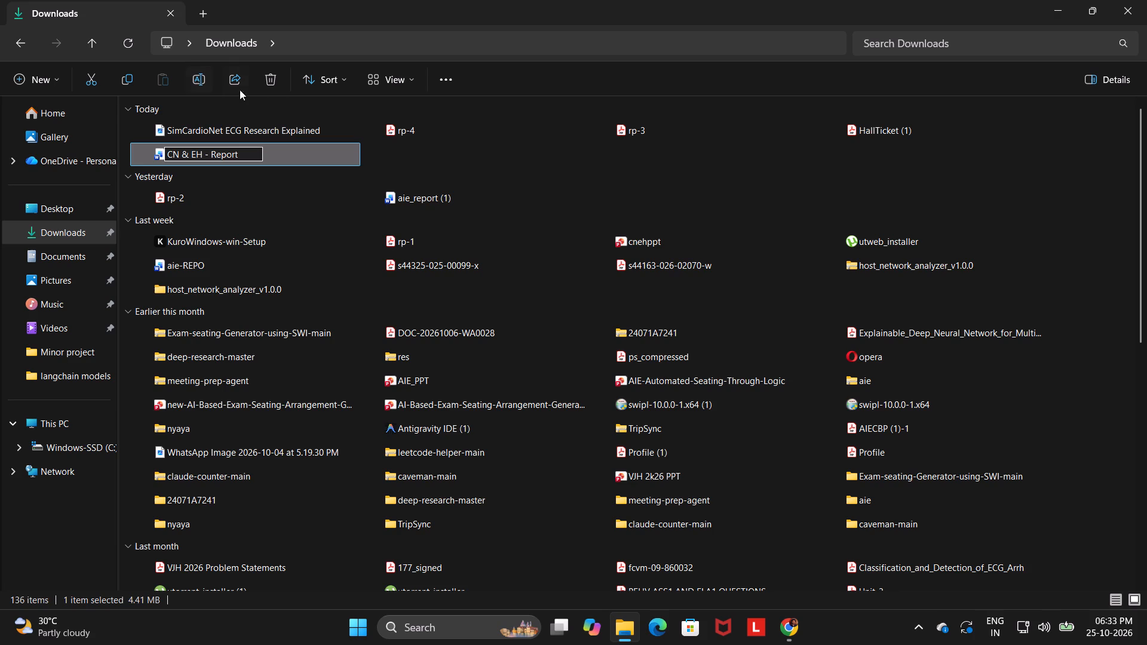
key("Return")
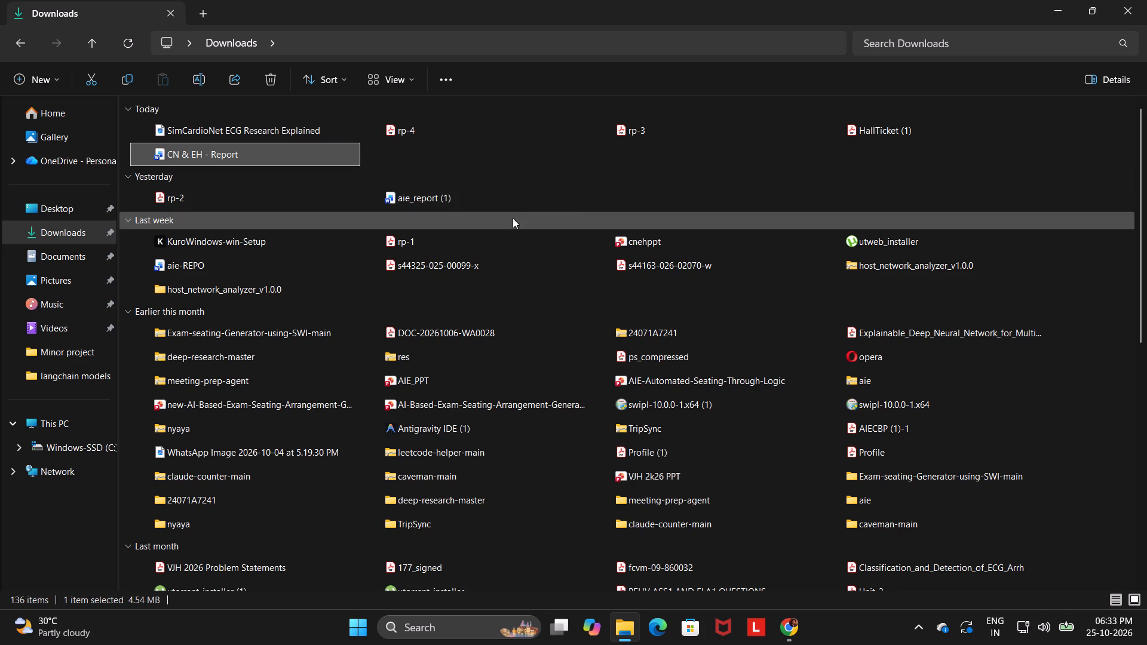
Open the aie-REPO document from Downloads, look over its cover and certificate pages, and close it.
double_click(217, 259)
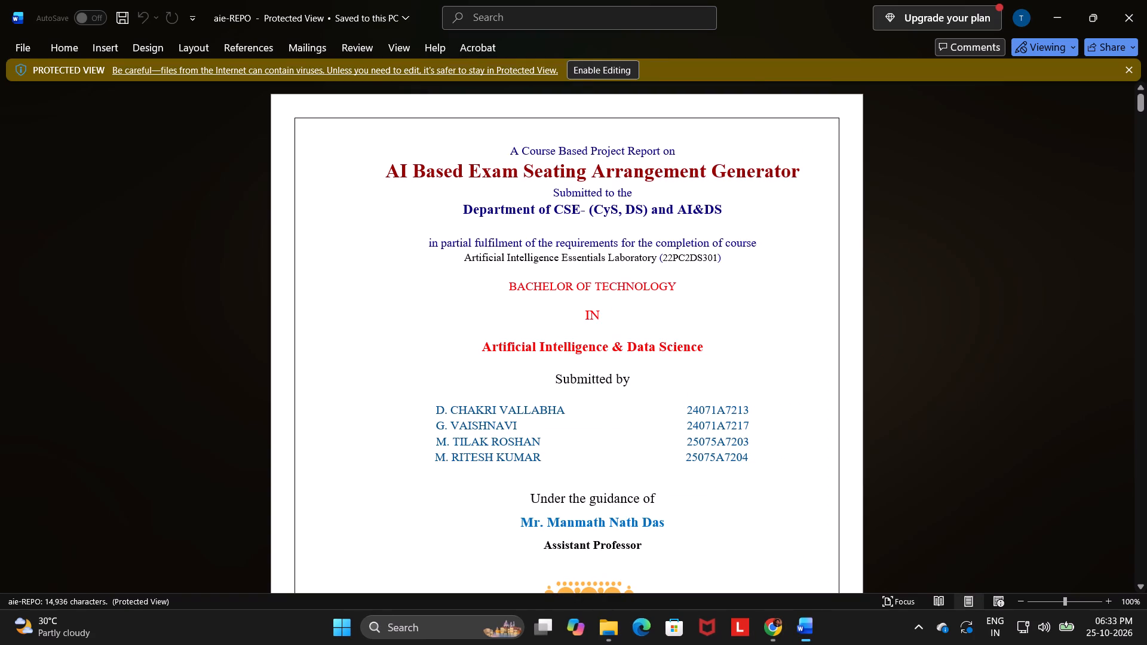
scroll(634, 409, "down", 5)
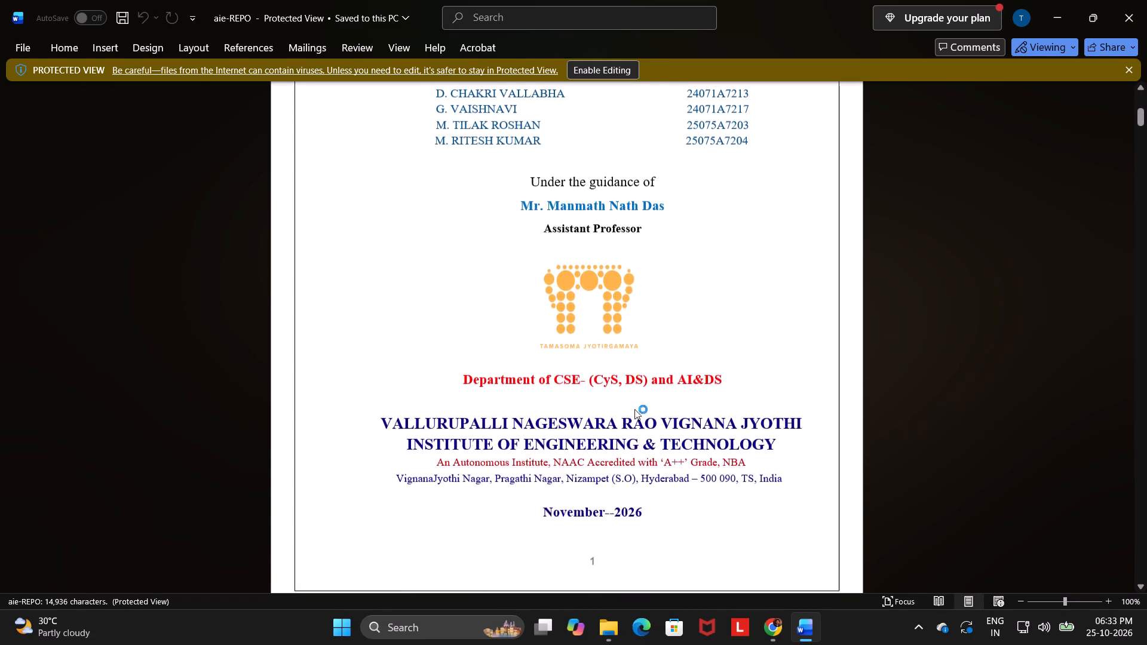
scroll(634, 409, "down", 3)
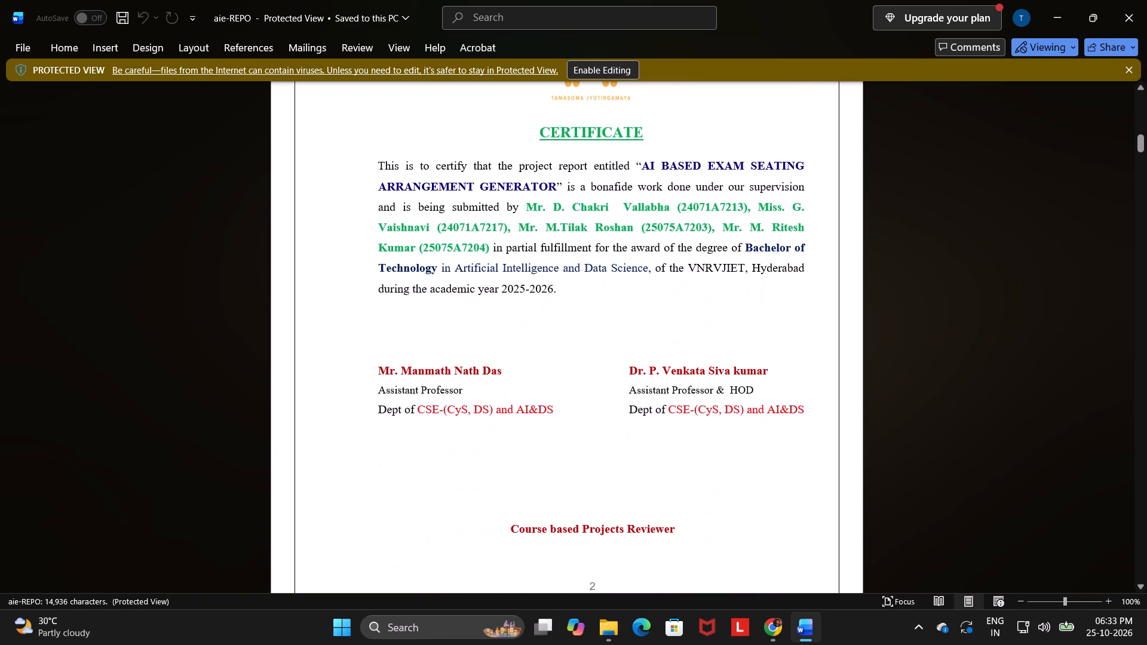
scroll(634, 409, "down", 1)
left_click(1140, 0)
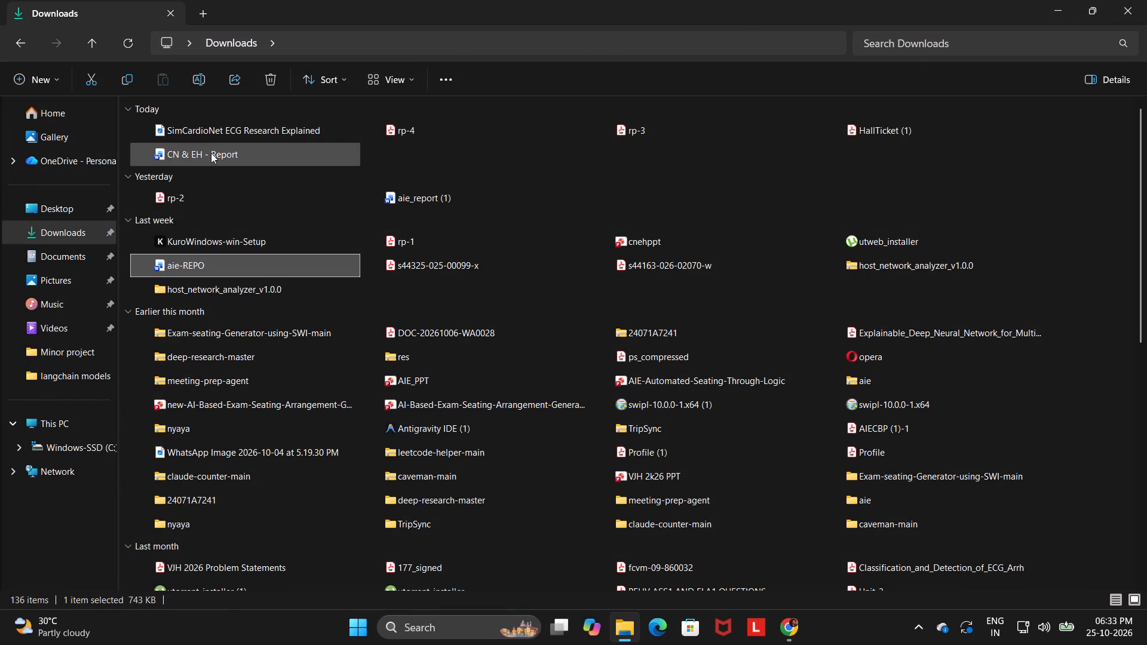
View the SimCardioNet ECG Research Explained image from Downloads and close it.
double_click(236, 132)
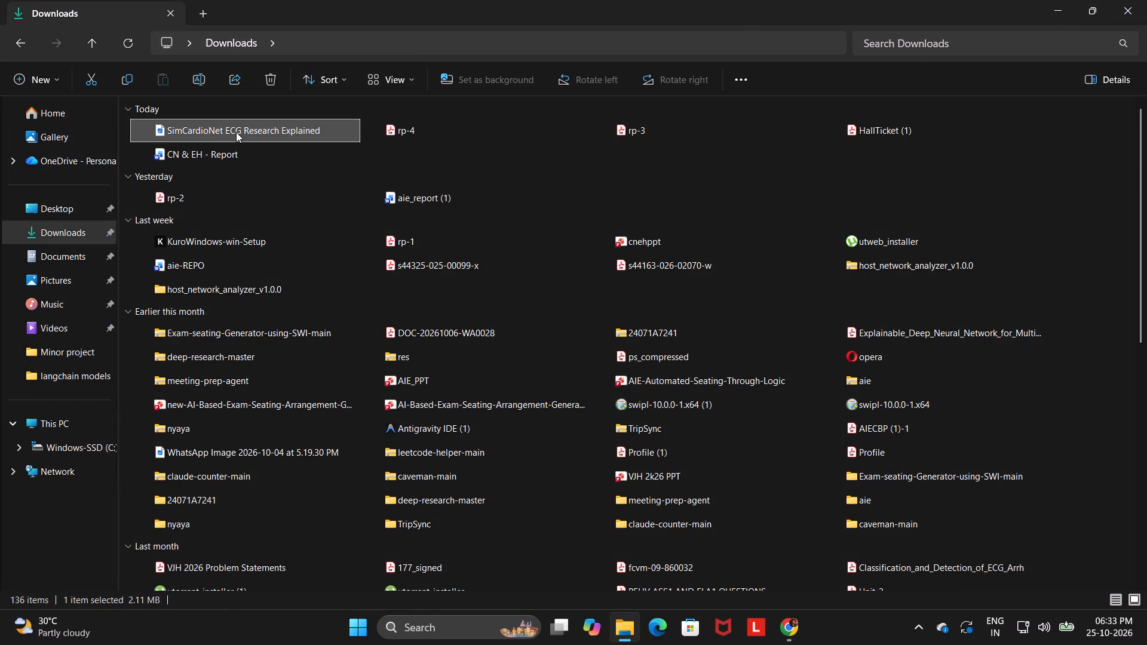
left_click(945, 135)
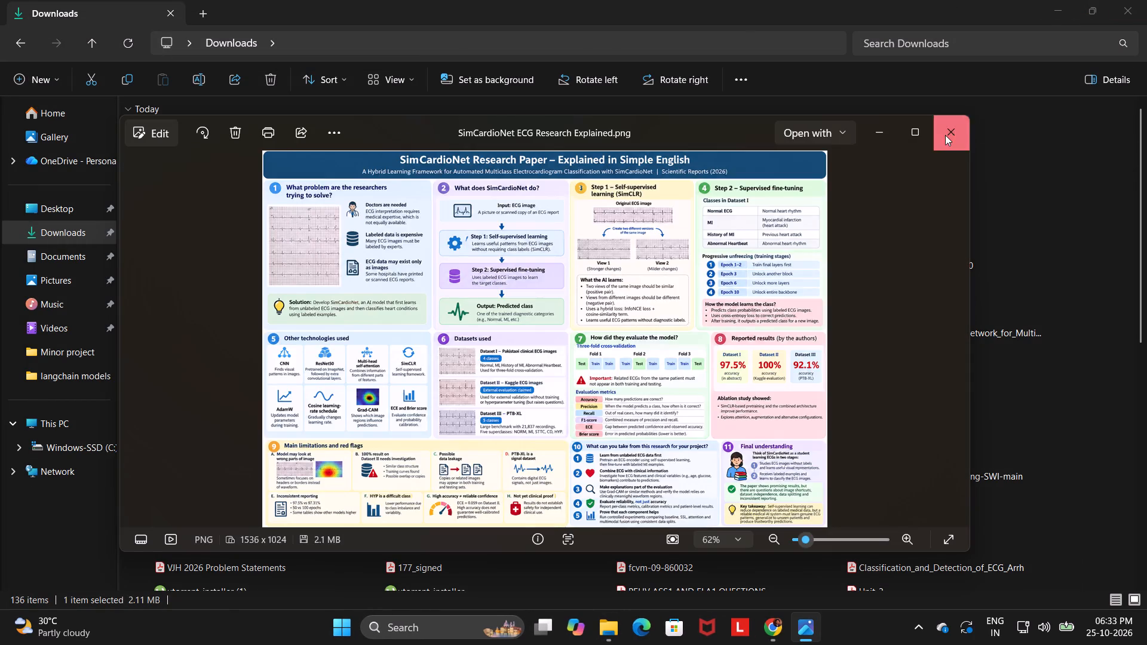
Delete the SimCardioNet ECG Research Explained image from the Downloads folder.
left_click(274, 87)
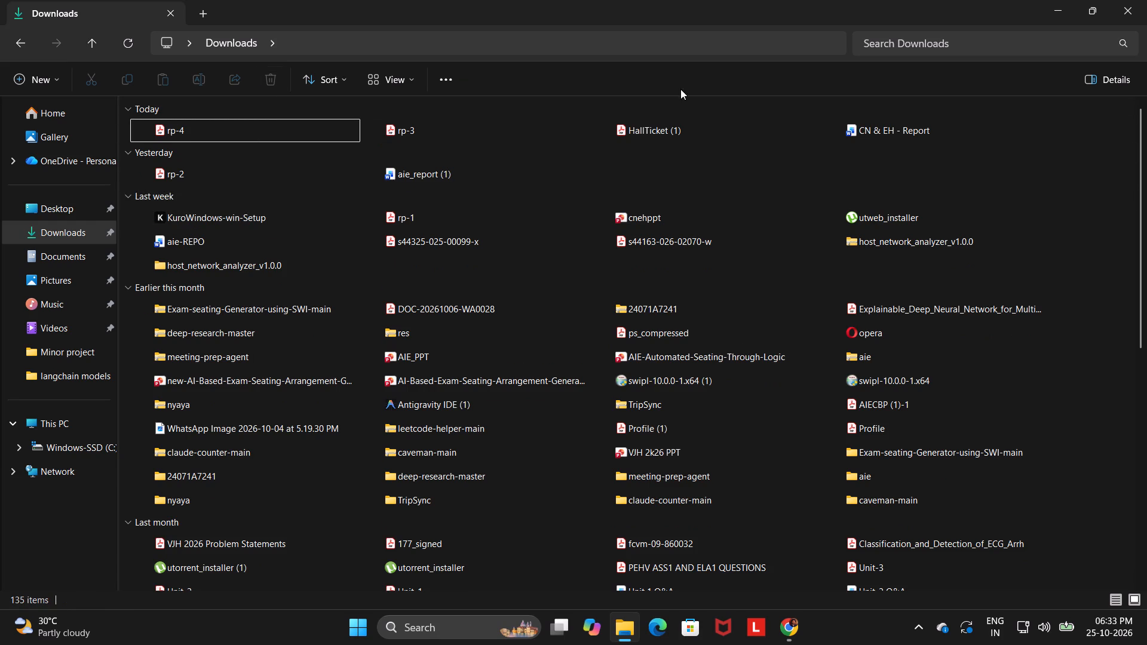
Open the CN & EH - Report document from Downloads, enable editing on it, and close it.
left_click(844, 130)
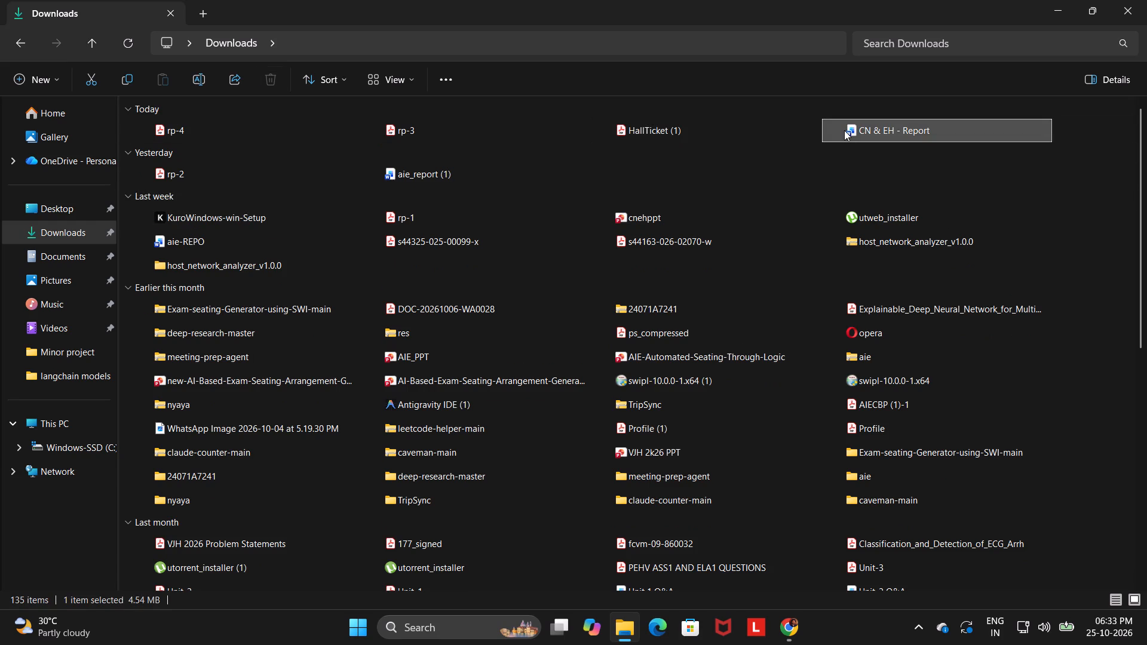
double_click(844, 130)
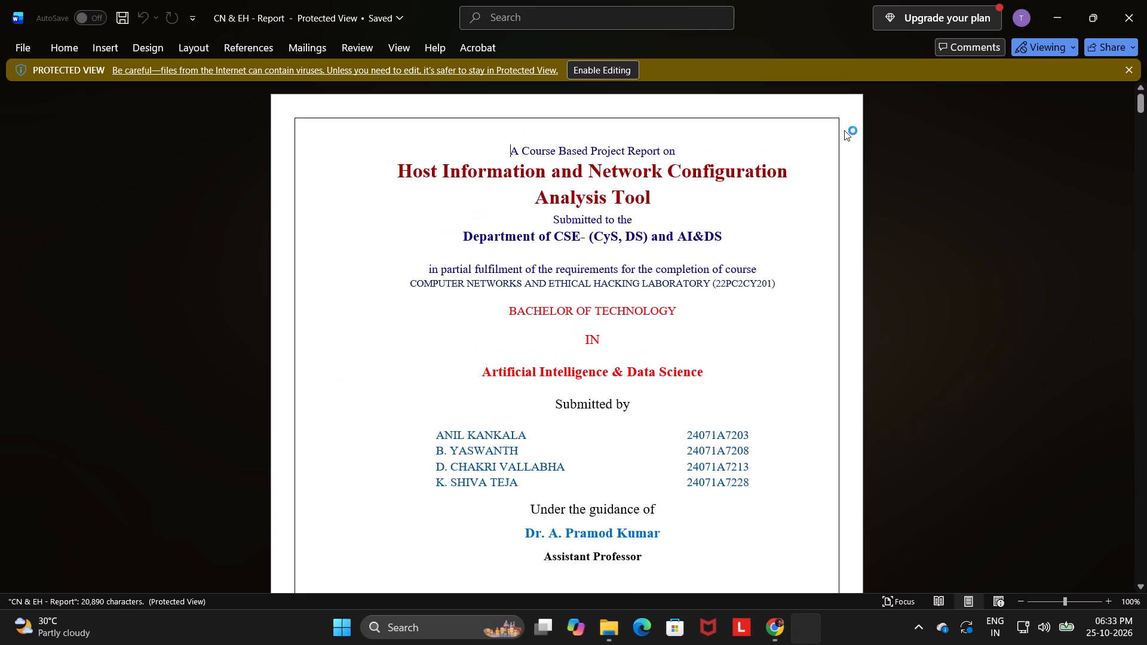
left_click(575, 70)
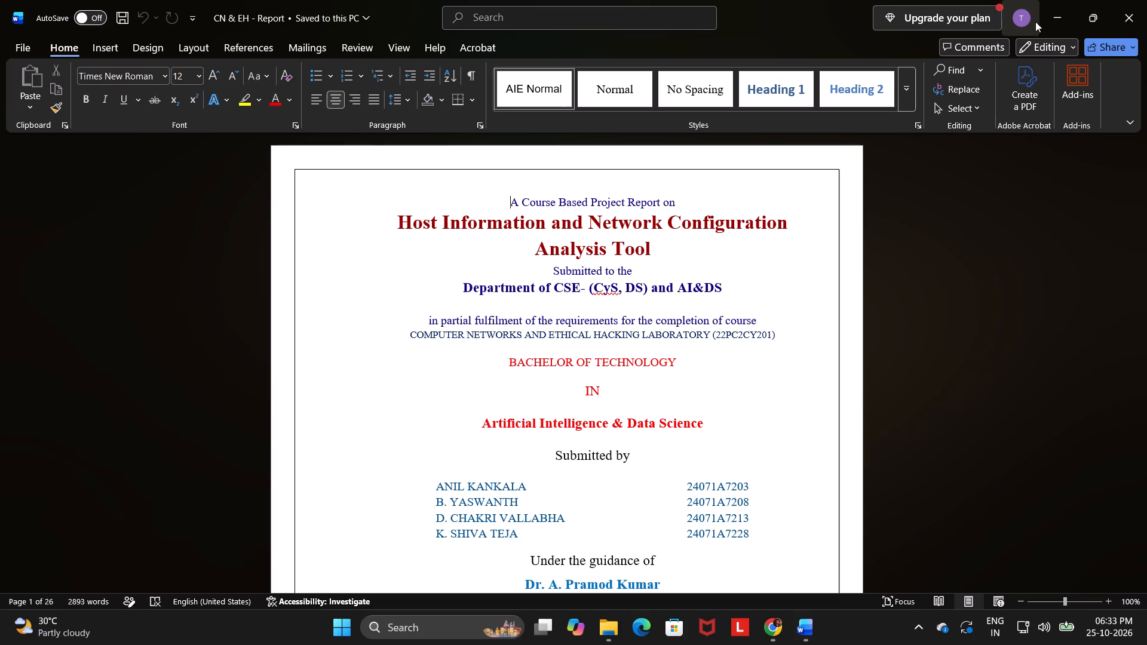
left_click(1118, 2)
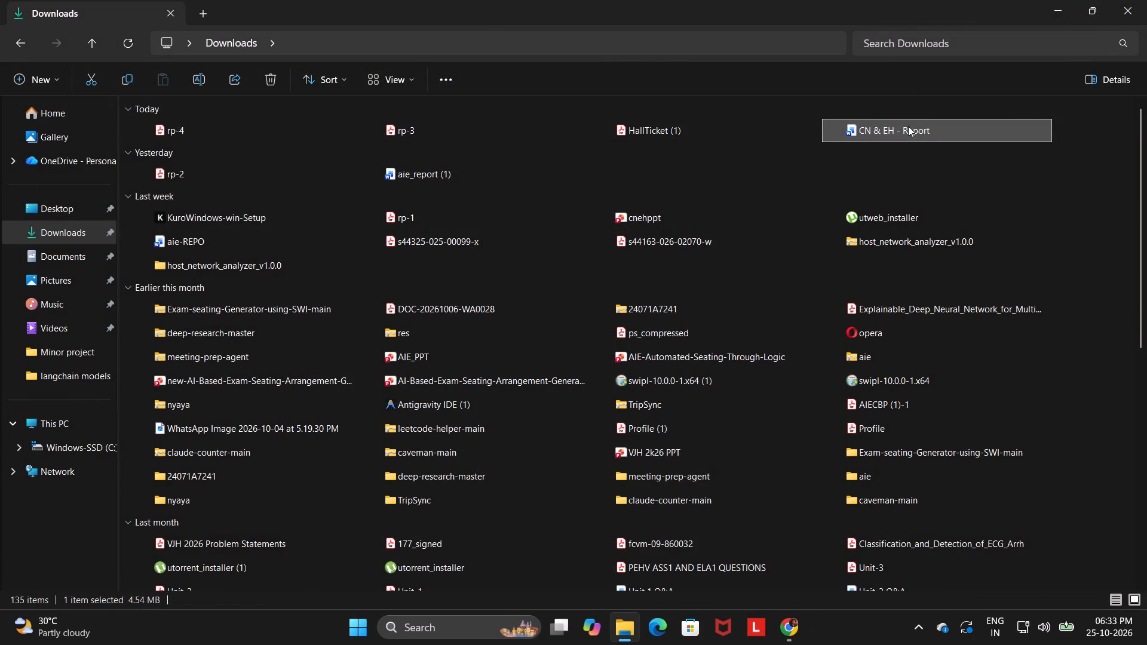
right_click(906, 131)
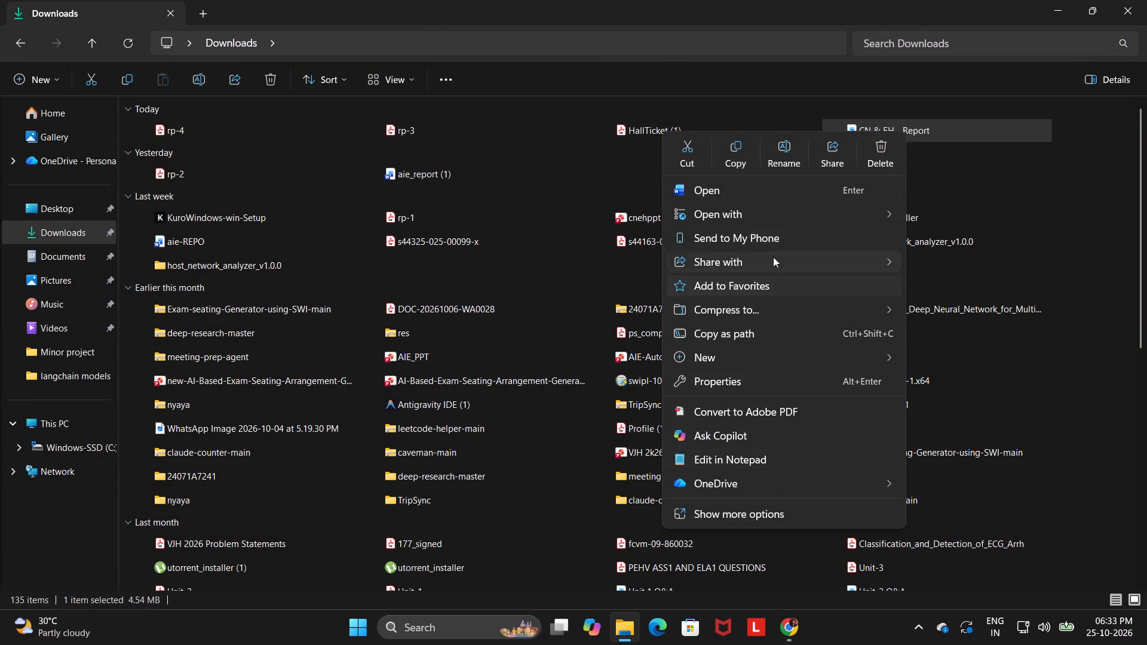
left_click(1106, 182)
Reopen the CN & EH - Report document and print all its pages to a PDF named "CN & EH - Report" in Downloads.
double_click(967, 129)
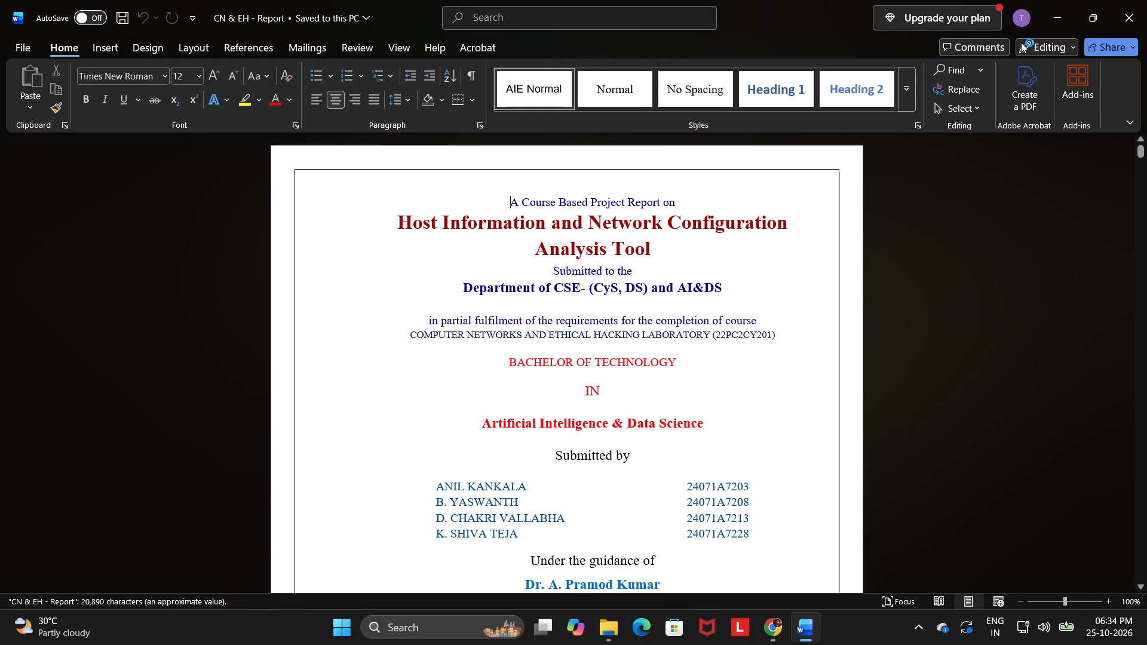
left_click(22, 47)
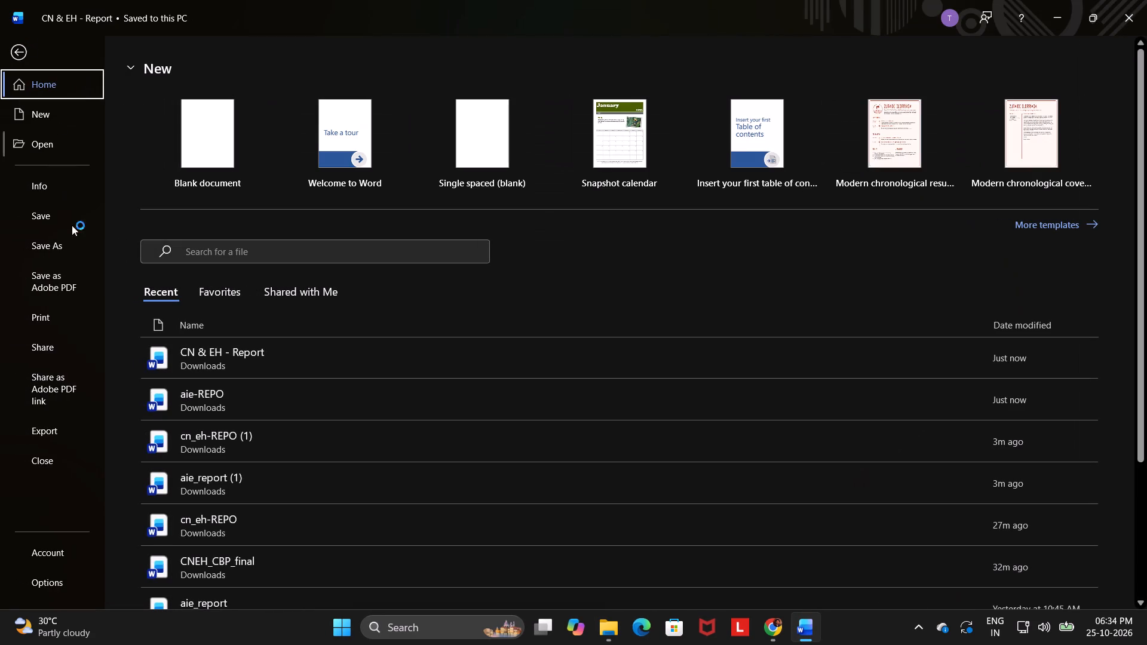
left_click(52, 317)
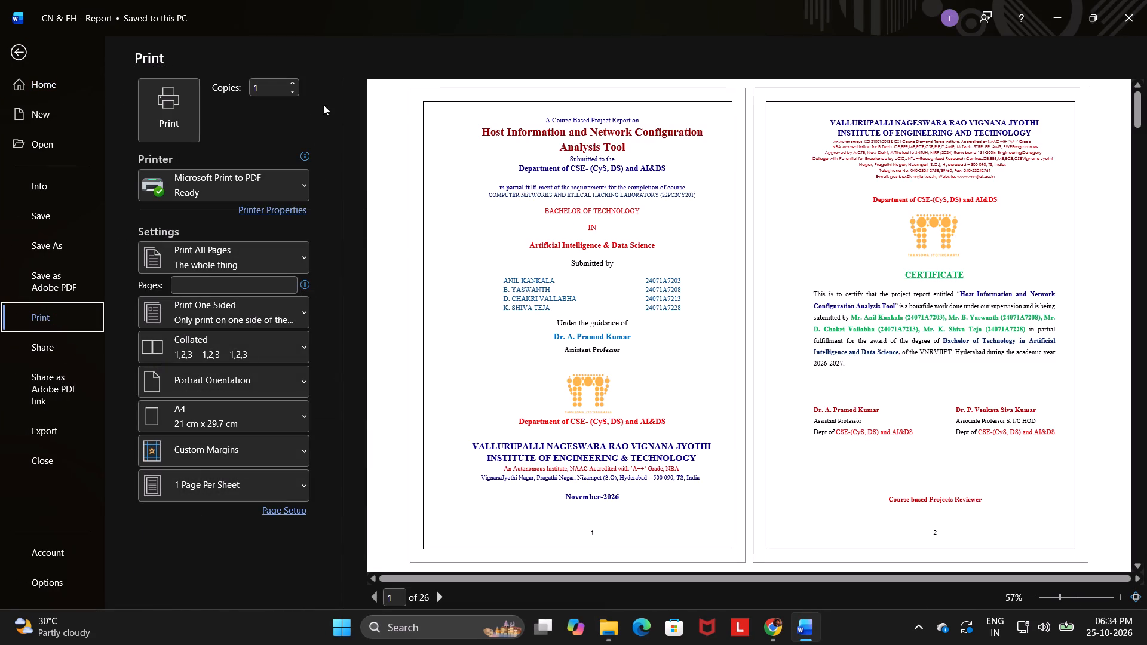
left_click(168, 118)
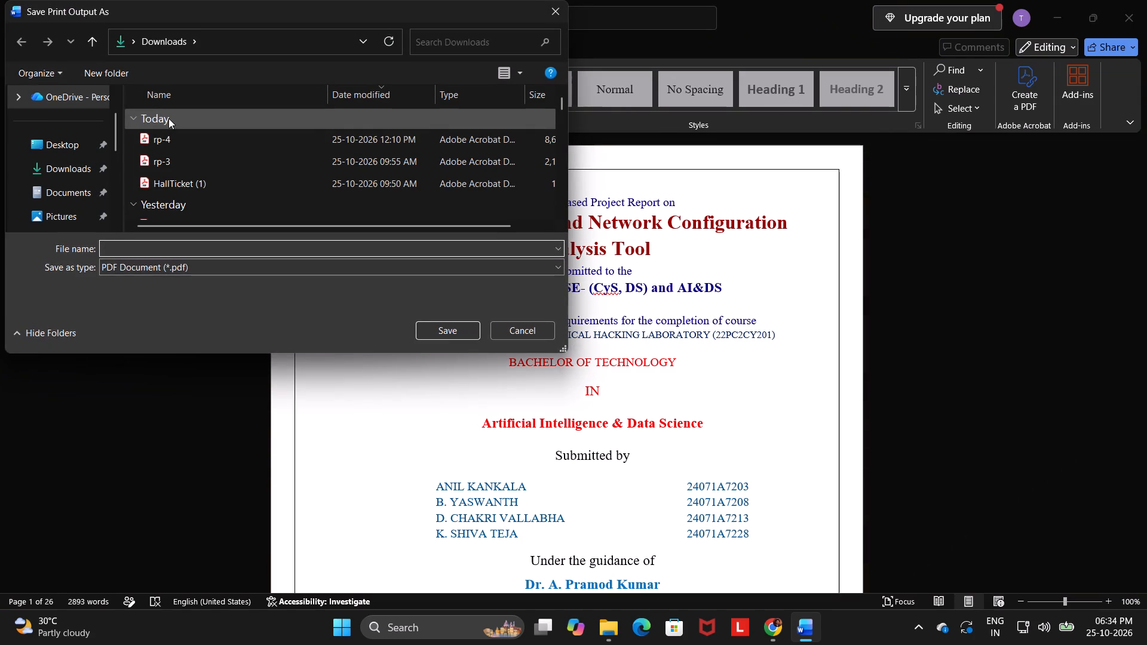
left_click(173, 247)
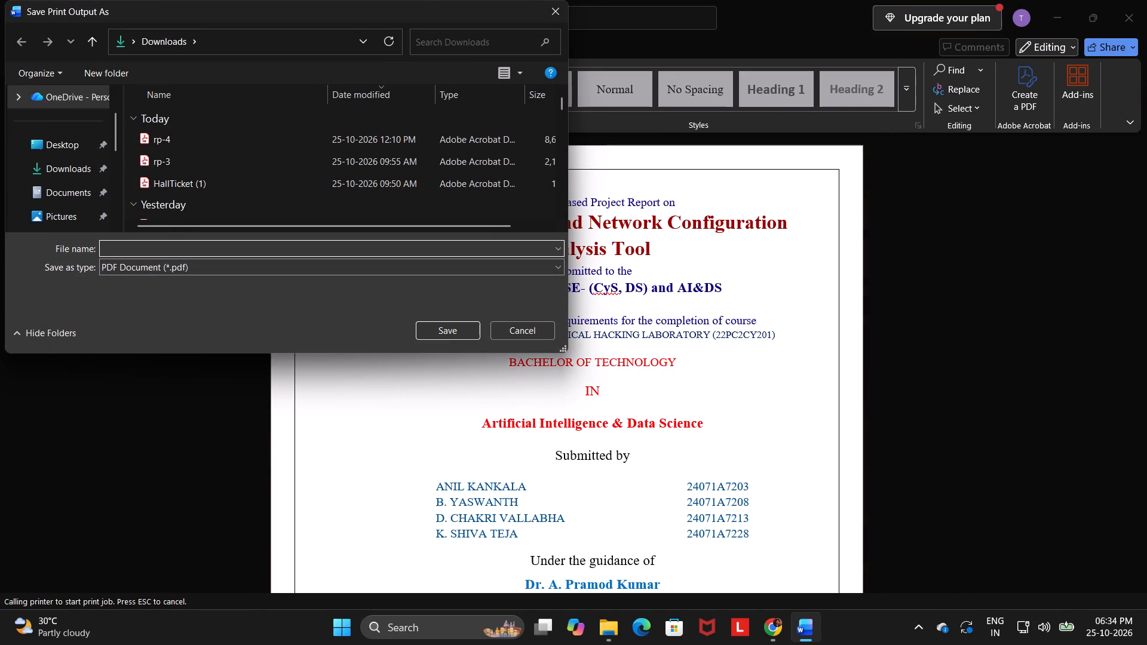
type("CN")
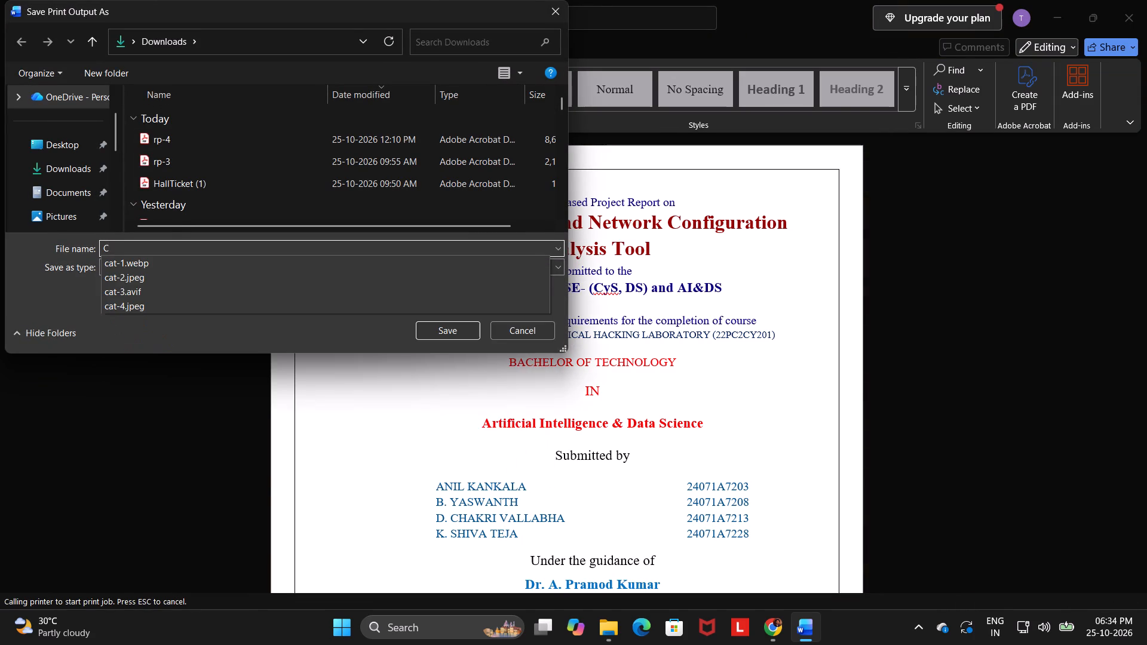
left_click(174, 265)
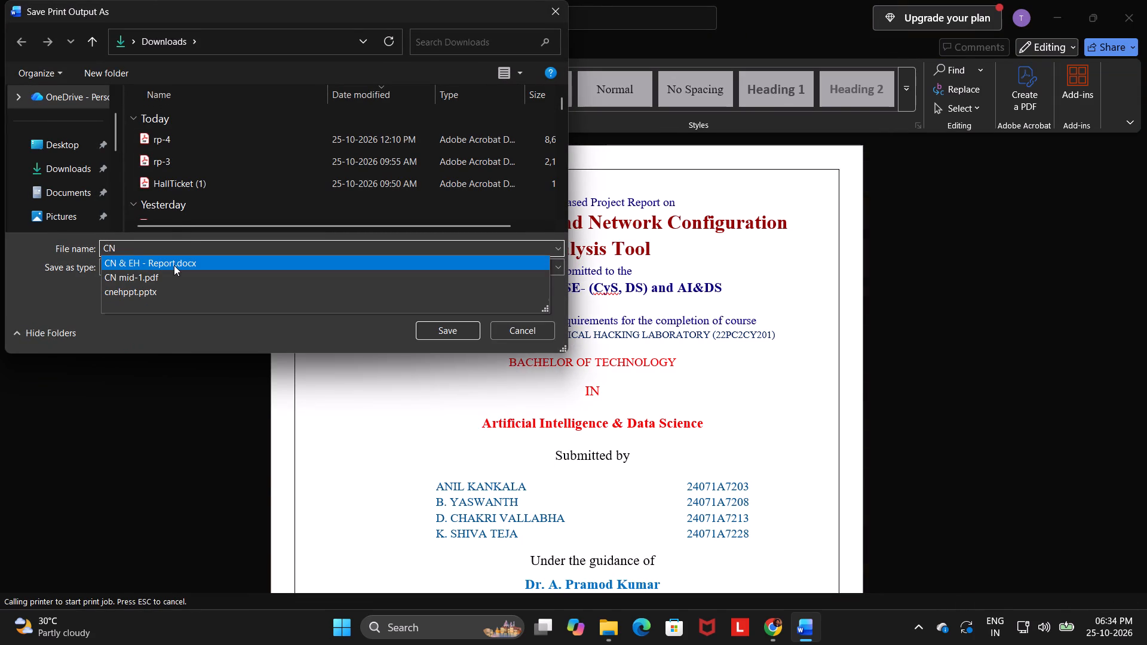
left_click(205, 244)
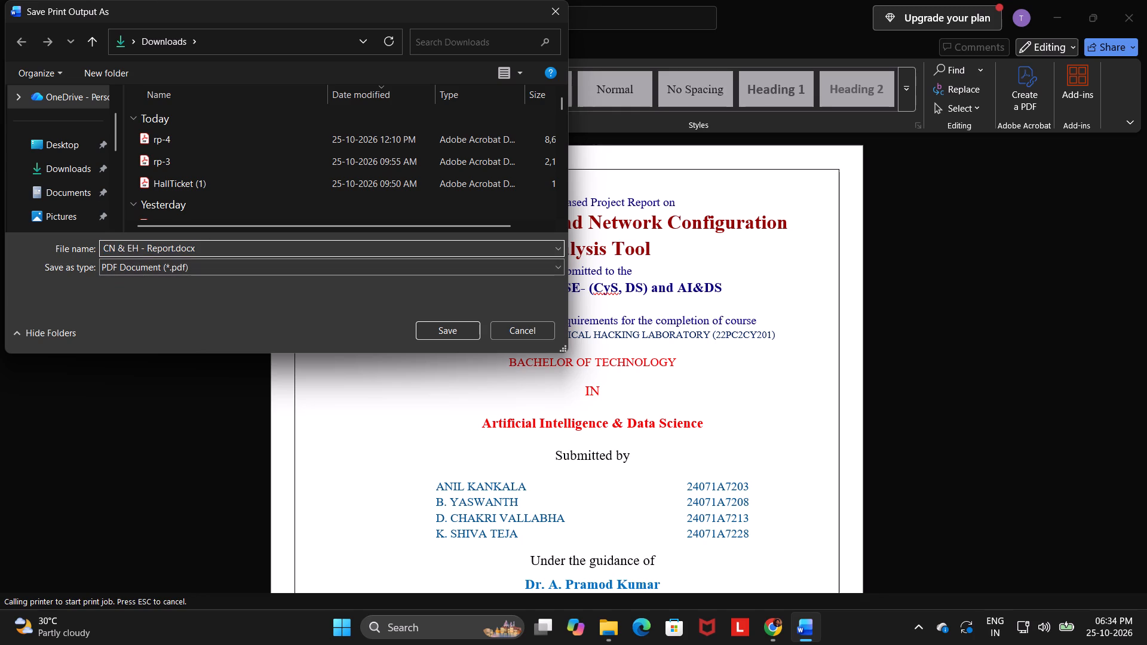
key("BackSpace")
key("BackSpace")
key("BackSpace")
key("BackSpace")
key("BackSpace")
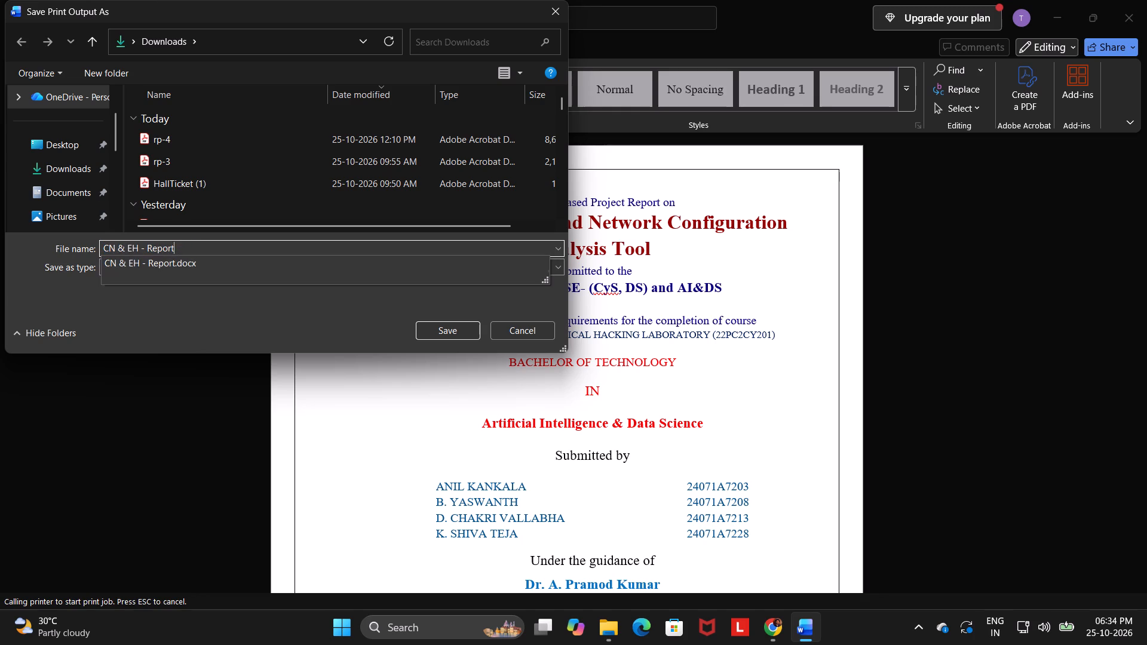
left_click(447, 331)
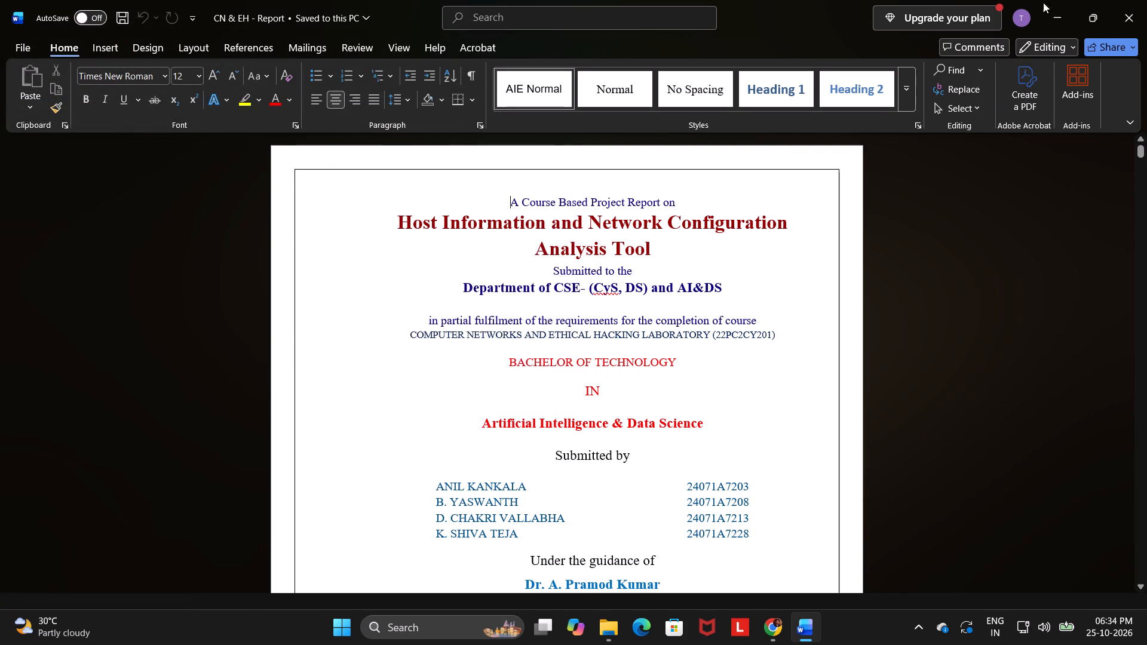
Minimise the report document and try to open the CN & EH - Report PDF from the Downloads folder.
left_click(1066, 0)
left_click(1061, 13)
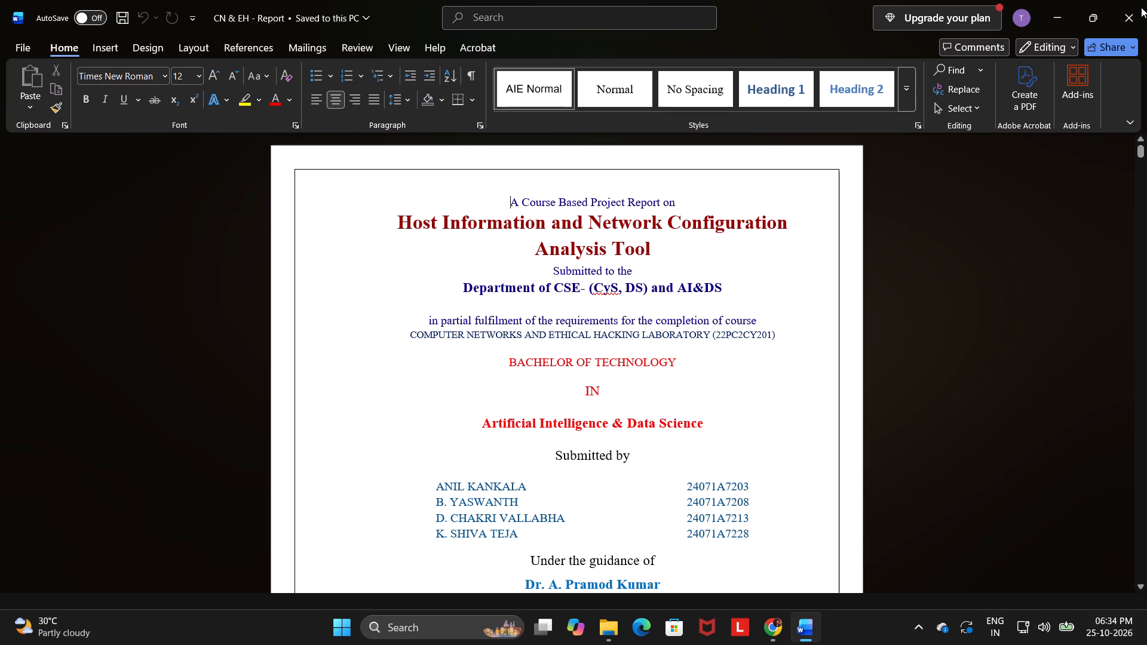
left_click(1141, 7)
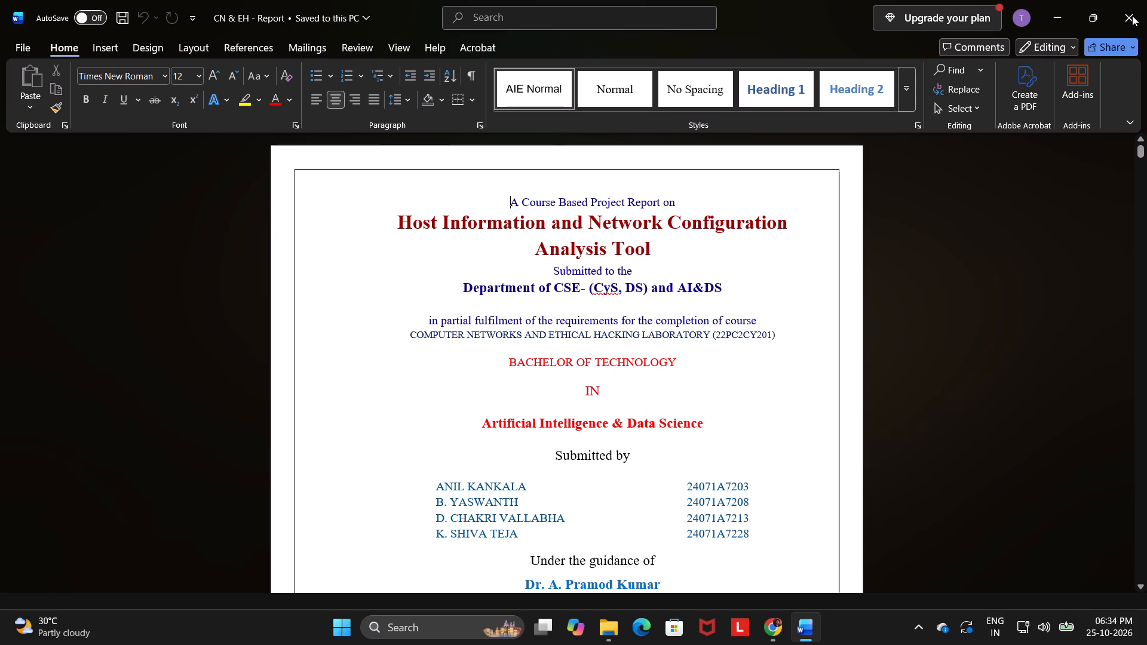
left_click(1132, 16)
left_click_drag(1132, 16, 1042, 15)
left_click(1042, 15)
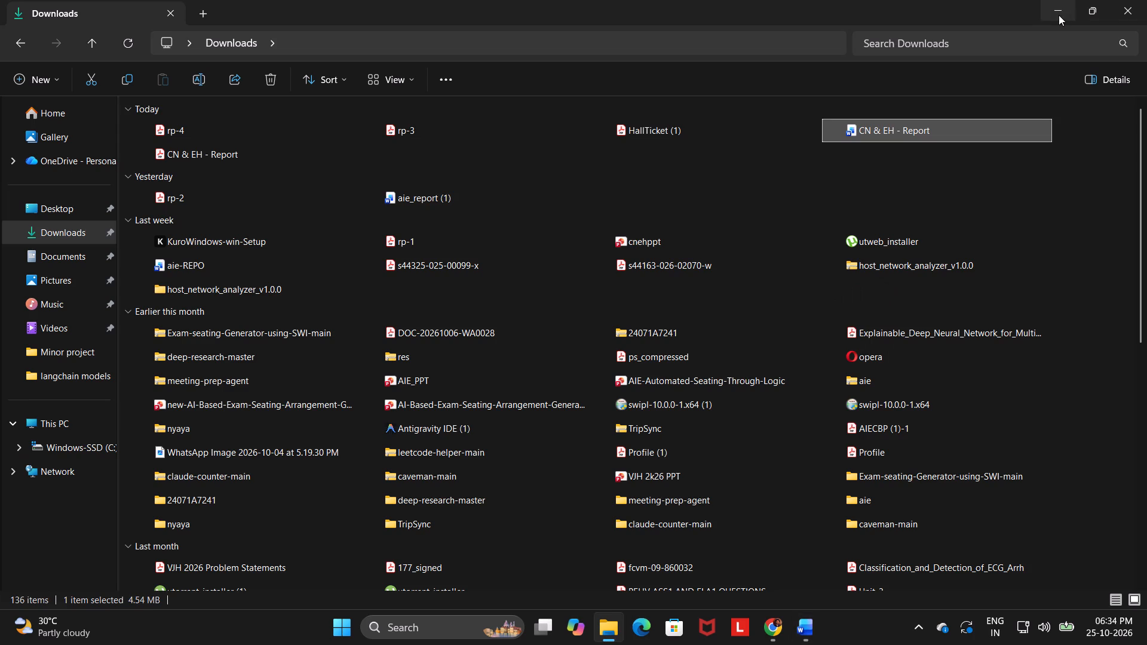
double_click(271, 149)
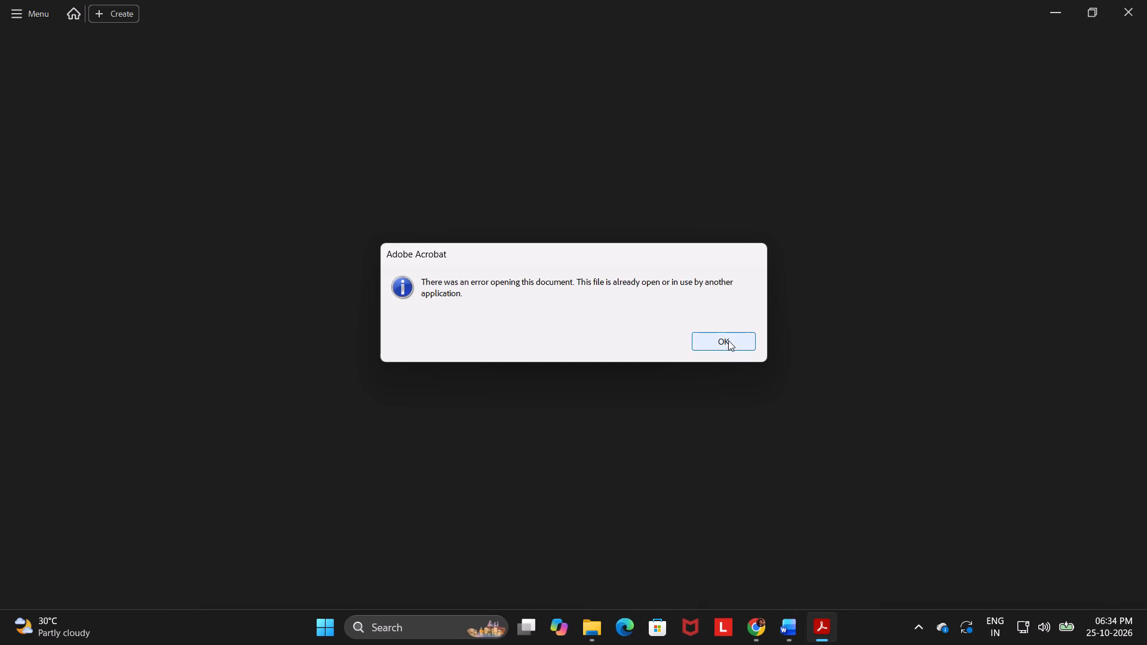
left_click(728, 341)
left_click(1139, 0)
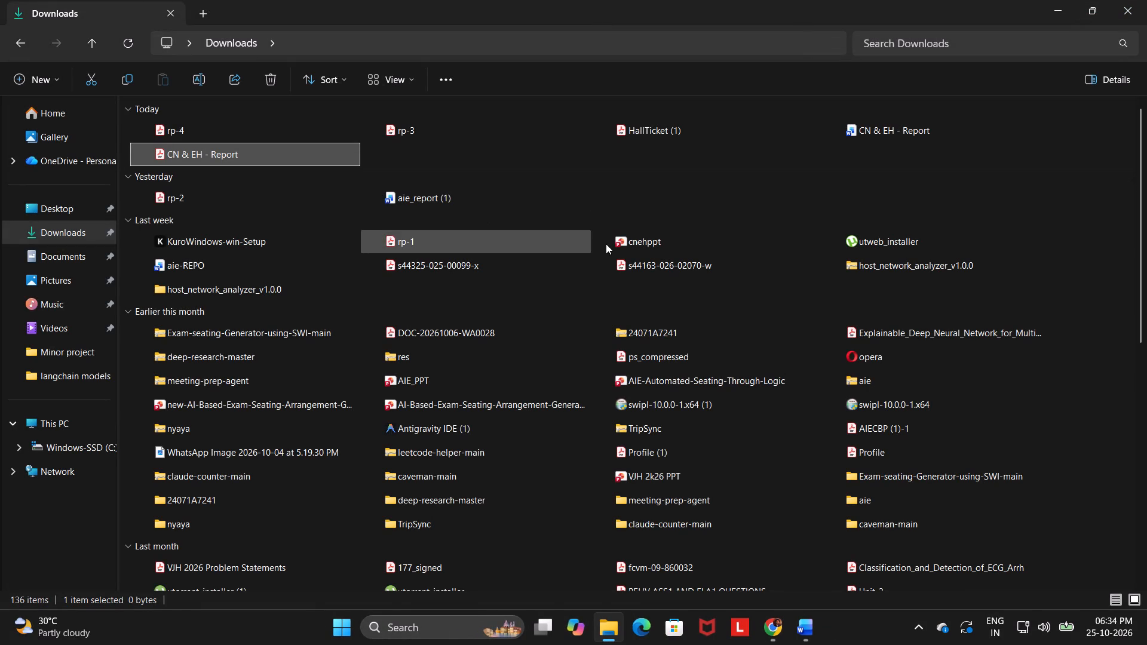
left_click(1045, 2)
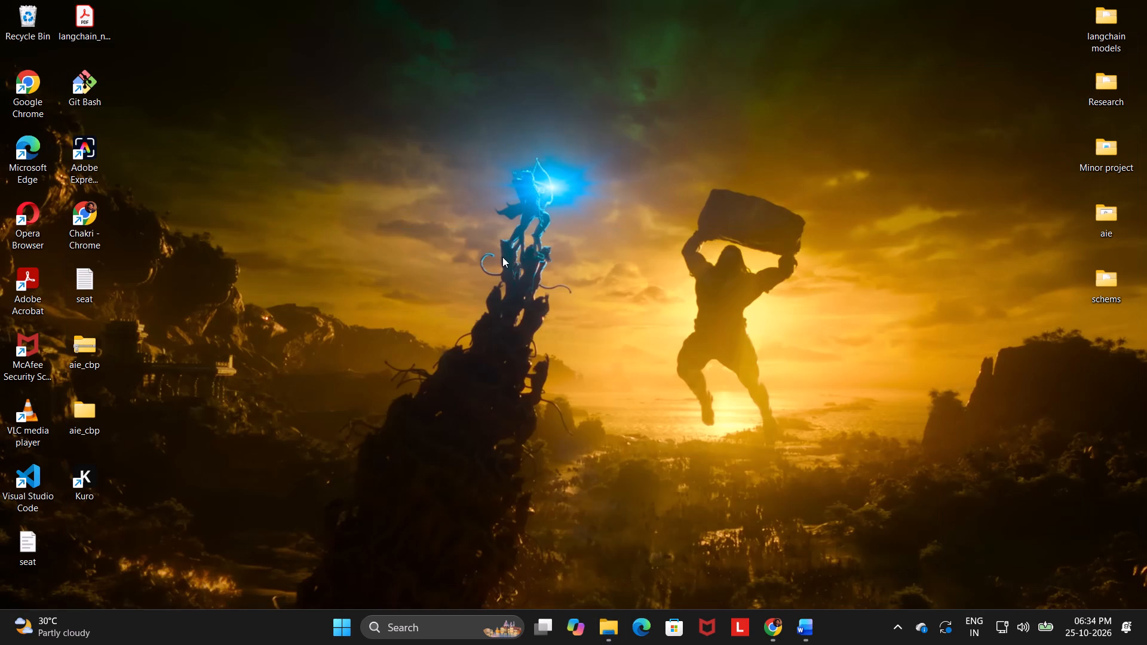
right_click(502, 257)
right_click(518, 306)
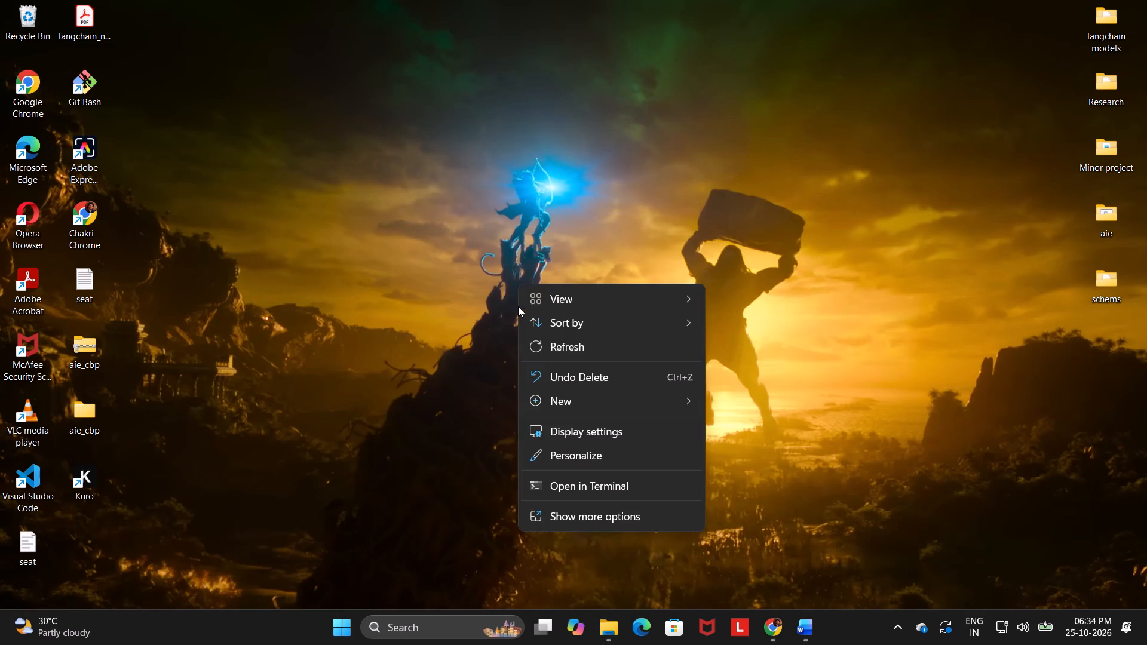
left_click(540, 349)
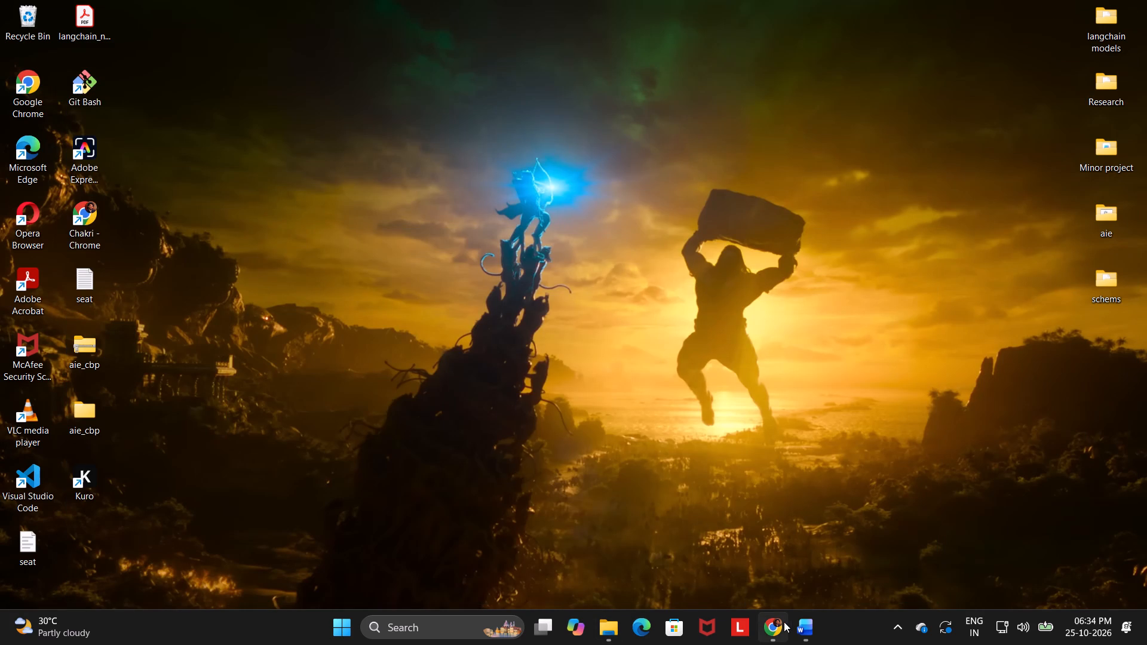
Review the front pages of the CN & EH - Report PDF, from the cover to the table of contents, without the tools pane and summary banner.
left_click(784, 622)
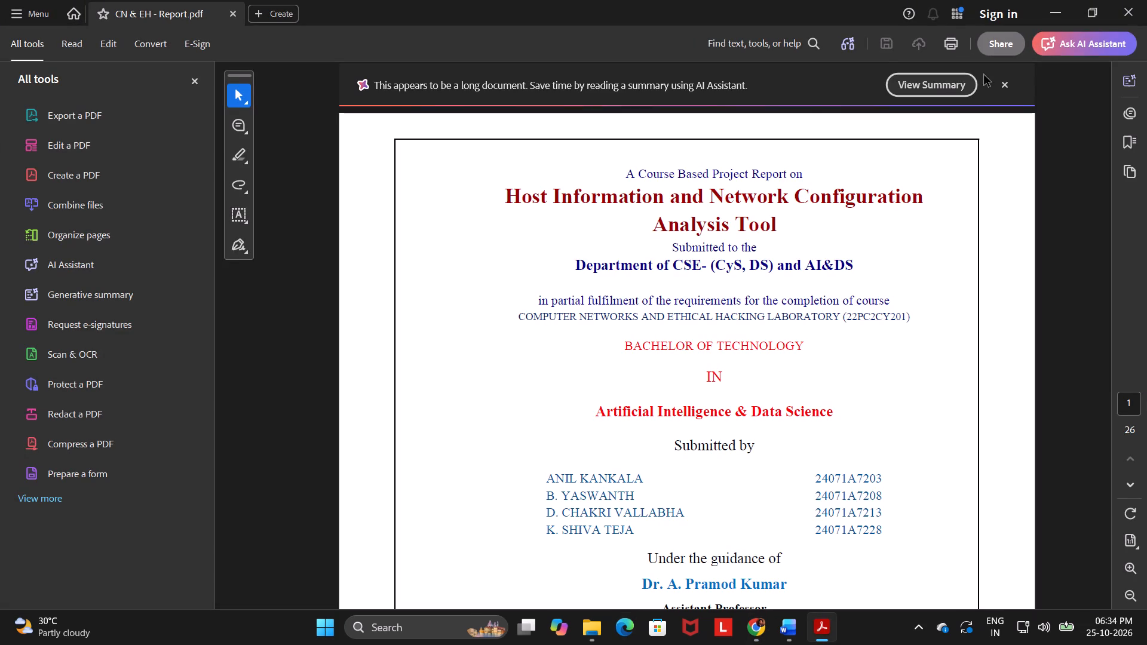
left_click(200, 84)
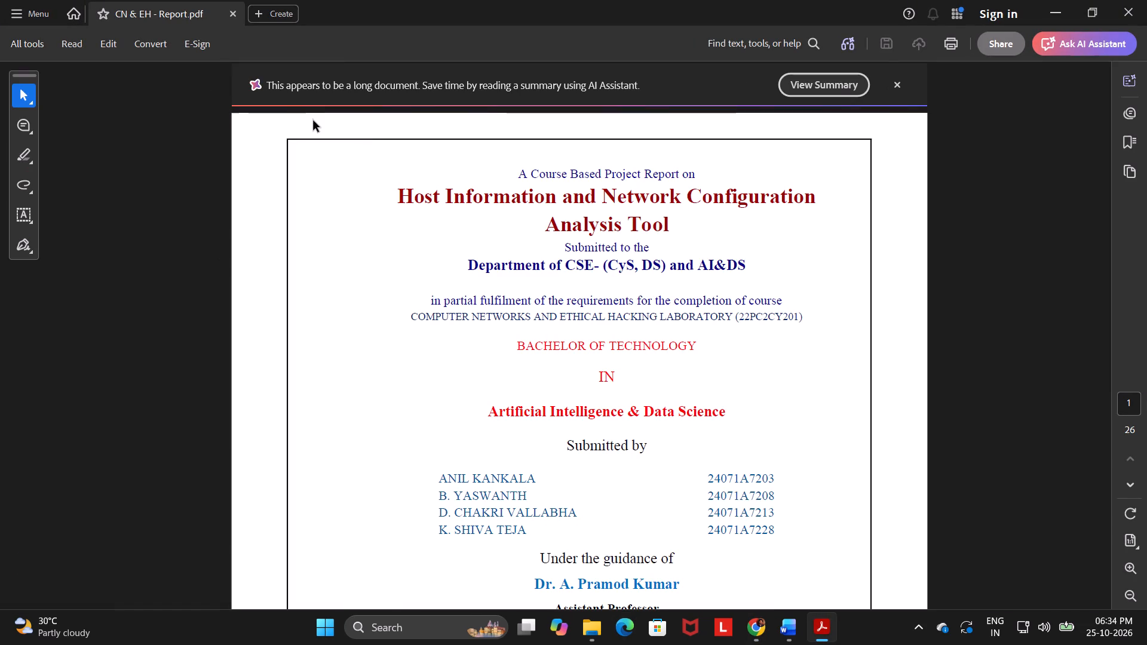
left_click(904, 85)
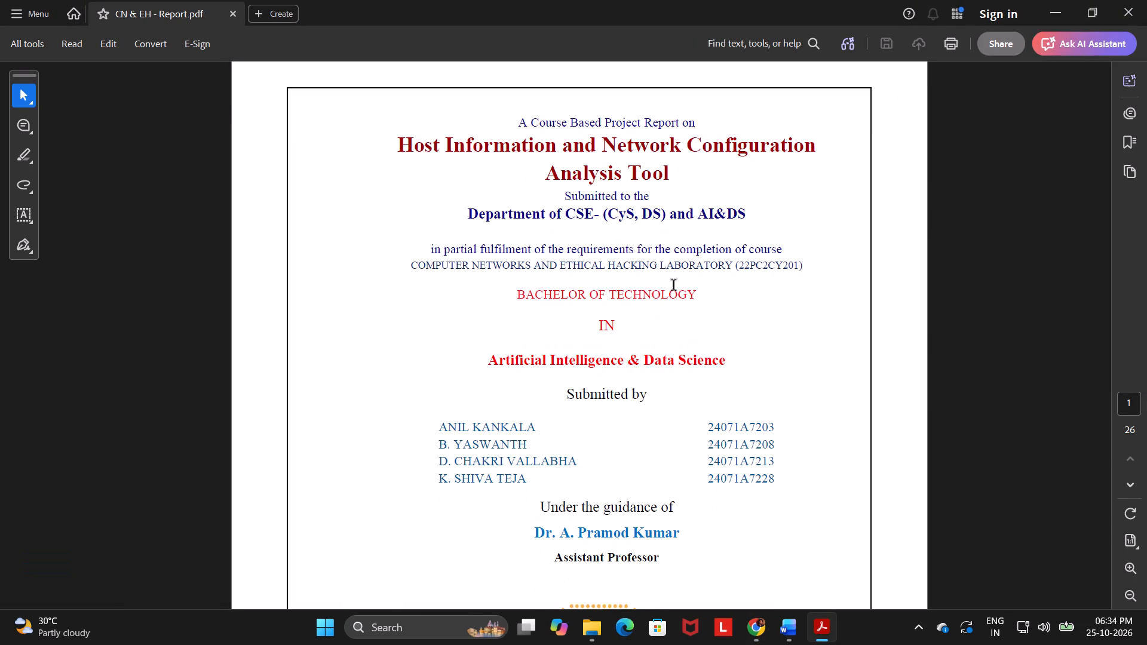
scroll(674, 286, "down", 1)
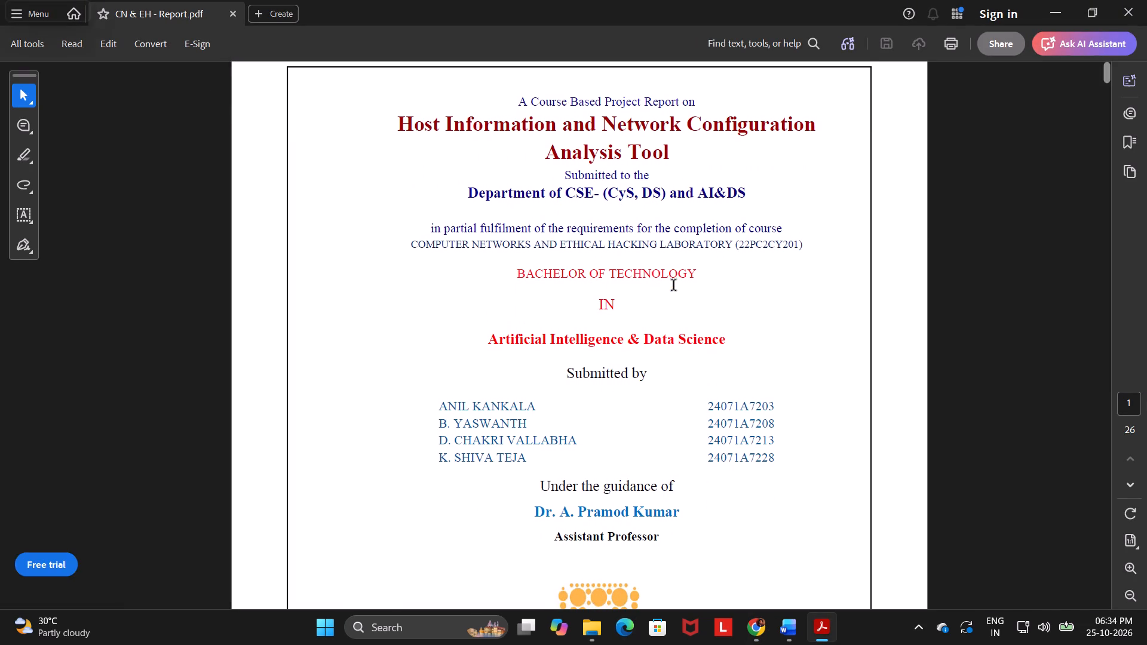
scroll(674, 286, "up", 2)
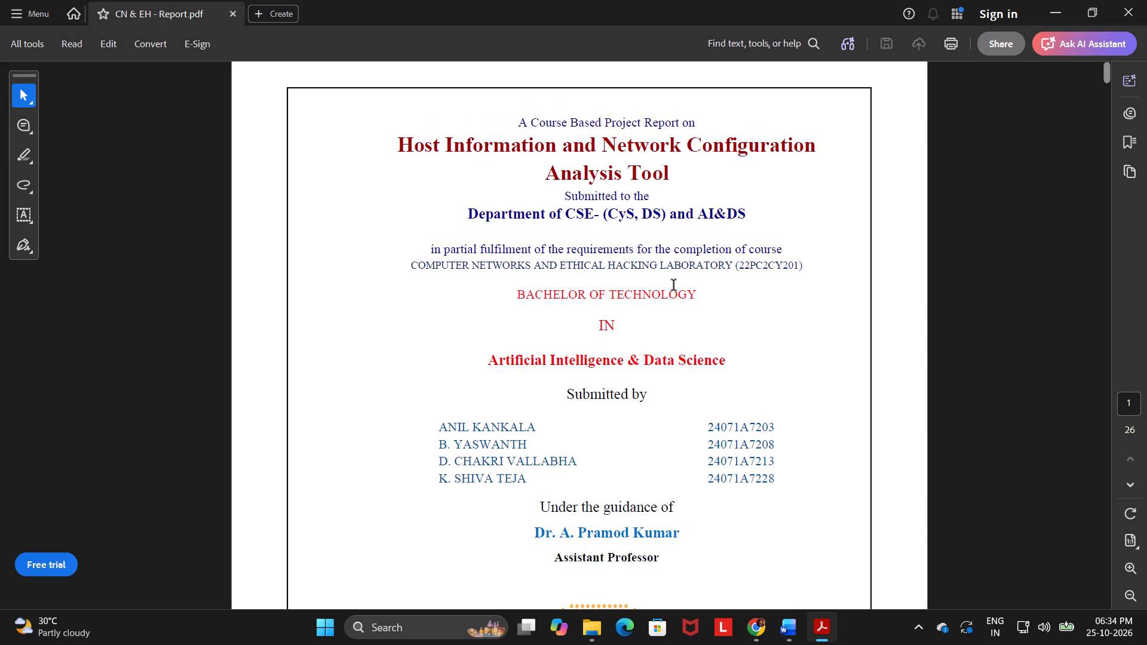
scroll(674, 286, "down", 1)
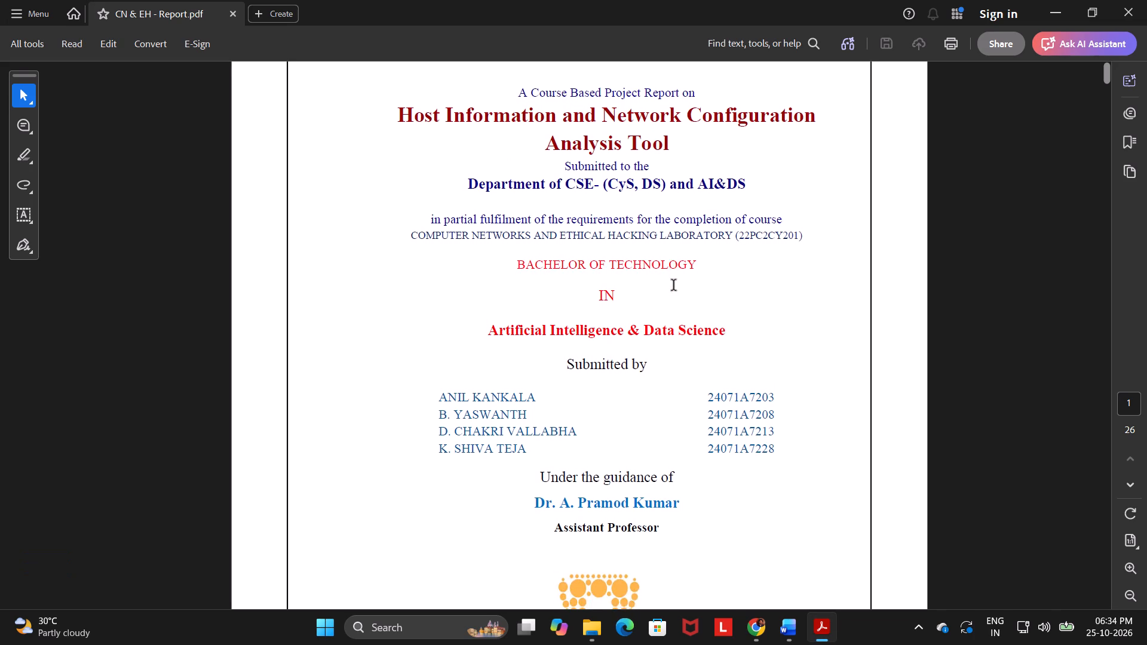
scroll(674, 286, "down", 4)
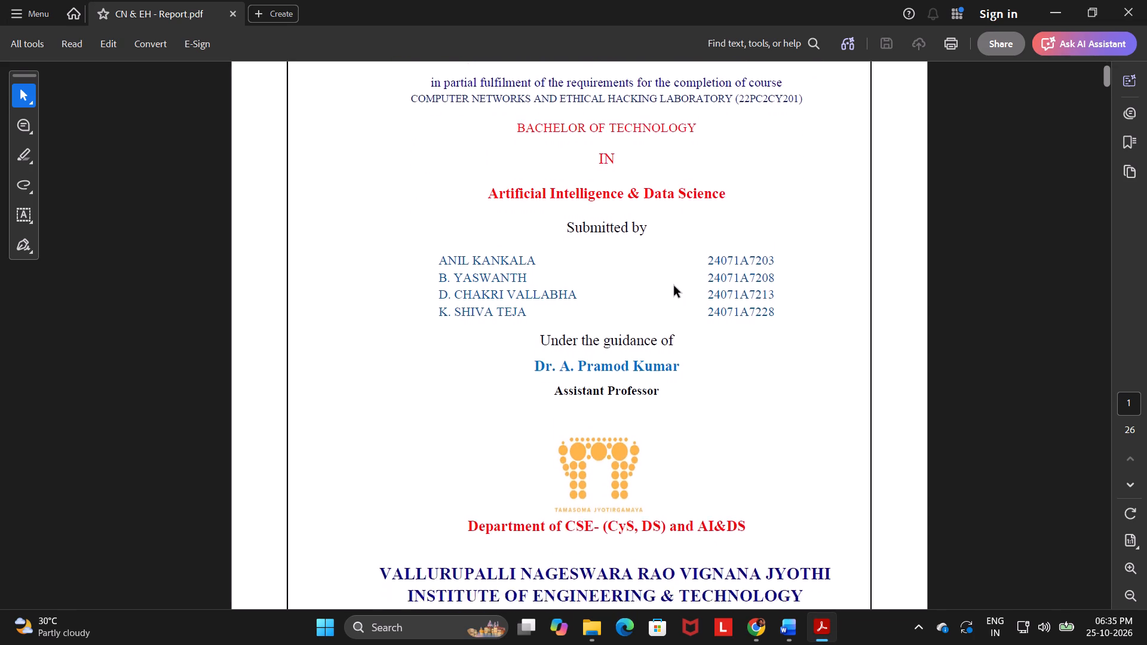
scroll(674, 286, "down", 3)
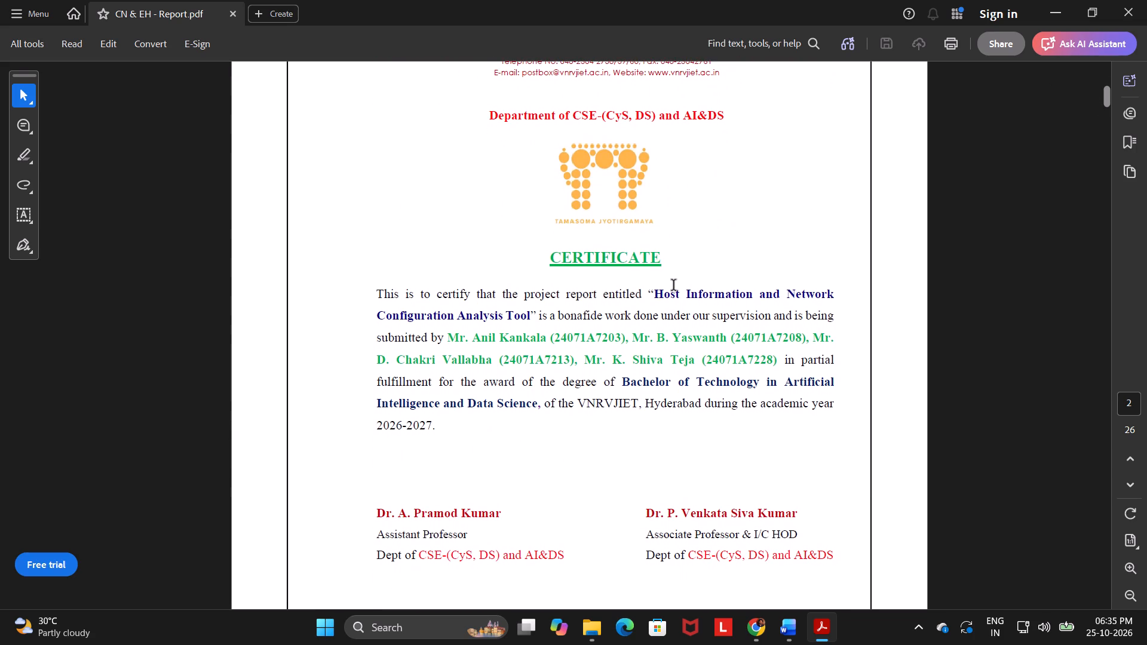
scroll(674, 286, "down", 2)
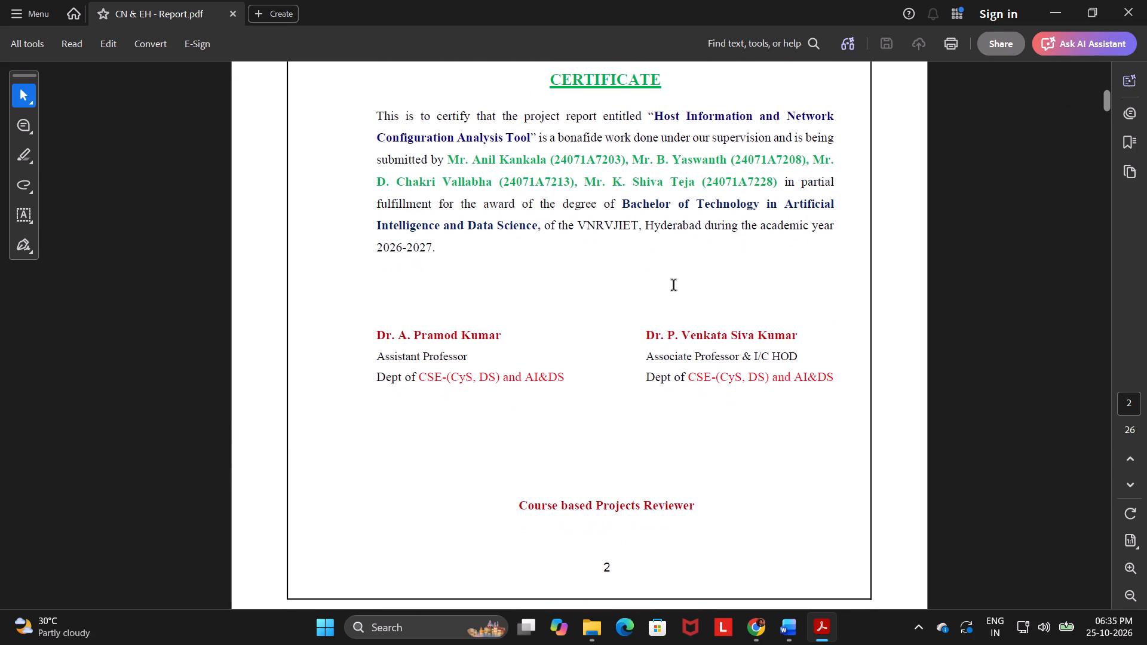
scroll(674, 286, "down", 5)
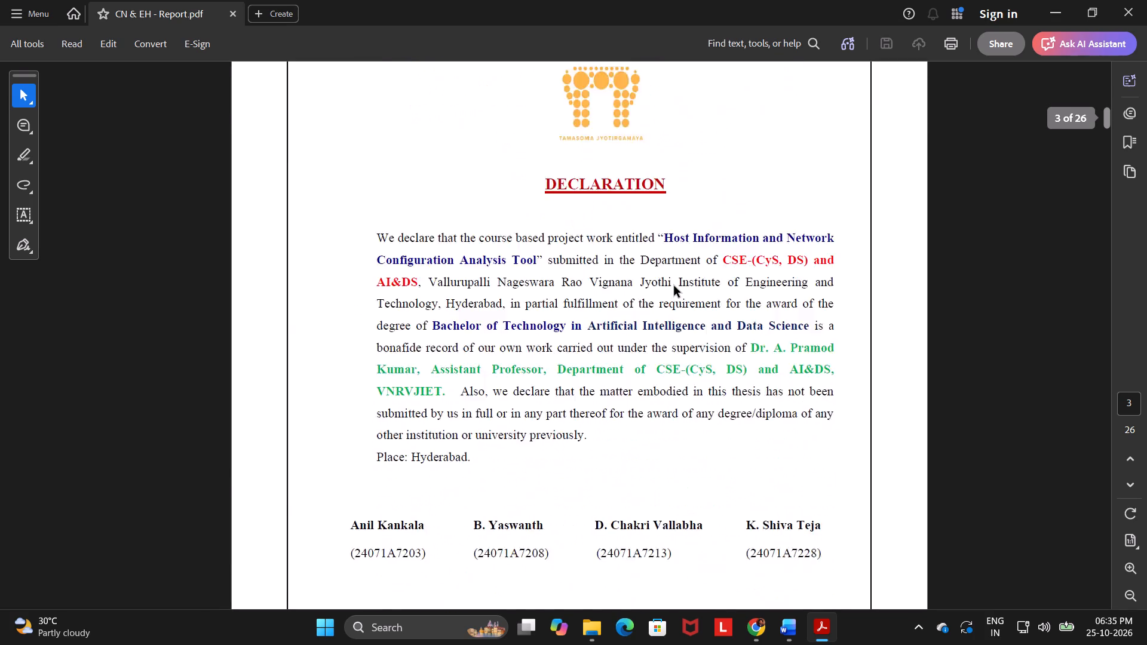
scroll(674, 286, "down", 5)
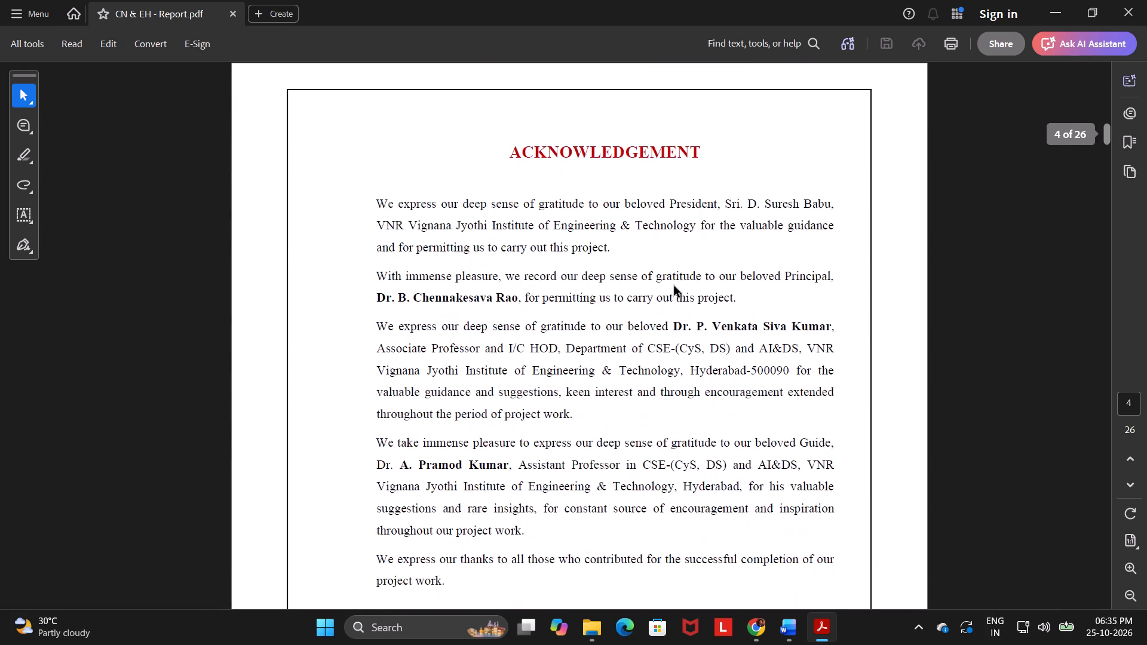
scroll(674, 286, "down", 8)
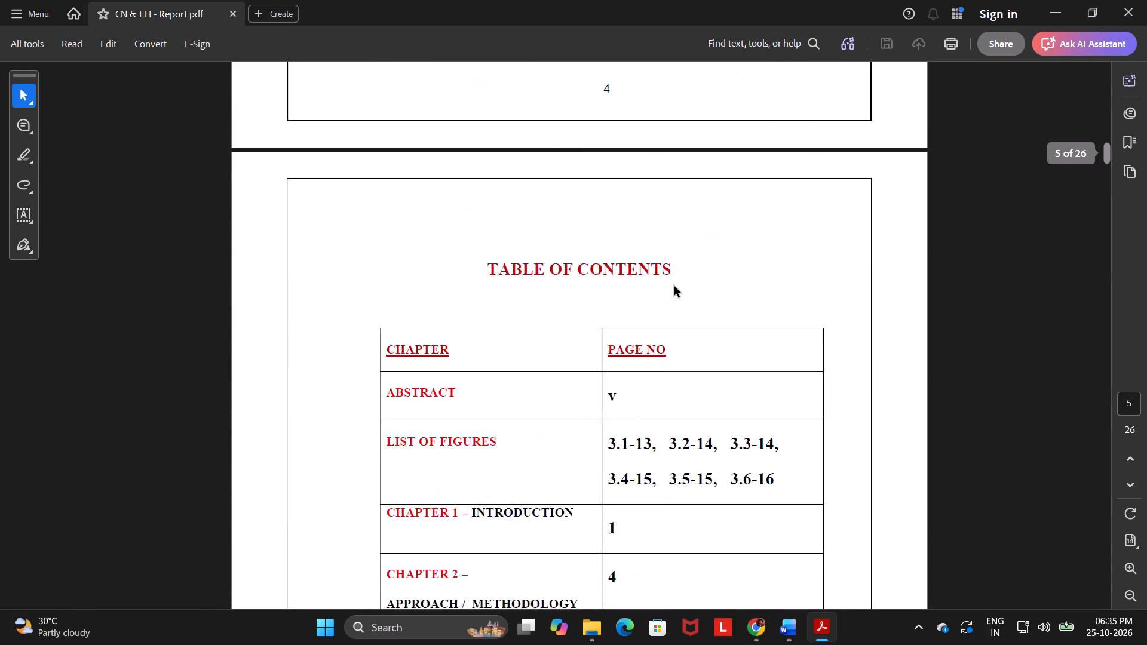
Review the rest of the CN & EH - Report PDF, from the table of contents through the chapters and figures to the references, and close it.
scroll(674, 286, "down", 8)
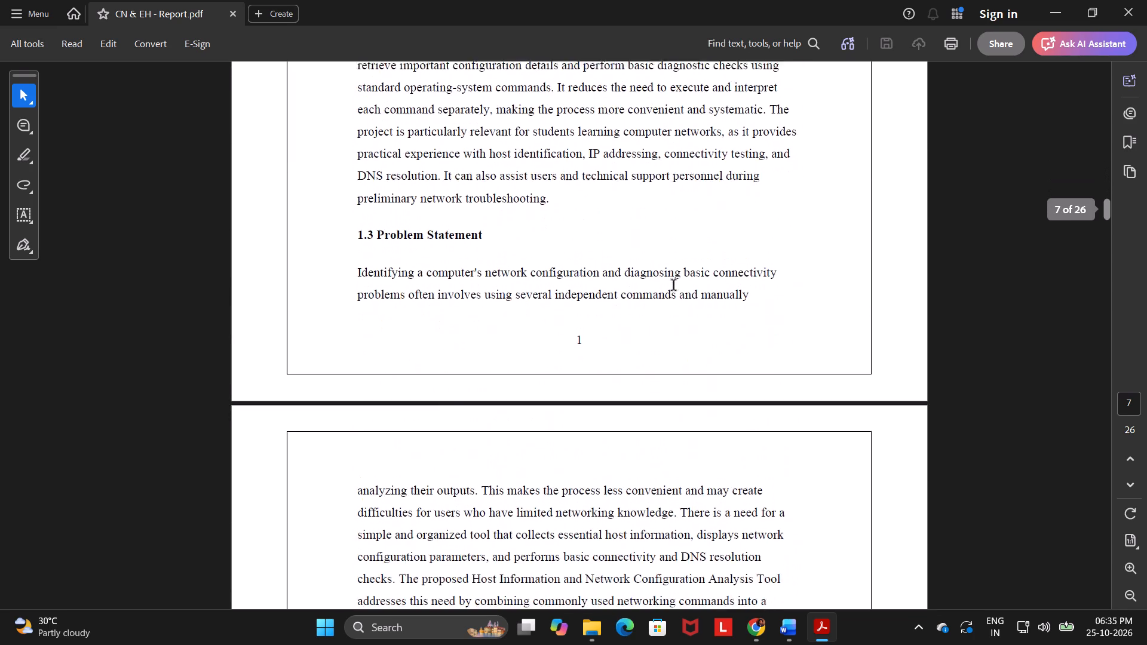
scroll(674, 286, "down", 7)
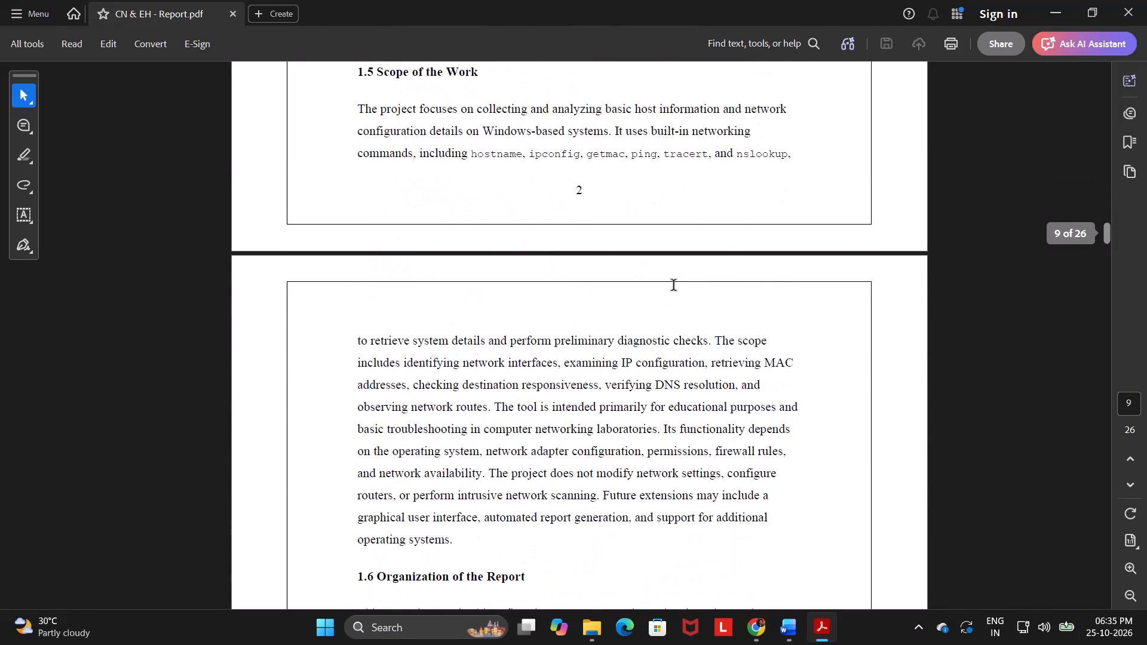
scroll(674, 286, "down", 7)
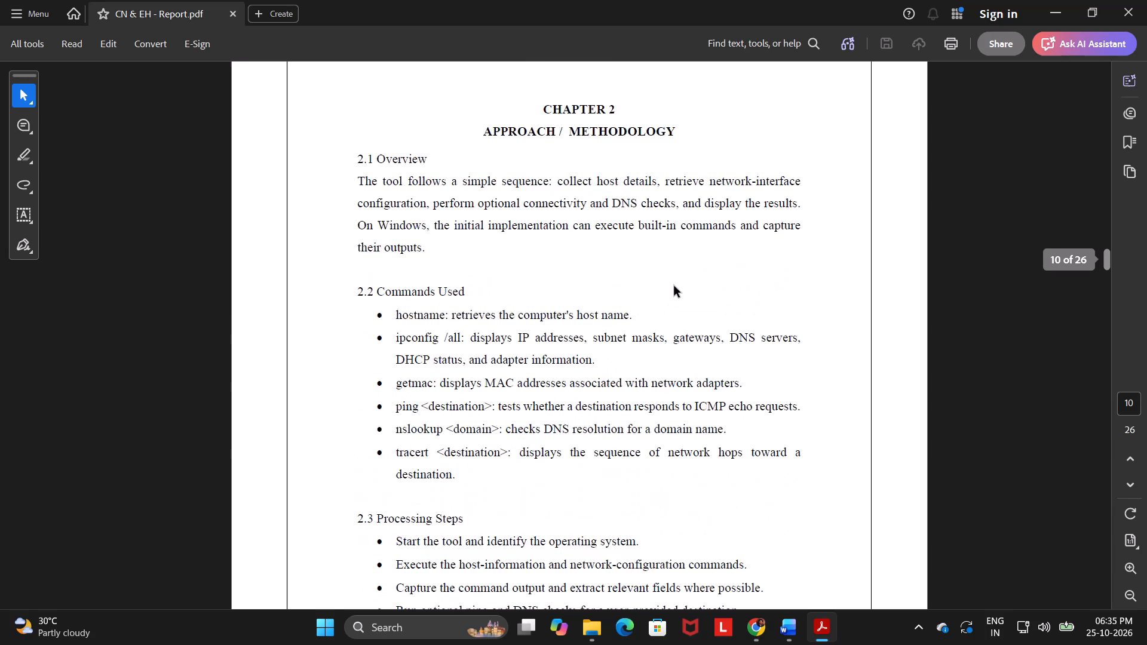
scroll(674, 286, "down", 7)
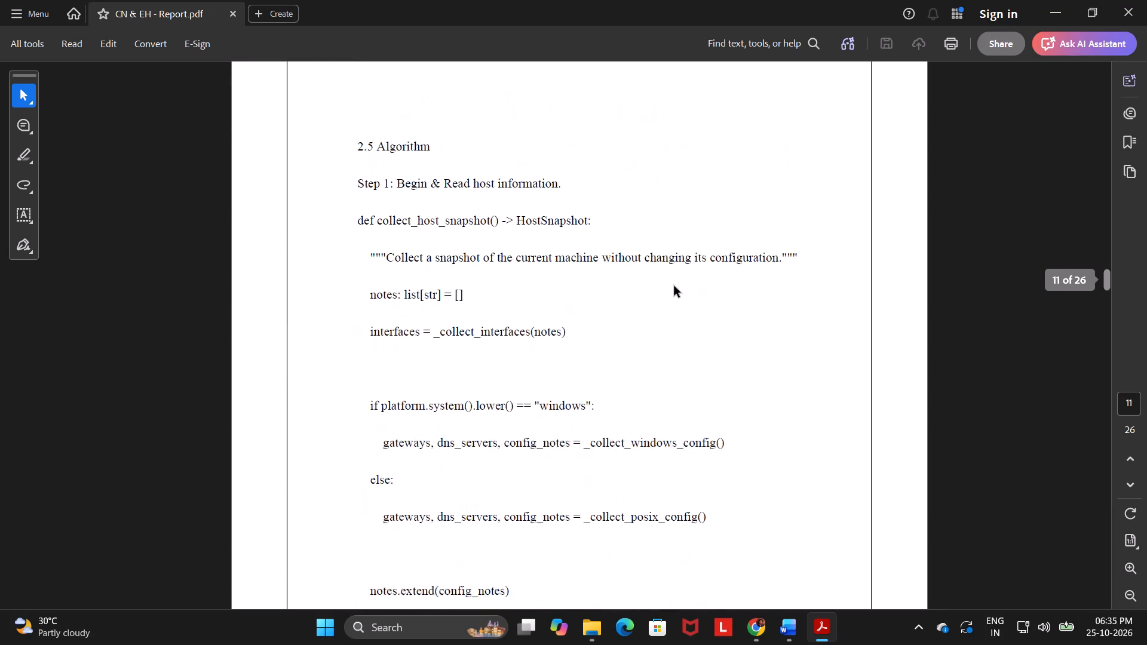
scroll(674, 286, "down", 7)
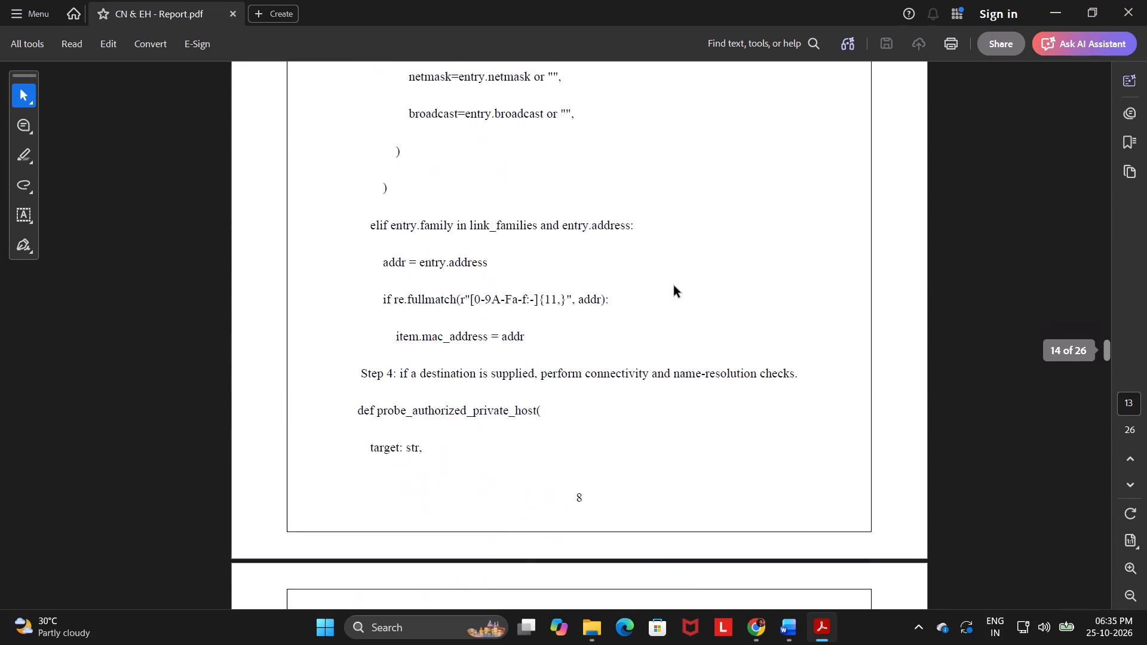
scroll(674, 286, "down", 8)
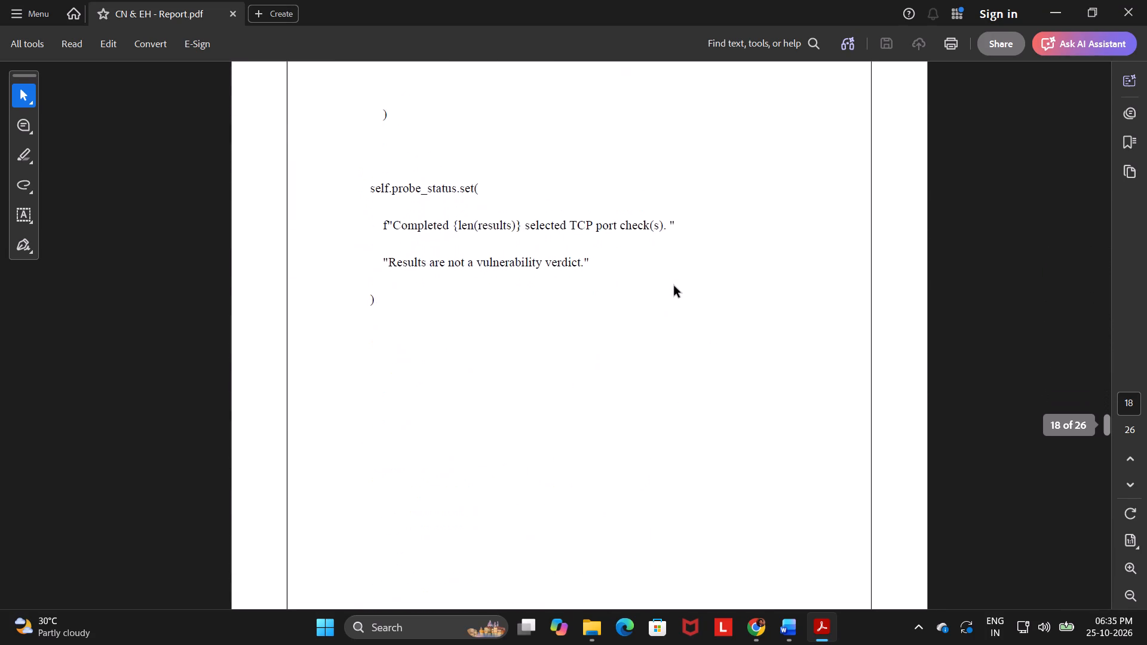
scroll(674, 286, "down", 8)
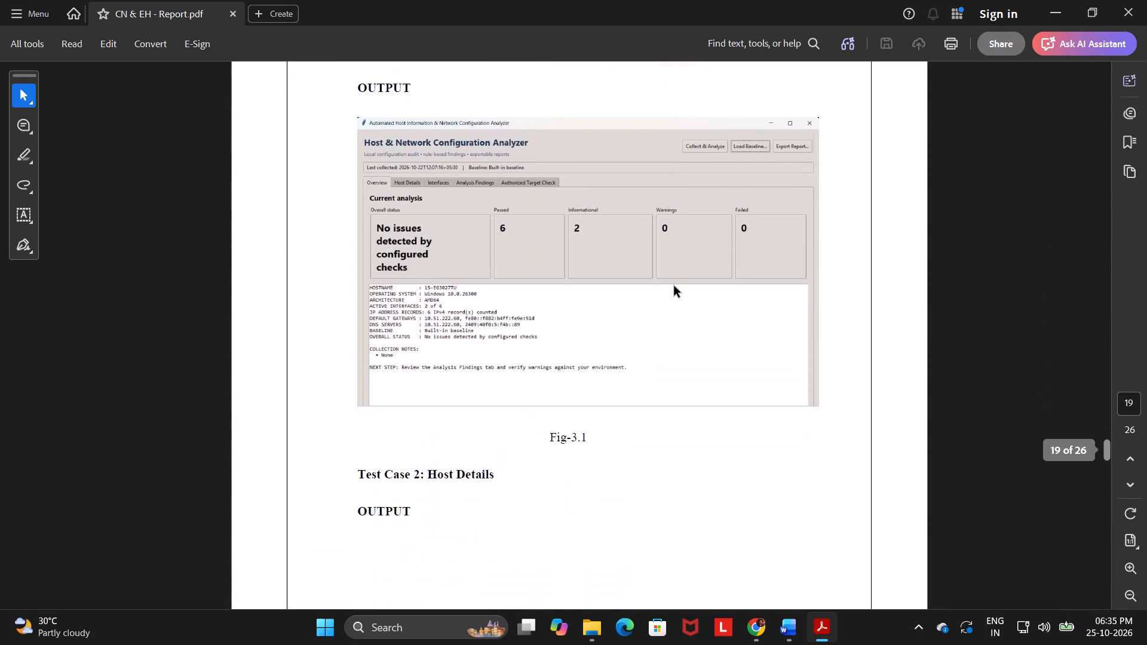
scroll(674, 286, "down", 12)
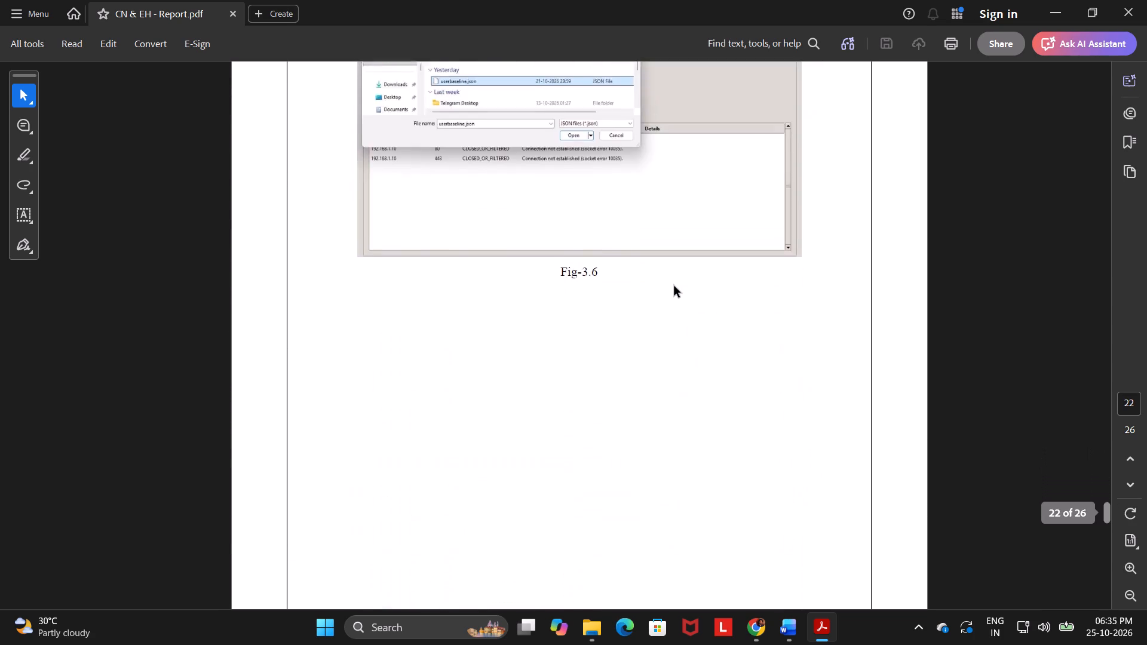
scroll(674, 286, "down", 11)
left_click(1143, 7)
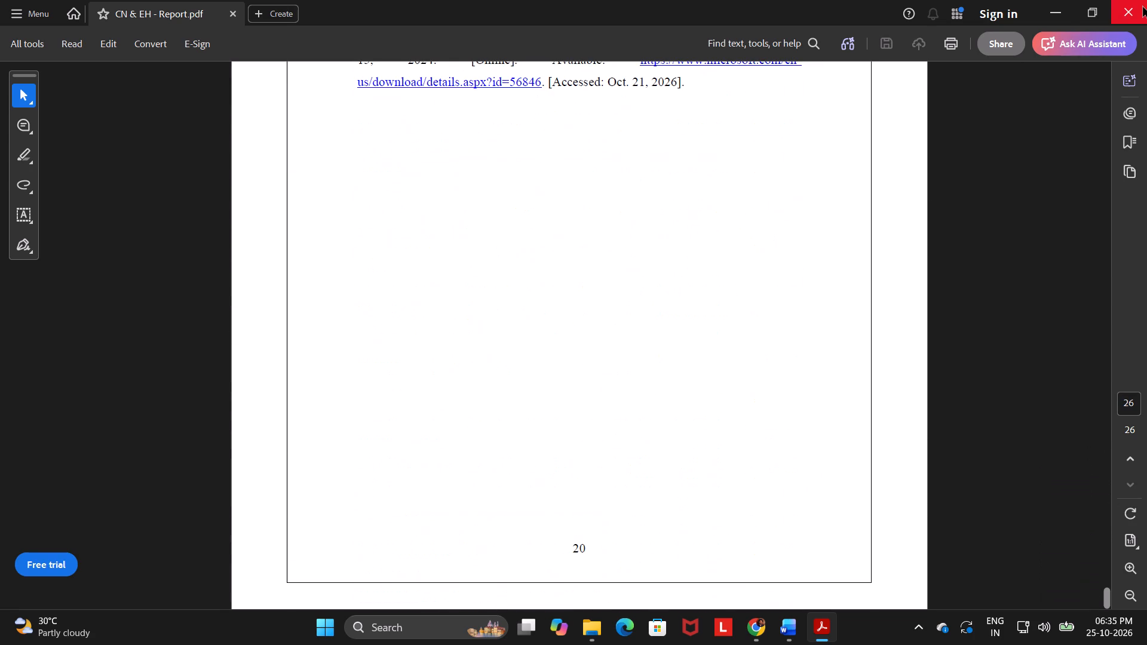
Return to Chrome, search the web for "i love pdf" in a new tab, and open the iLovePDF site.
left_click(1055, 13)
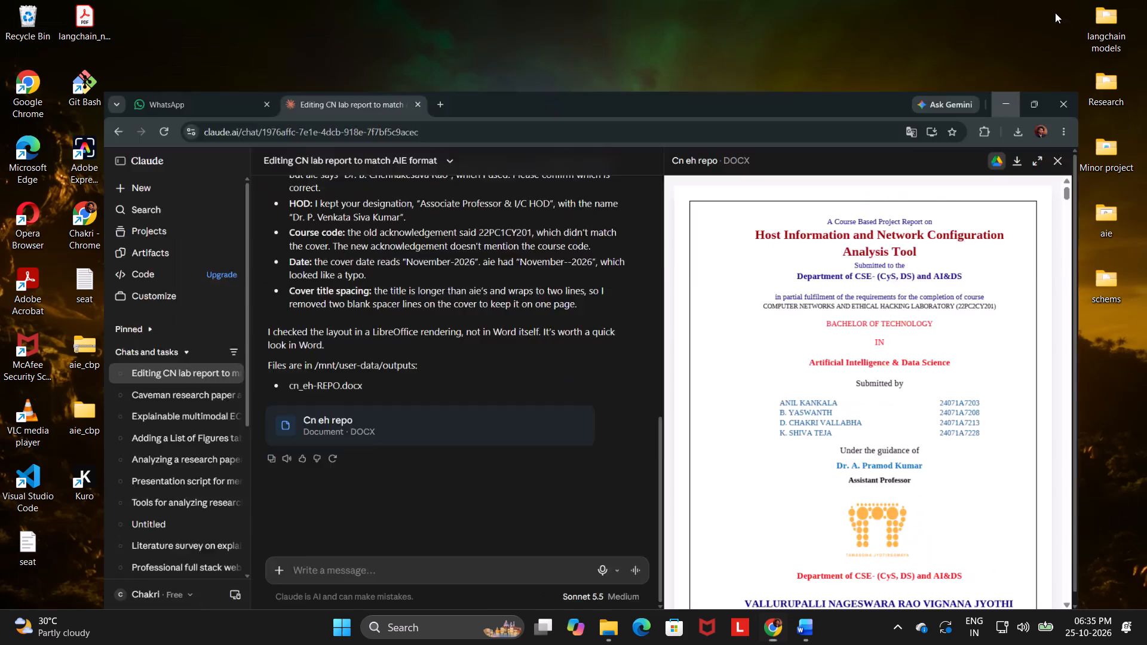
left_click(774, 615)
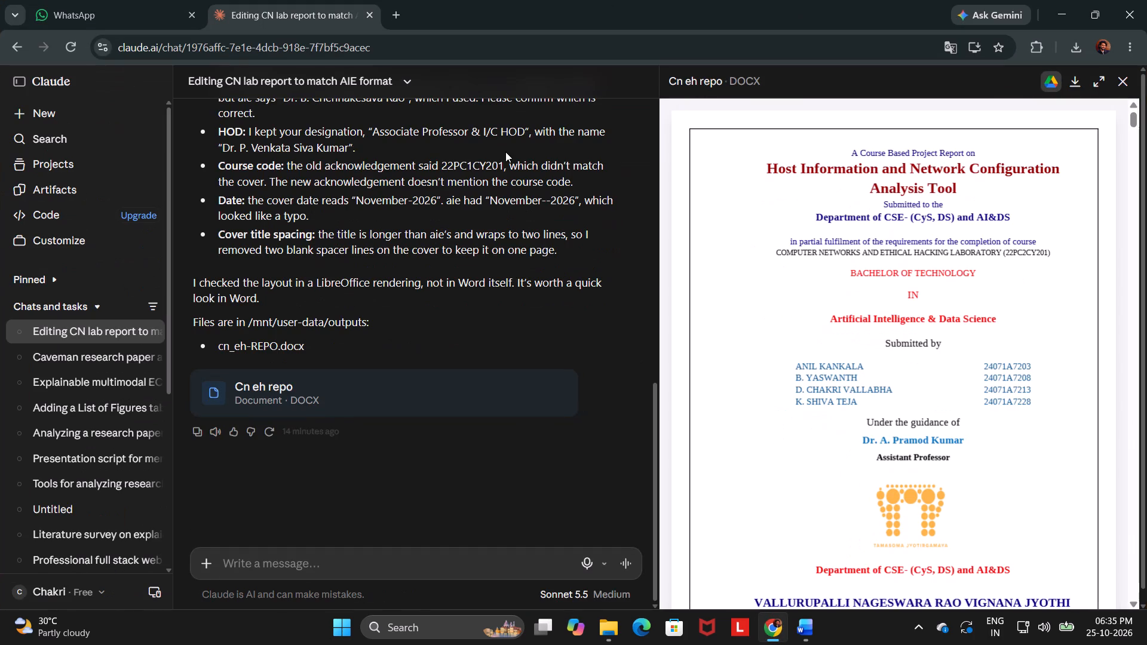
left_click(393, 20)
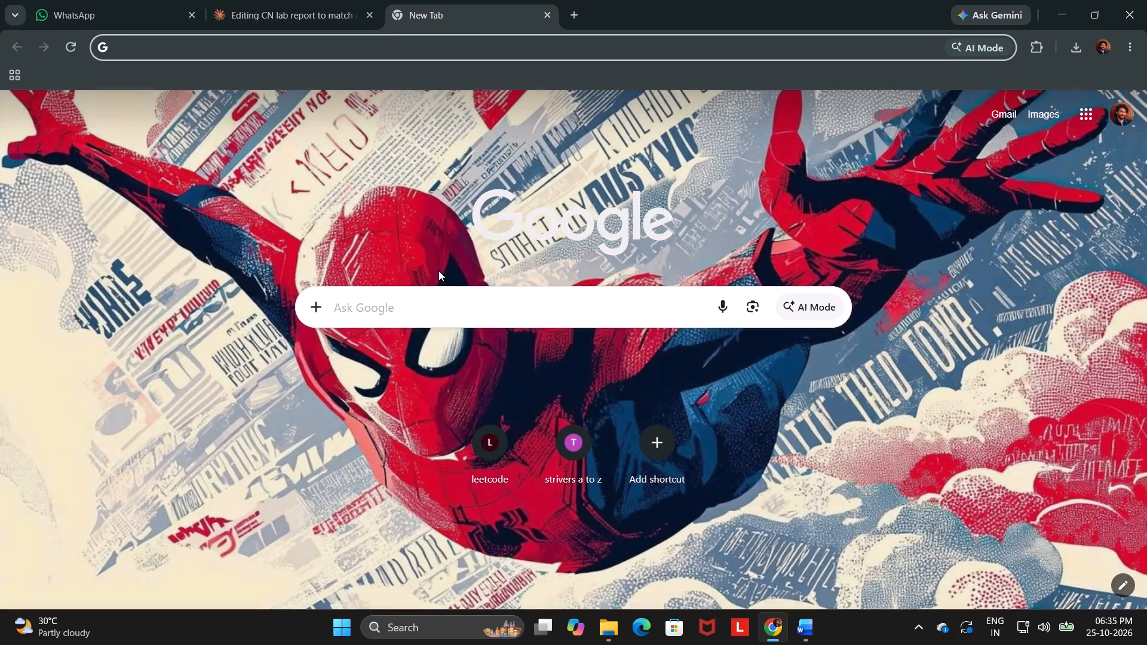
left_click(446, 304)
type("i love pdf")
key("Return")
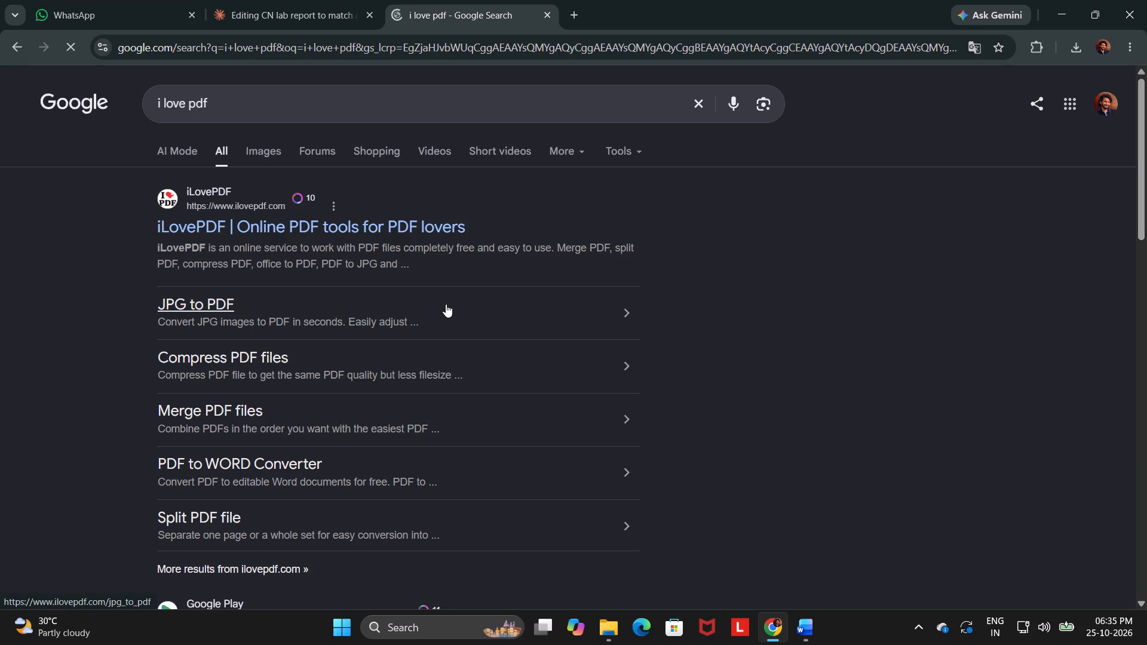
left_click(285, 231)
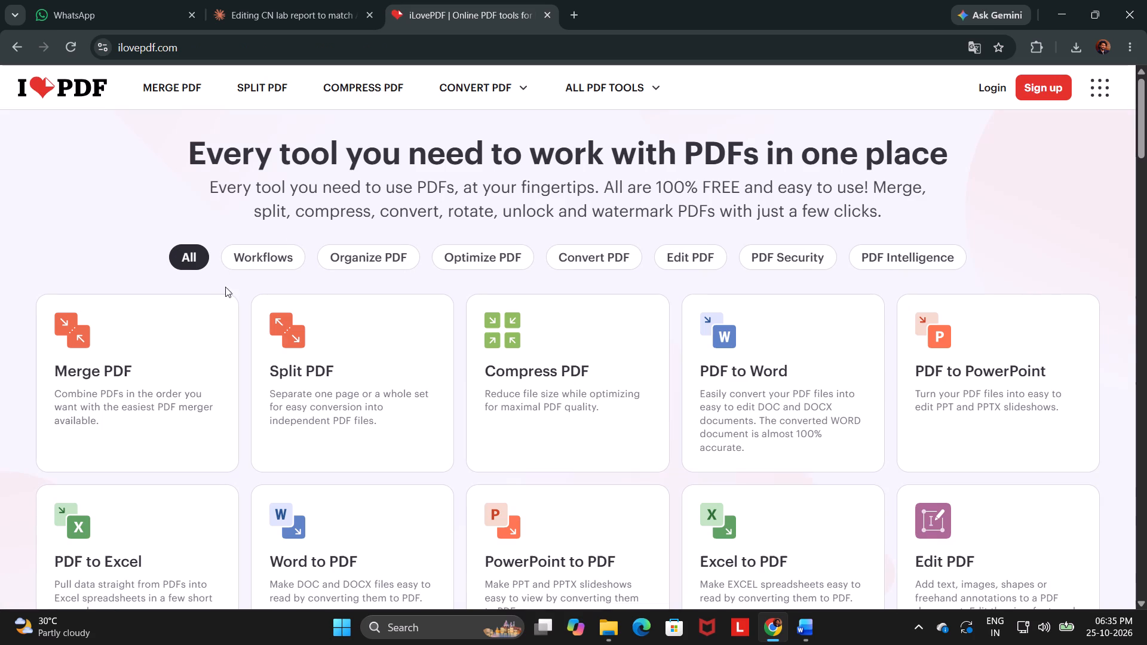
Load the CN & EH - Report PDF from Downloads into iLovePDF's Split PDF tool.
left_click(329, 383)
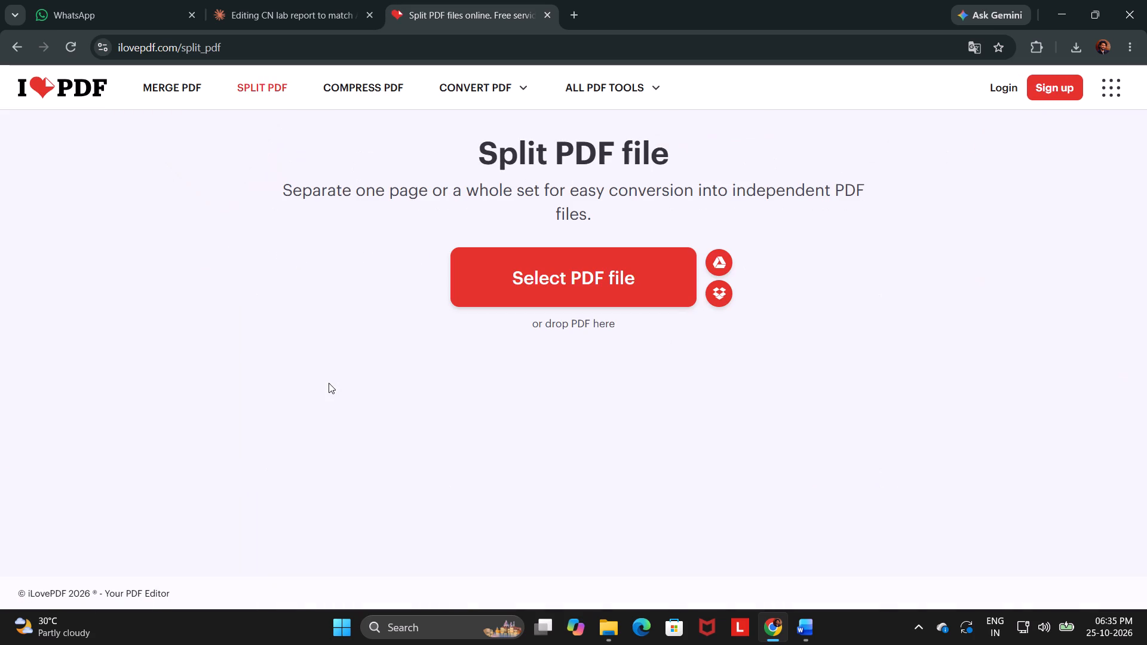
left_click(549, 271)
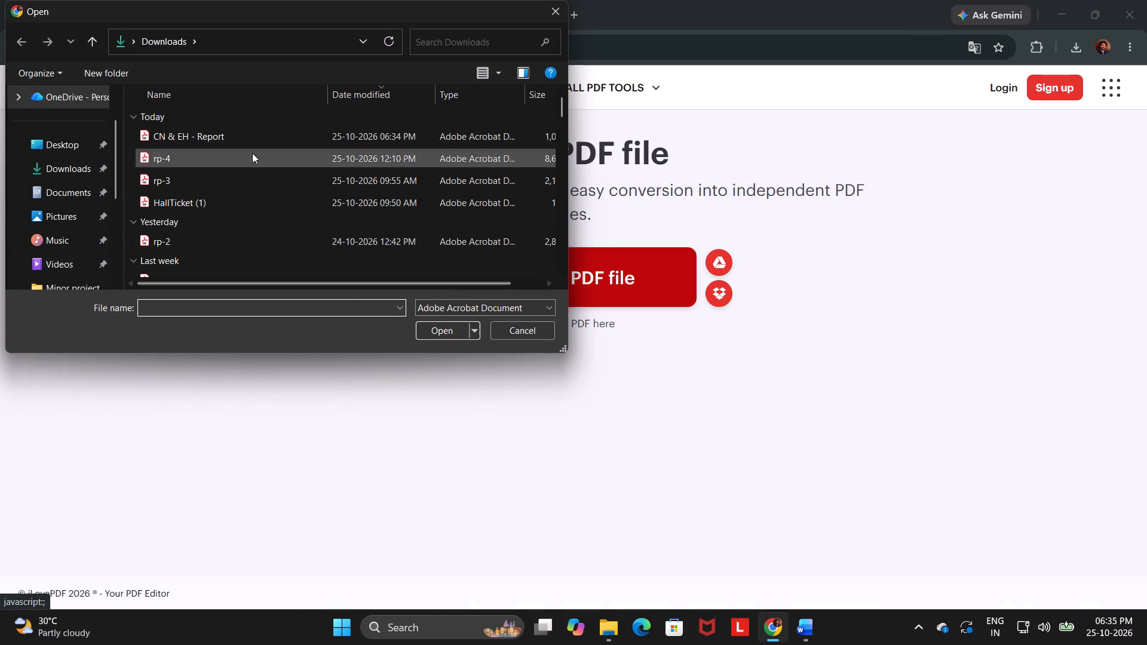
left_click(244, 134)
left_click(456, 340)
left_click_drag(456, 340, 449, 335)
left_click(449, 335)
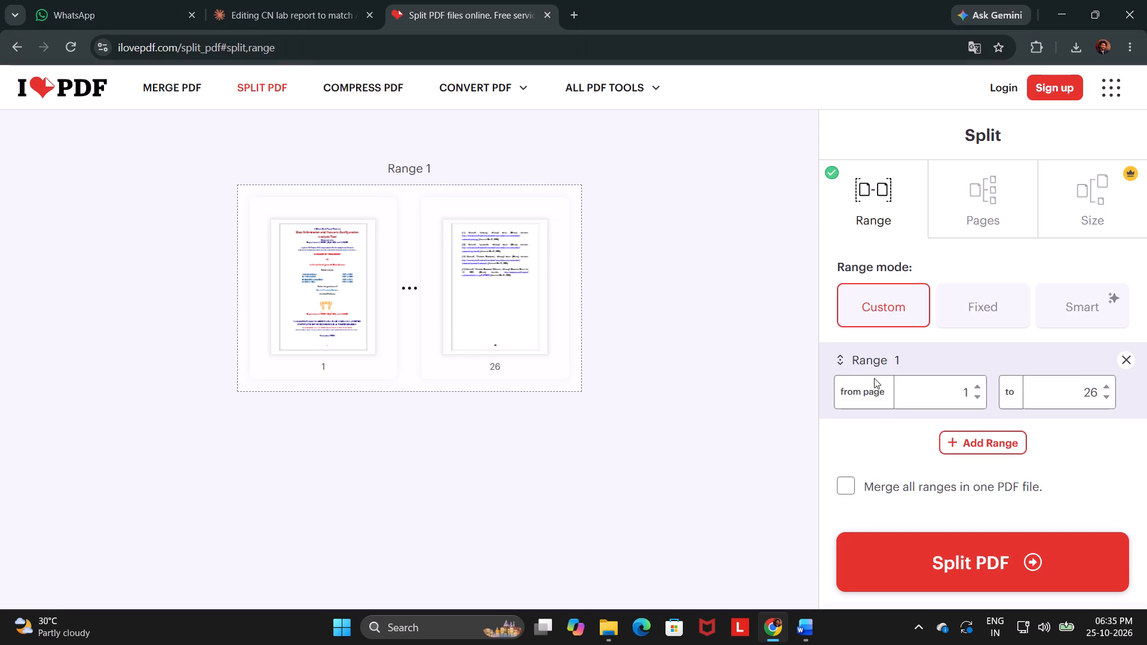
Set the custom split range to pages 1 to 4 and split the PDF.
left_click(923, 392)
left_click(1094, 393)
key("Right")
key("BackSpace")
key("BackSpace")
key("4")
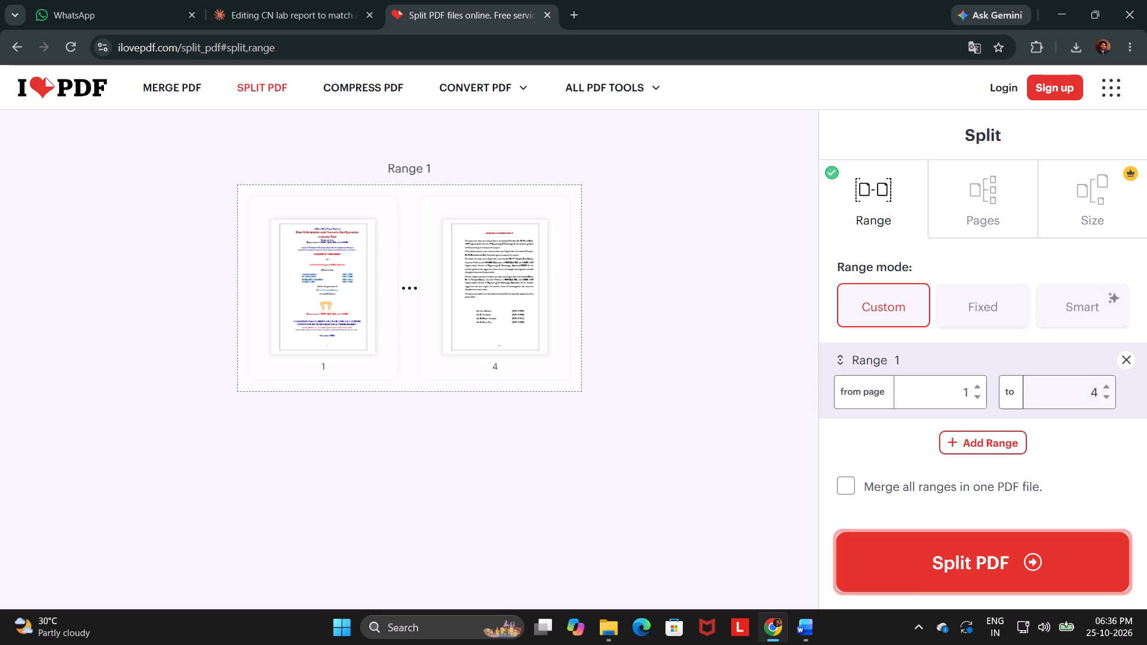
left_click(979, 582)
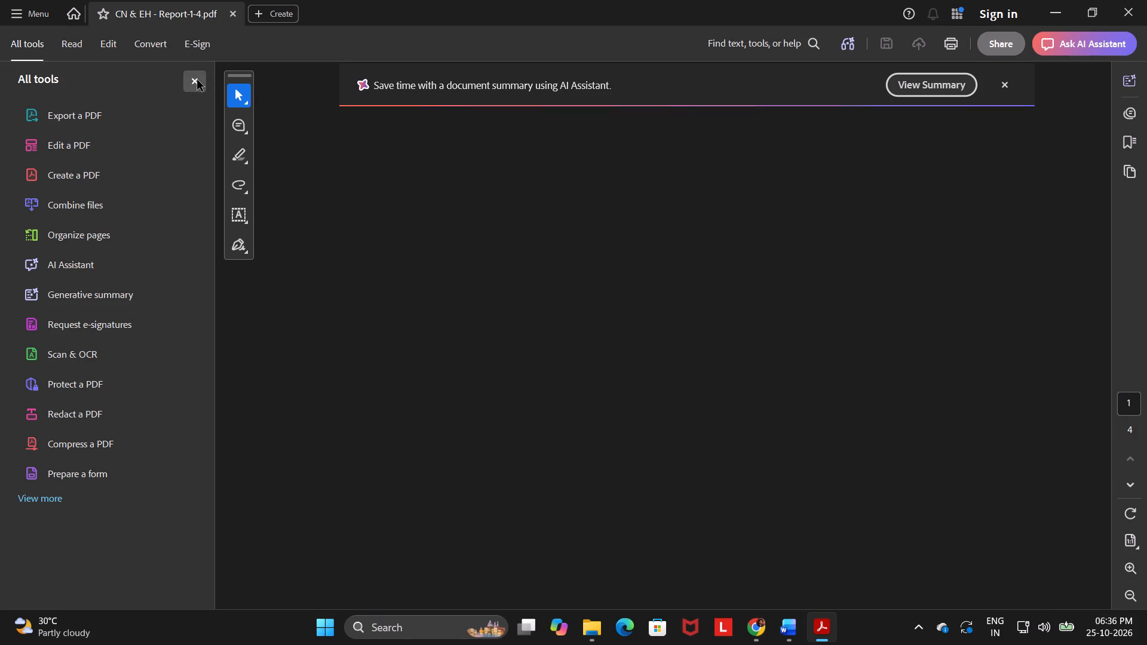
scroll(444, 348, "down", 9)
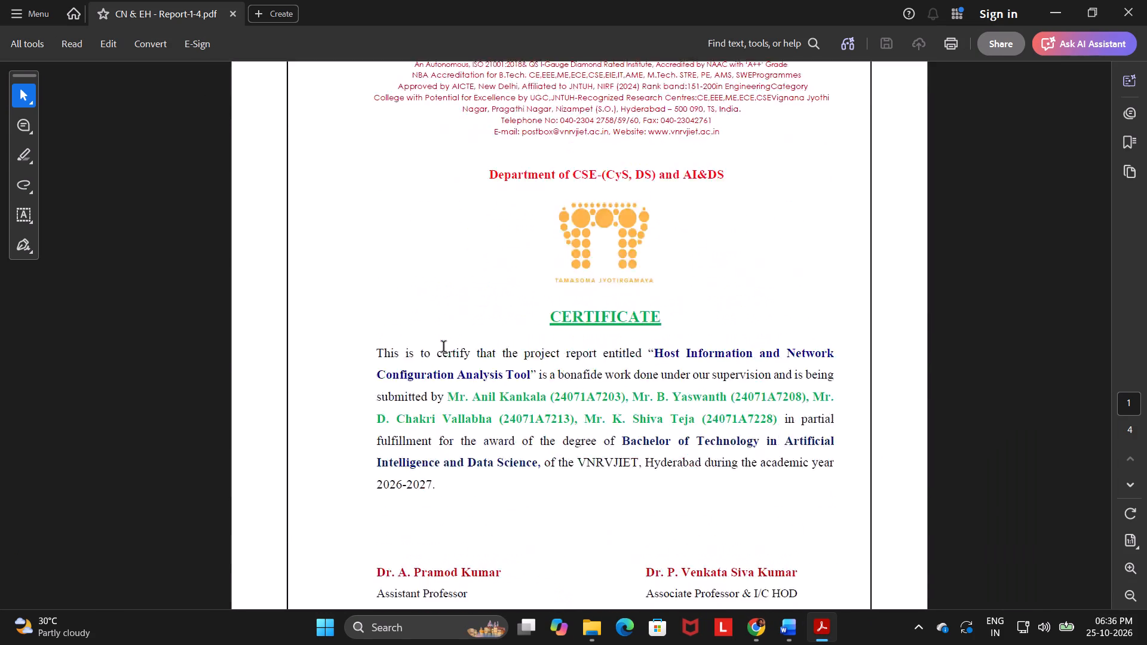
scroll(444, 348, "down", 6)
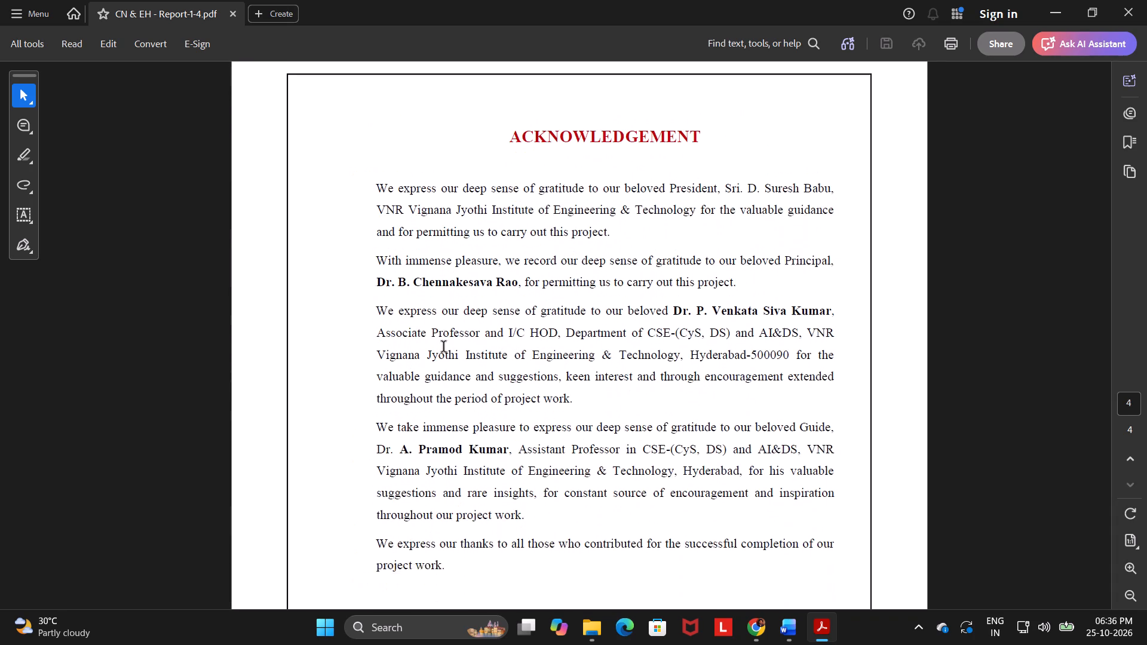
scroll(444, 348, "down", 7)
scroll(444, 348, "up", 19)
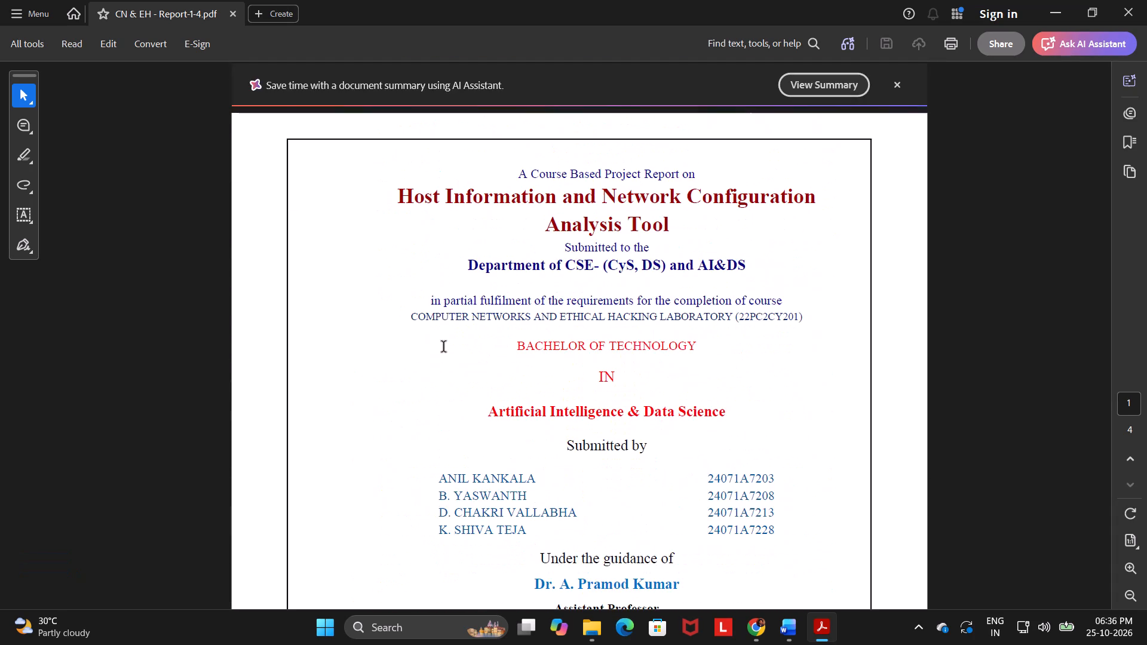
scroll(444, 348, "down", 18)
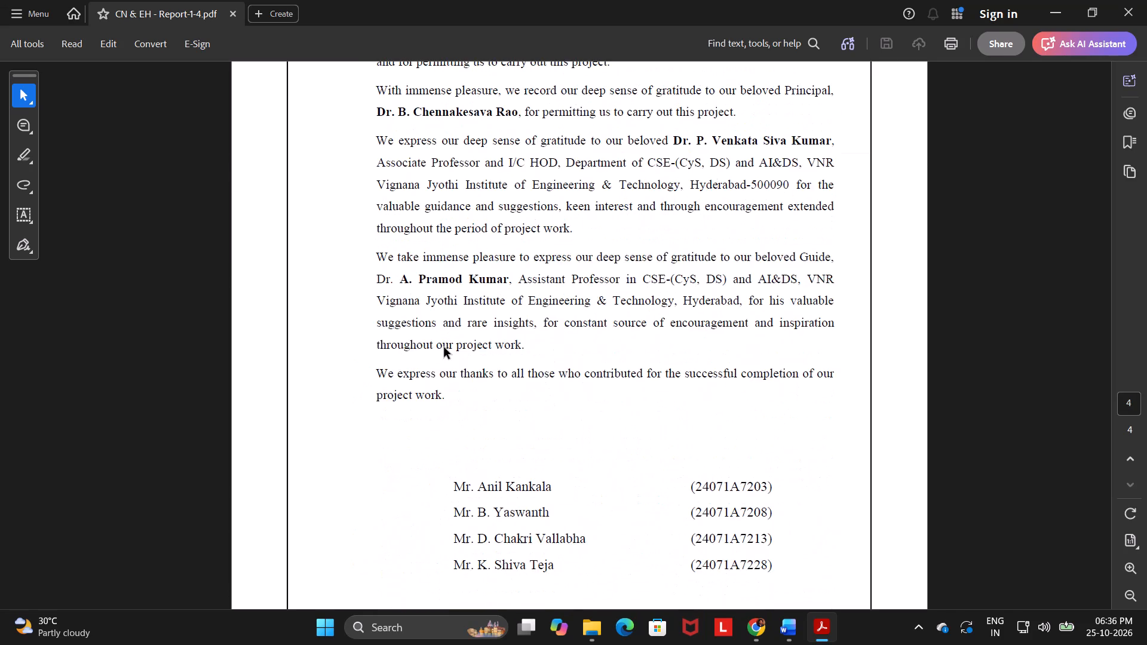
scroll(444, 348, "up", 7)
scroll(444, 348, "down", 1)
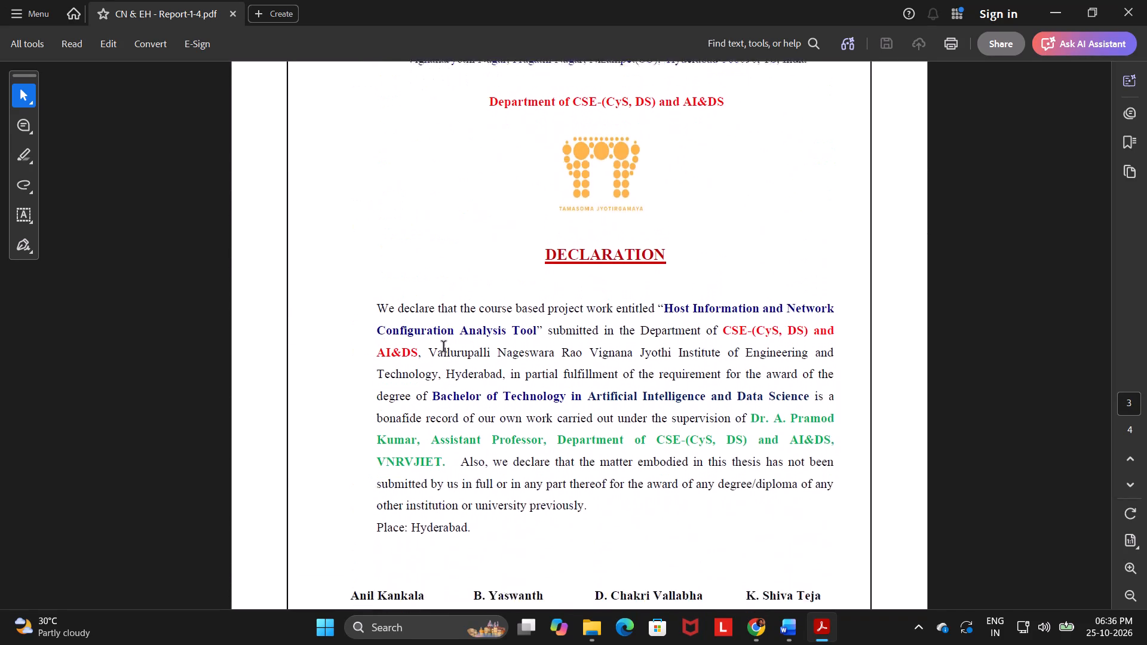
scroll(444, 348, "down", 1)
scroll(444, 348, "up", 6)
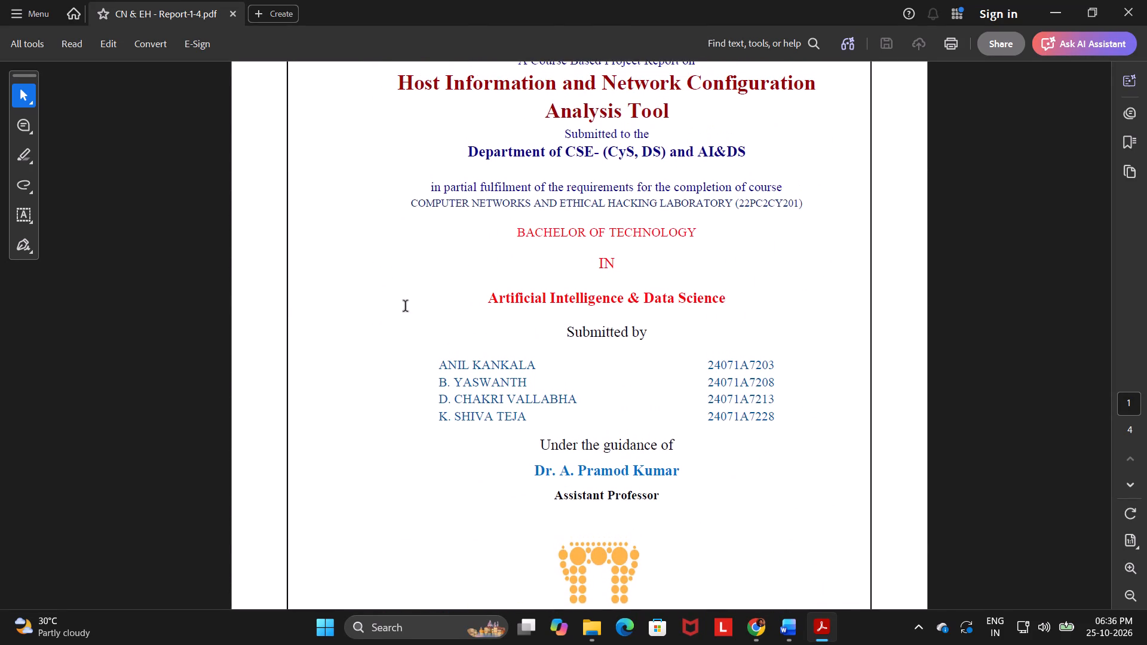
left_click(1124, 13)
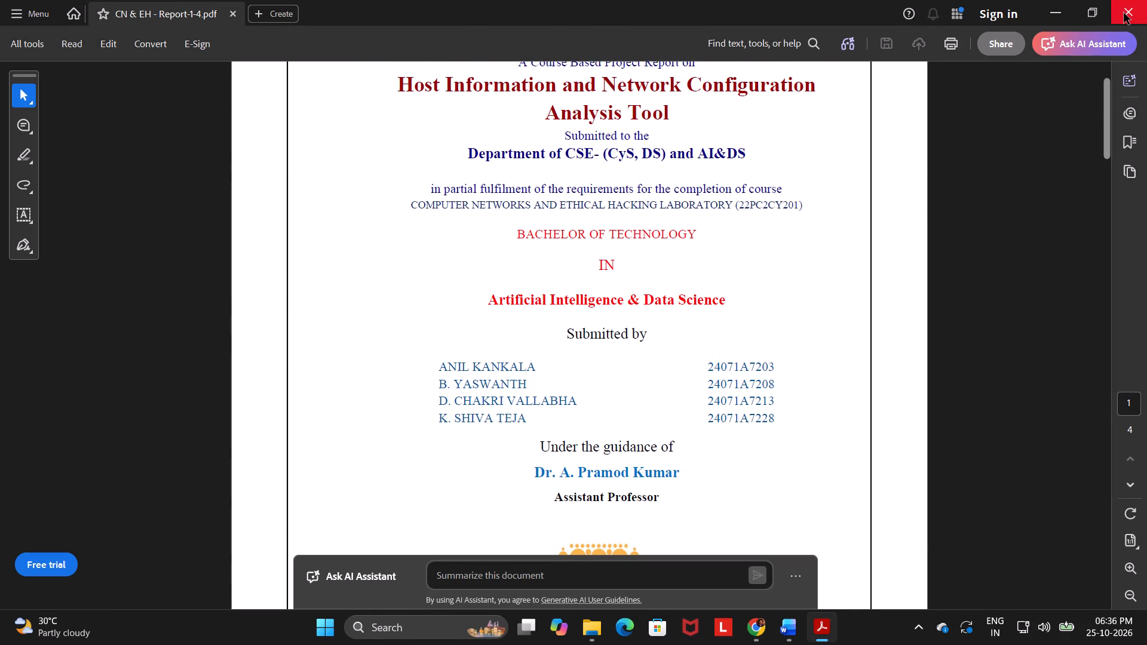
Close the Chrome window and the CN & EH - Report document in Word.
left_click(1124, 13)
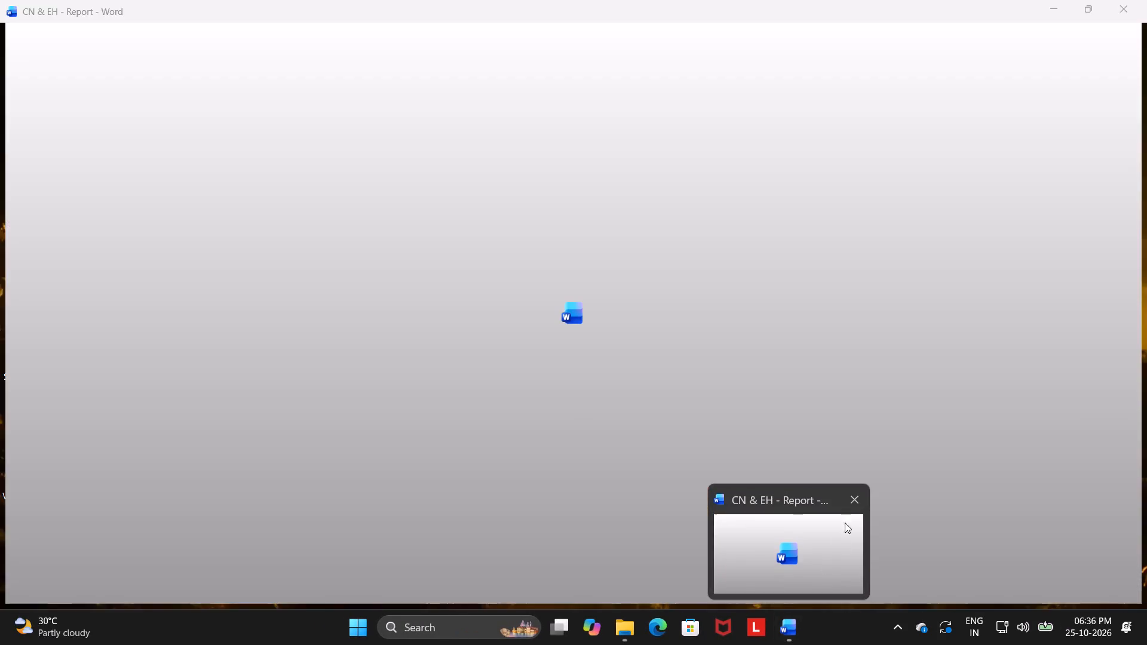
left_click(851, 503)
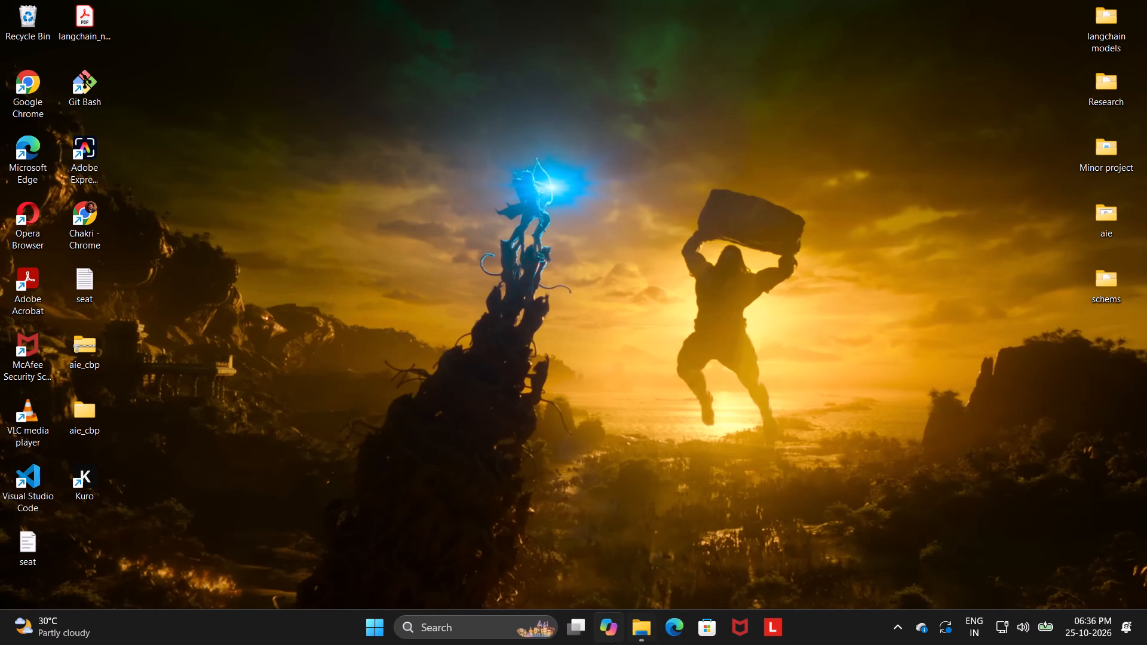
left_click(703, 502)
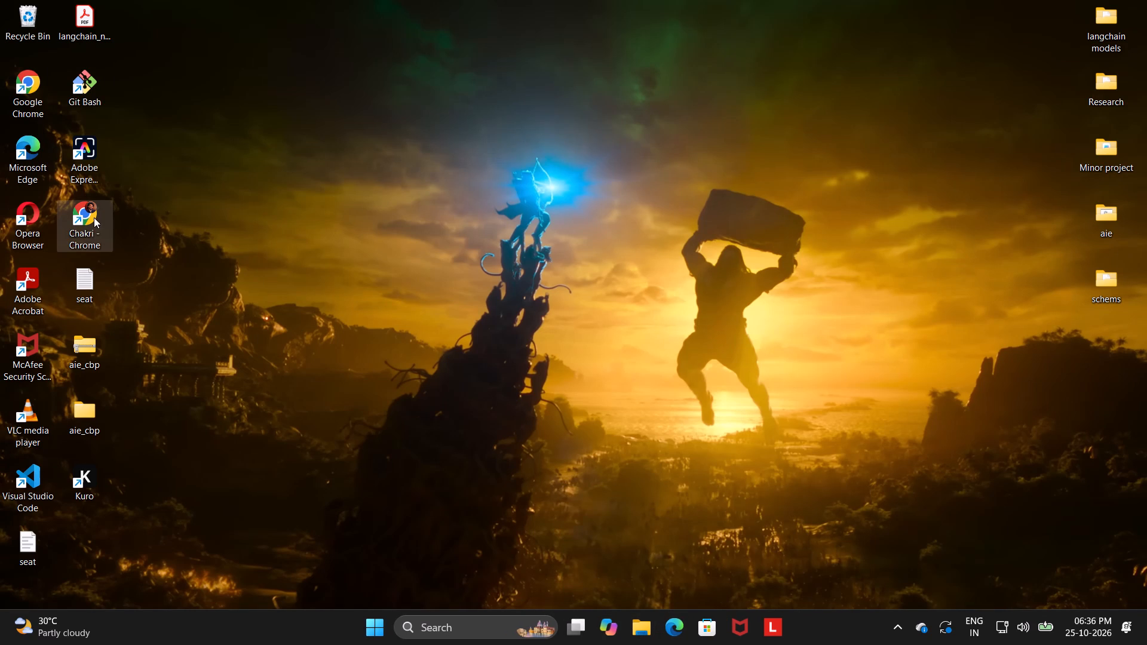
Open the full CN & EH - Report PDF from the Downloads folder, check its opening pages through Chapter 1, and close it.
left_click(637, 632)
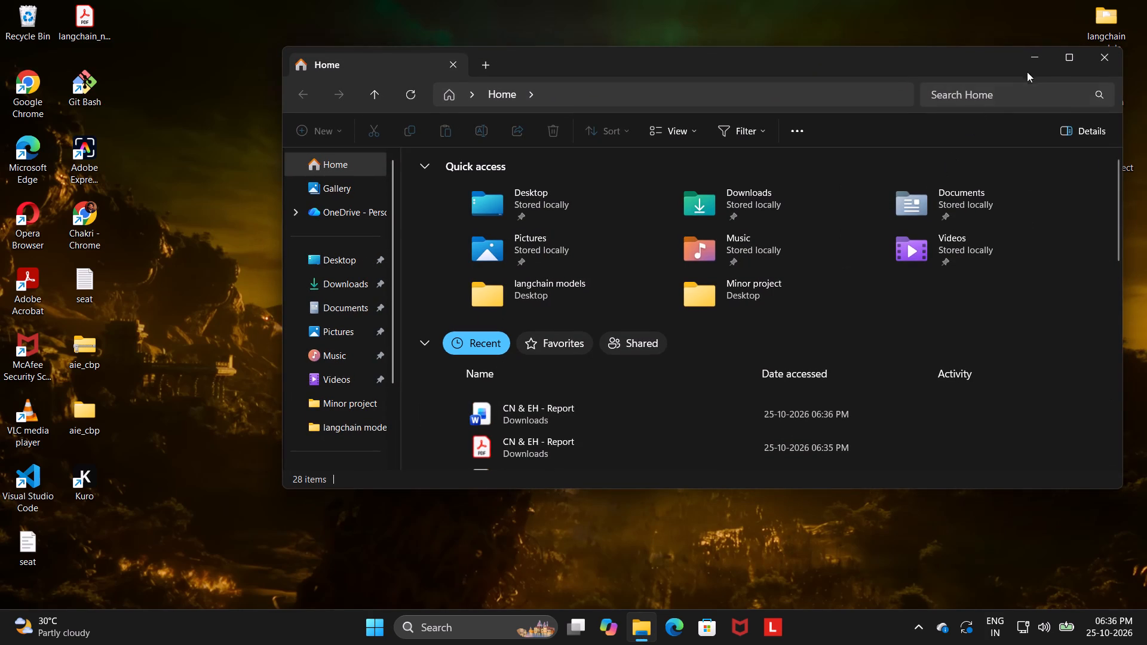
left_click(1065, 62)
left_click(33, 231)
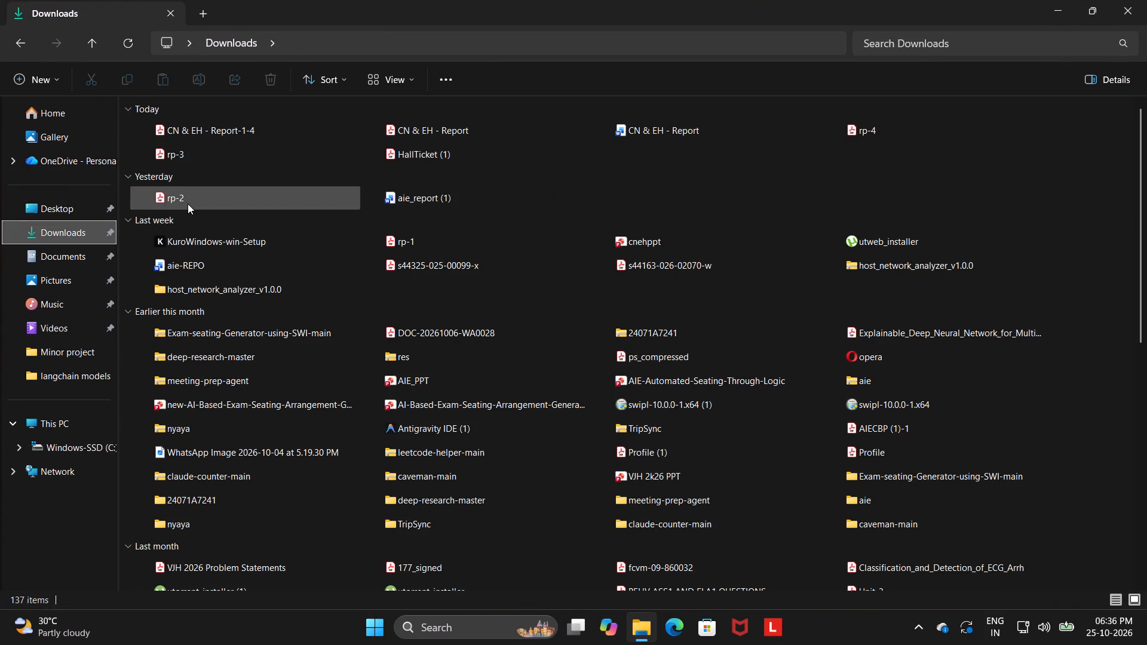
double_click(421, 131)
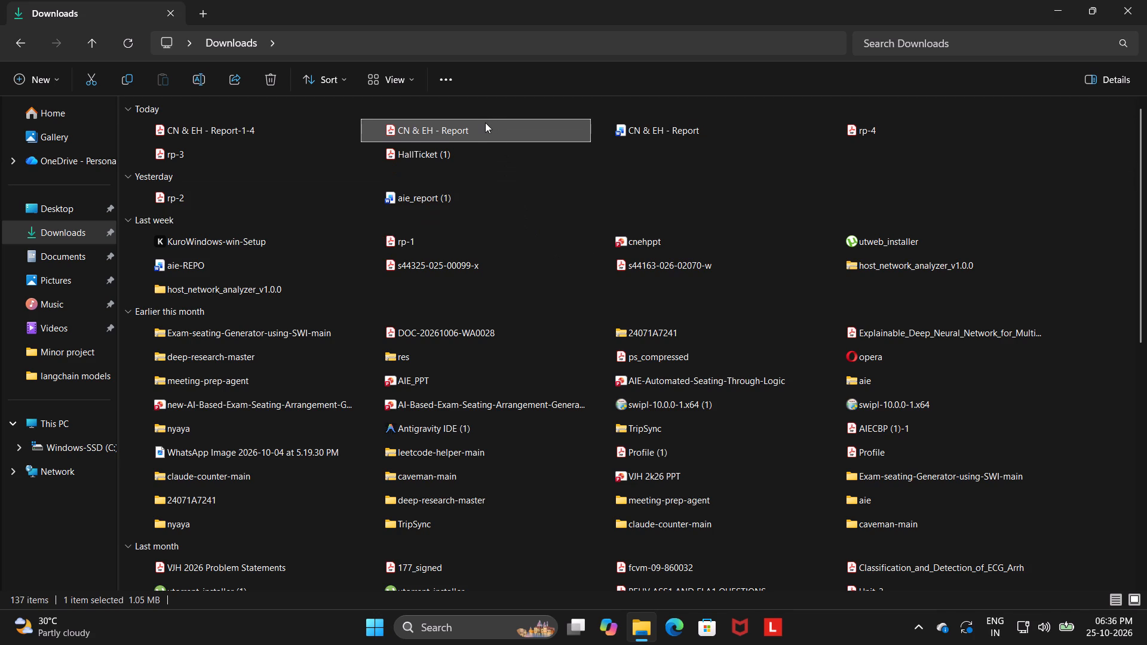
scroll(627, 365, "down", 5)
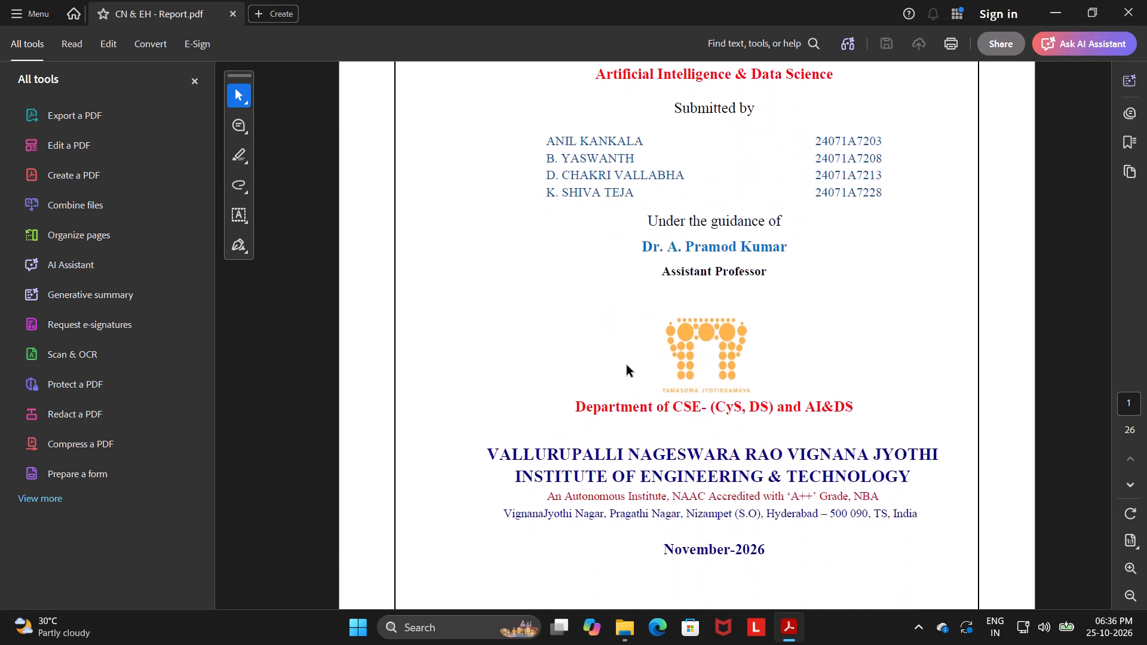
scroll(627, 365, "down", 9)
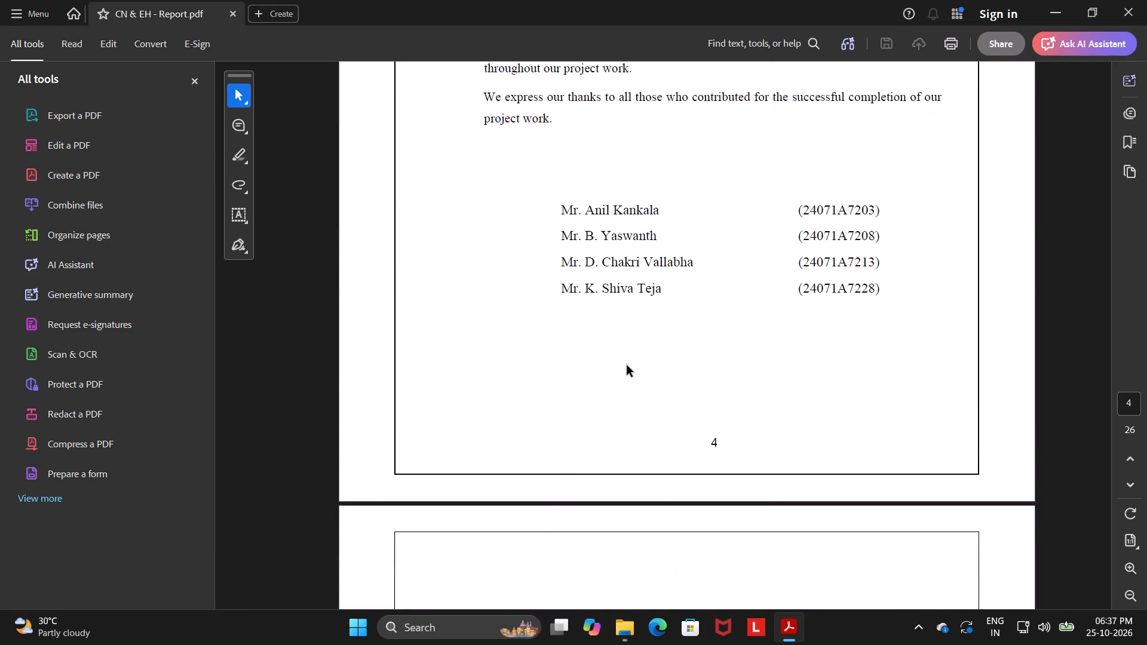
scroll(627, 365, "down", 4)
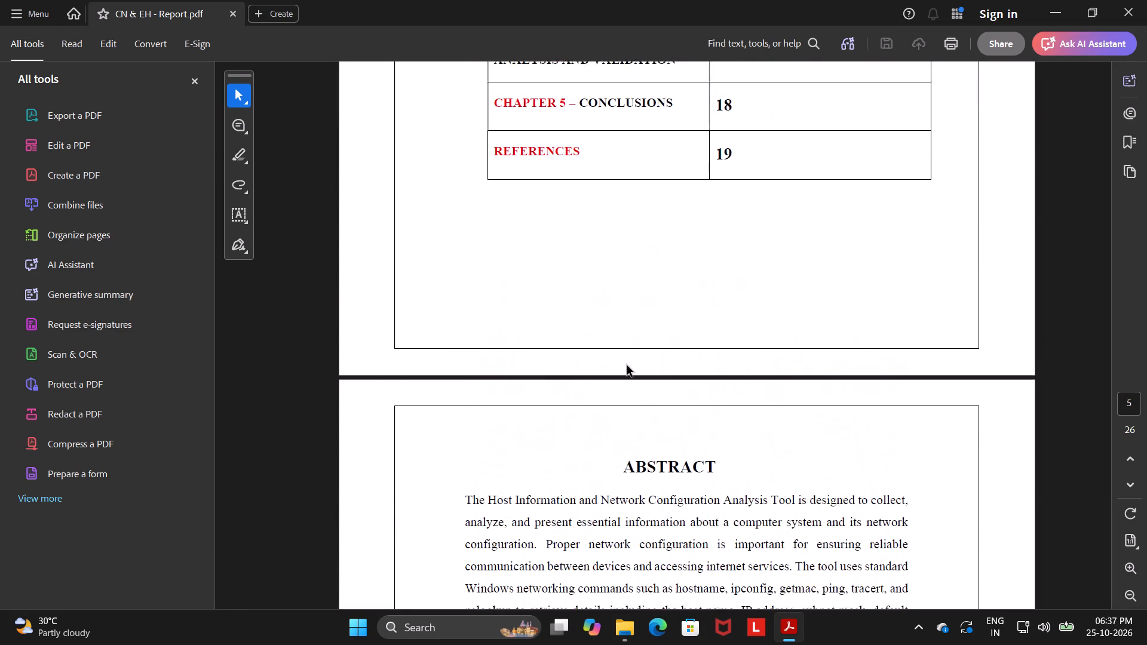
scroll(627, 365, "down", 3)
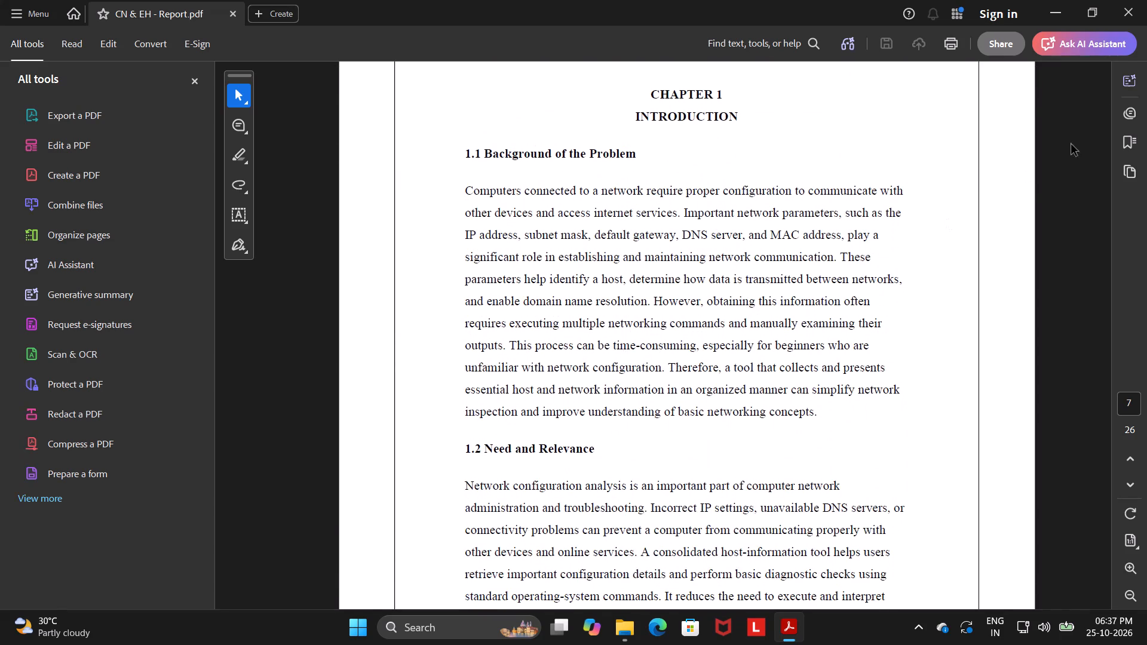
left_click(1139, 16)
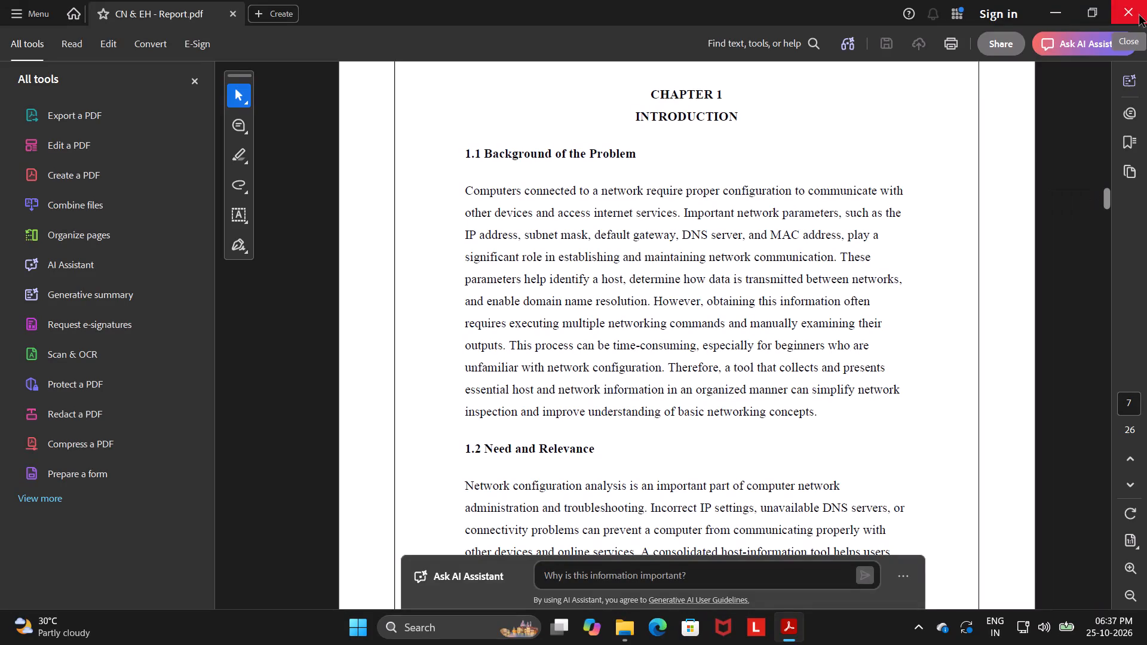
left_click(1139, 16)
Reopen CN & EH - Report-1-4 from Downloads, check its pages, and close both the PDF and the Downloads window.
double_click(305, 136)
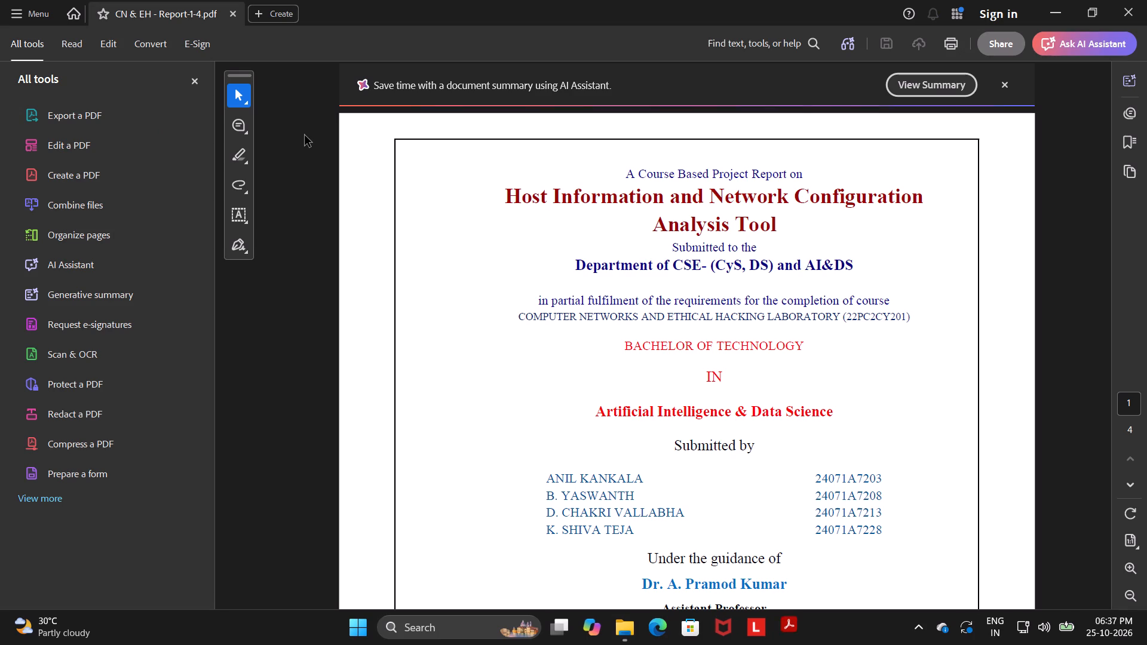
left_click(188, 79)
scroll(393, 268, "down", 10)
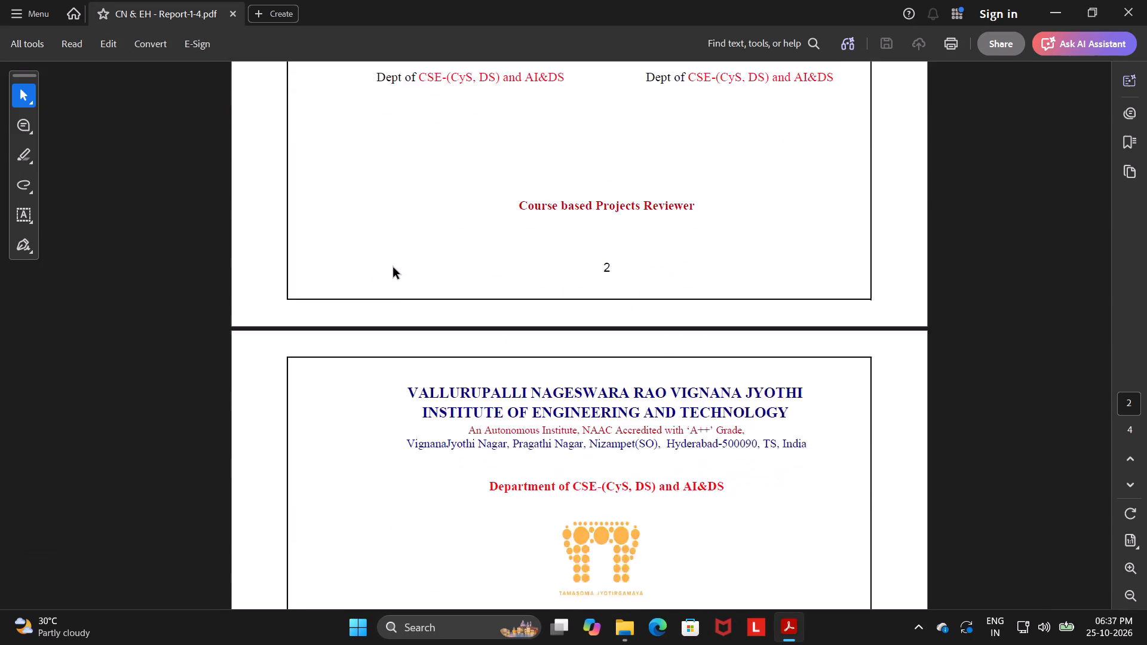
scroll(393, 268, "down", 11)
left_click(1140, 7)
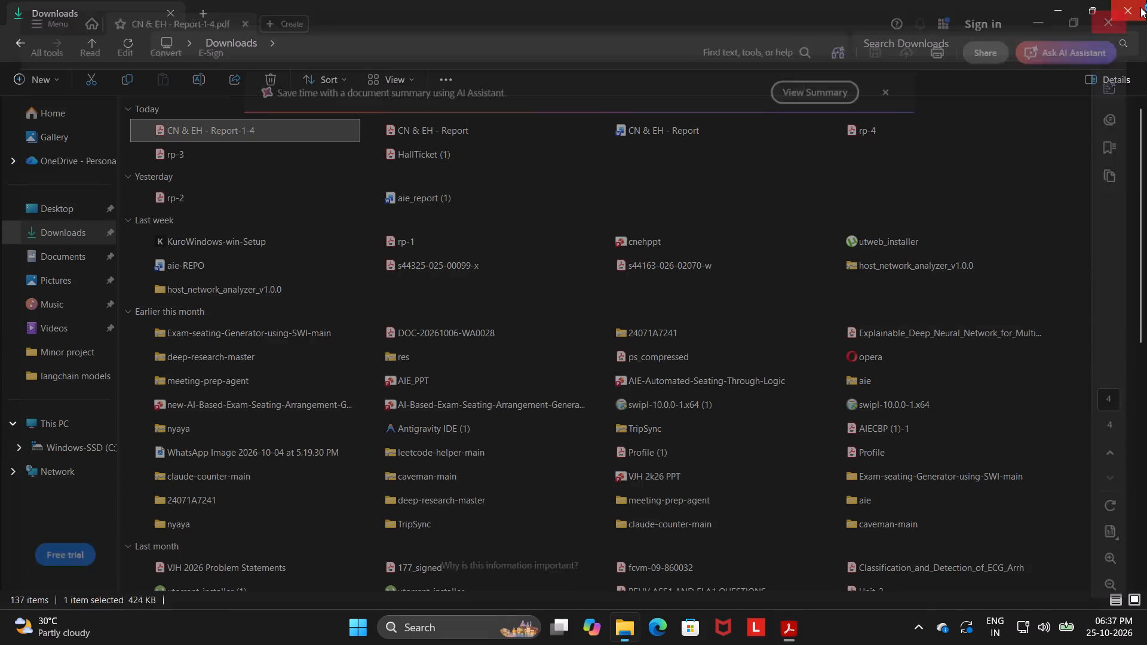
left_click(1140, 7)
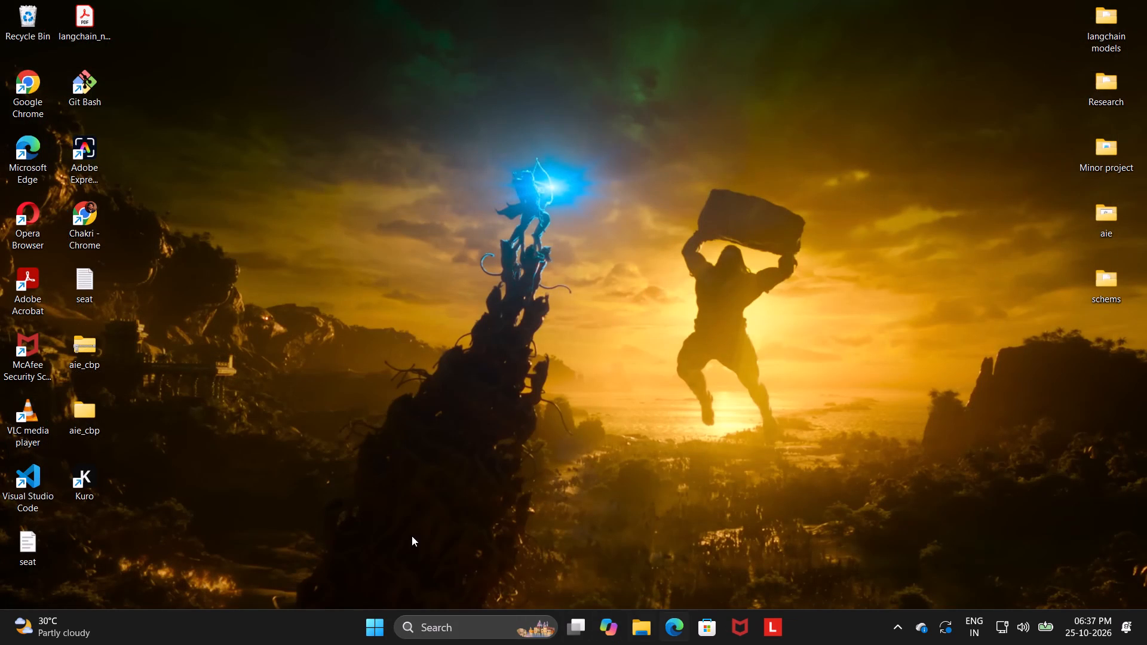
Switch to Chrome using the desktop profile shortcut and open Google Drive.
double_click(99, 232)
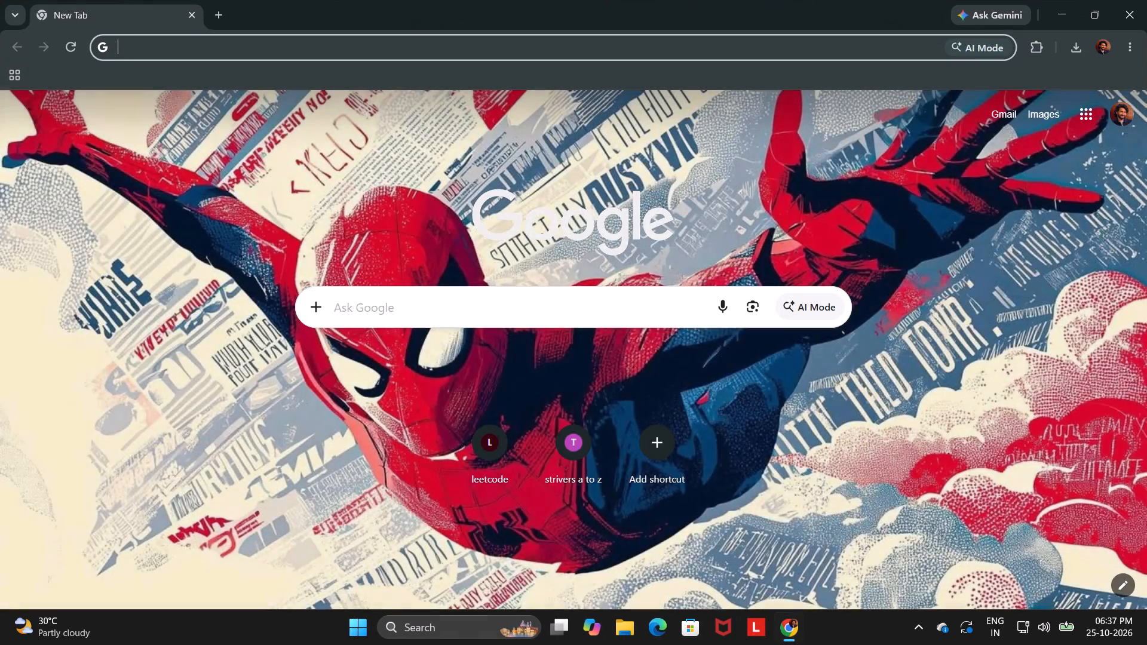
left_click(452, 306)
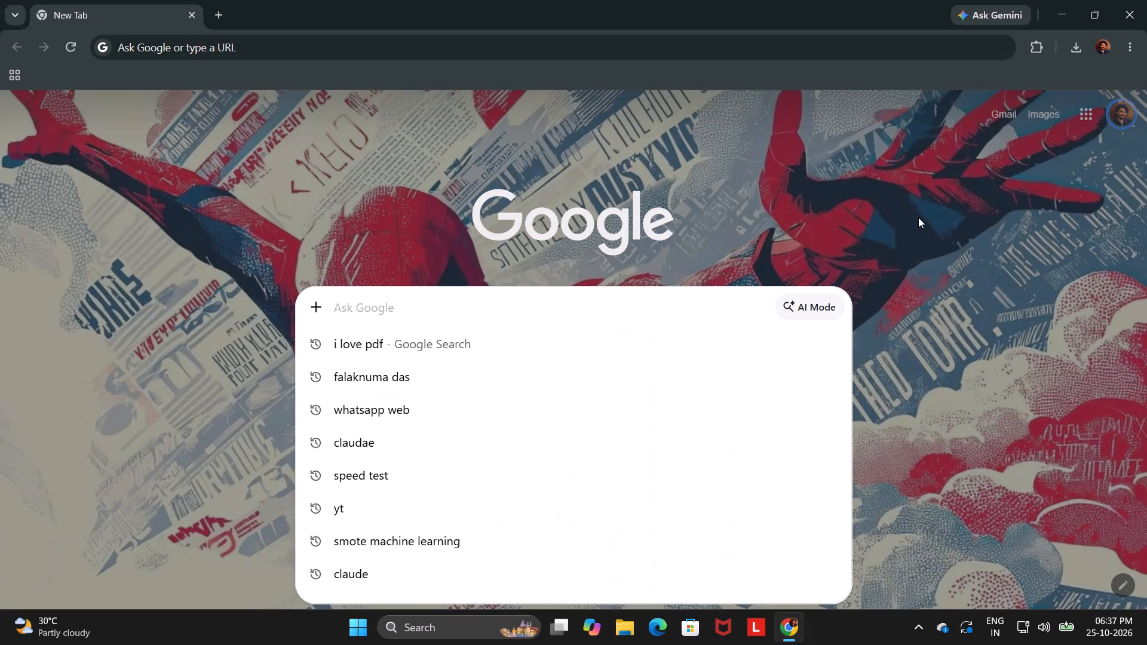
left_click(918, 217)
left_click(1082, 115)
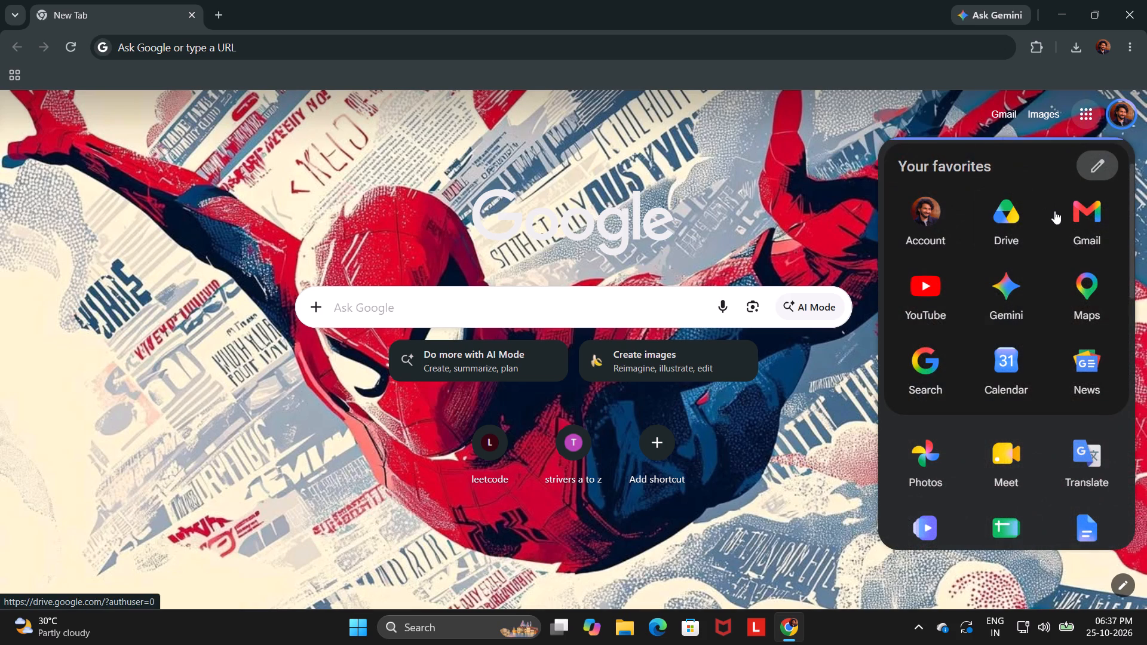
left_click(1002, 228)
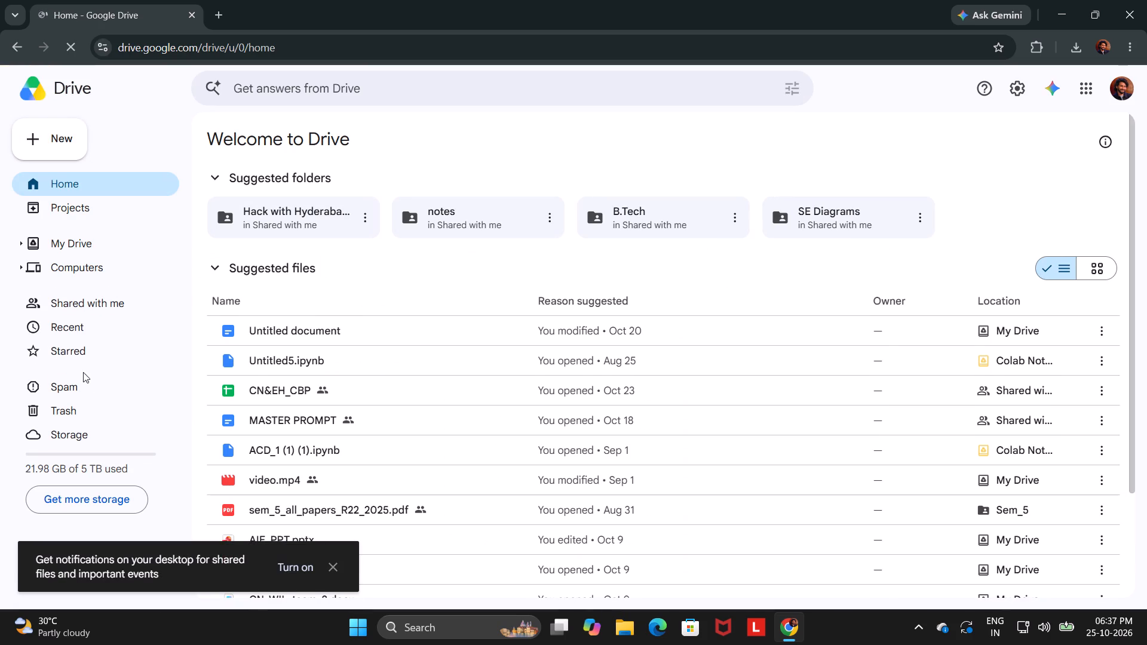
scroll(418, 522, "down", 5)
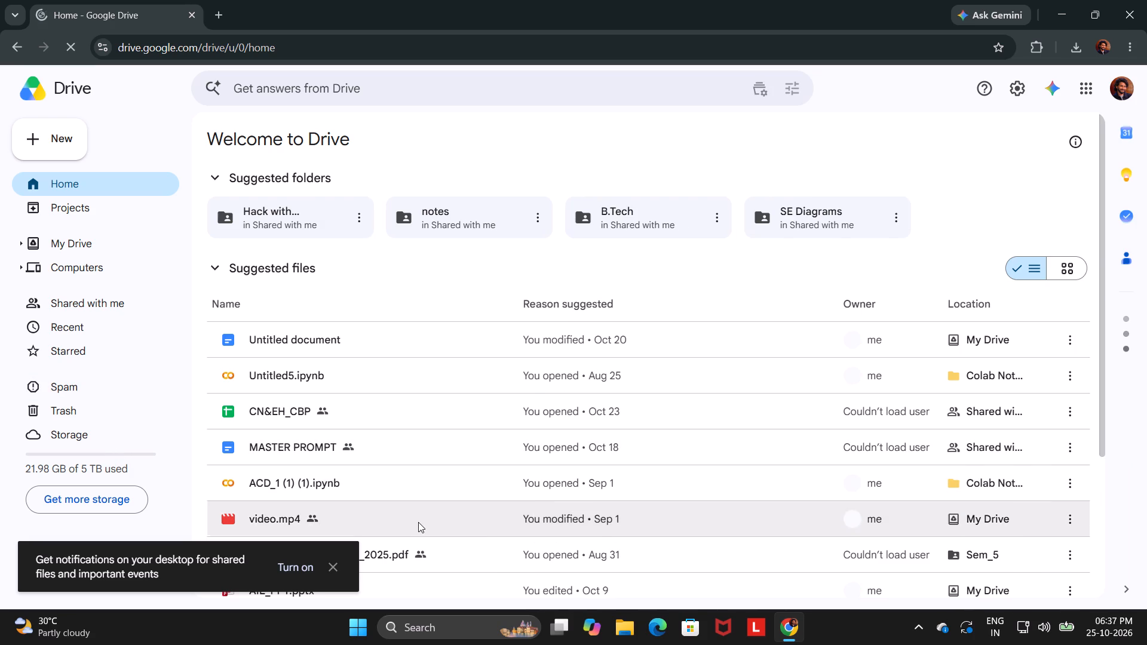
scroll(415, 316, "up", 4)
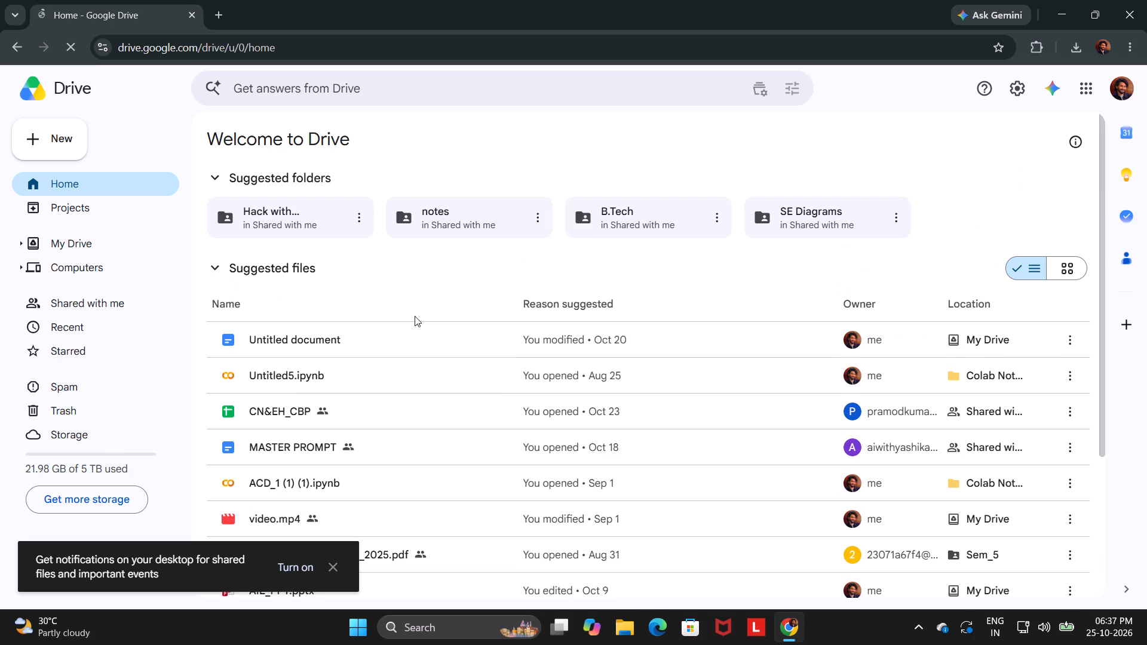
Create a new Google Drive folder named CN & EH-REPORT.
left_click(60, 145)
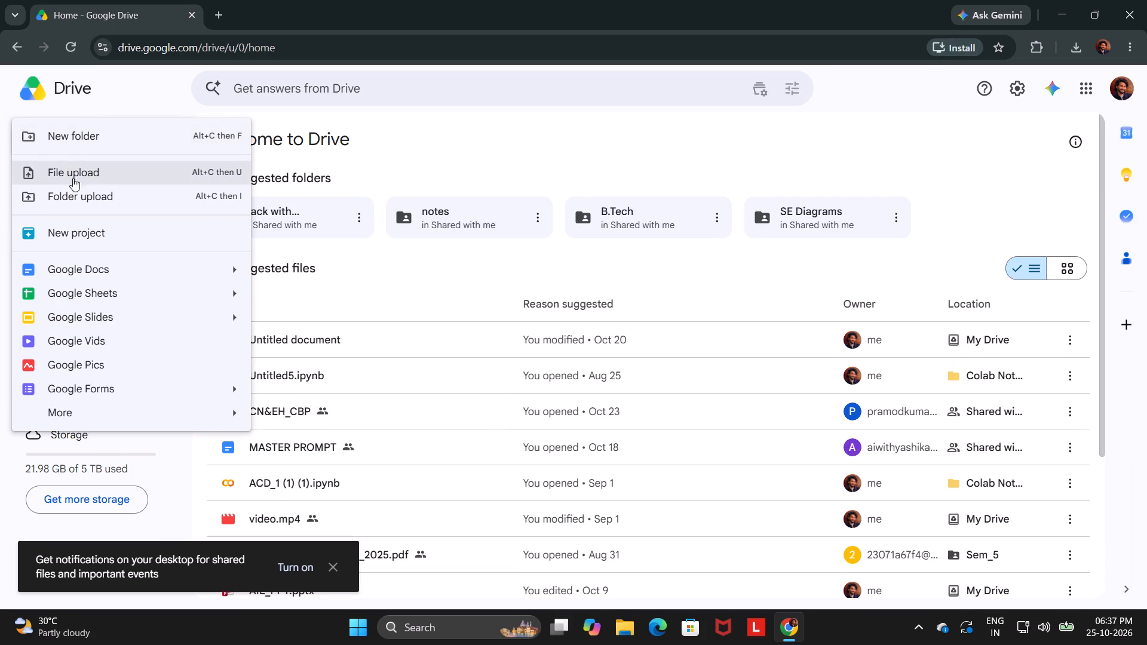
left_click(77, 133)
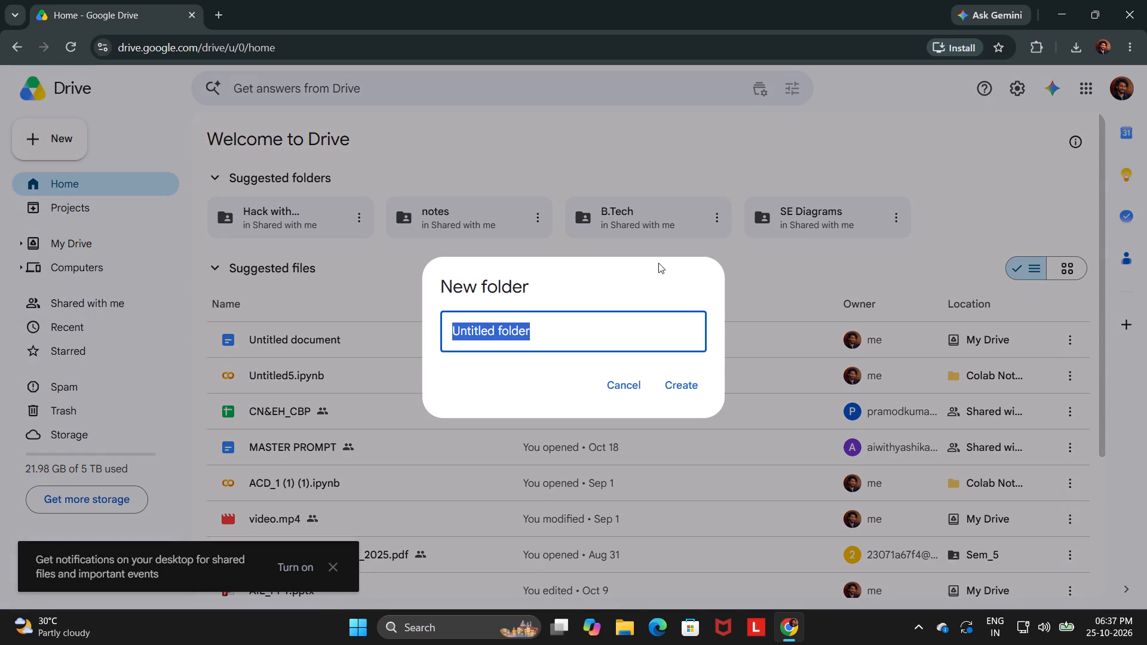
key("BackSpace")
type("CN")
key("space")
type("& EH")
key("space")
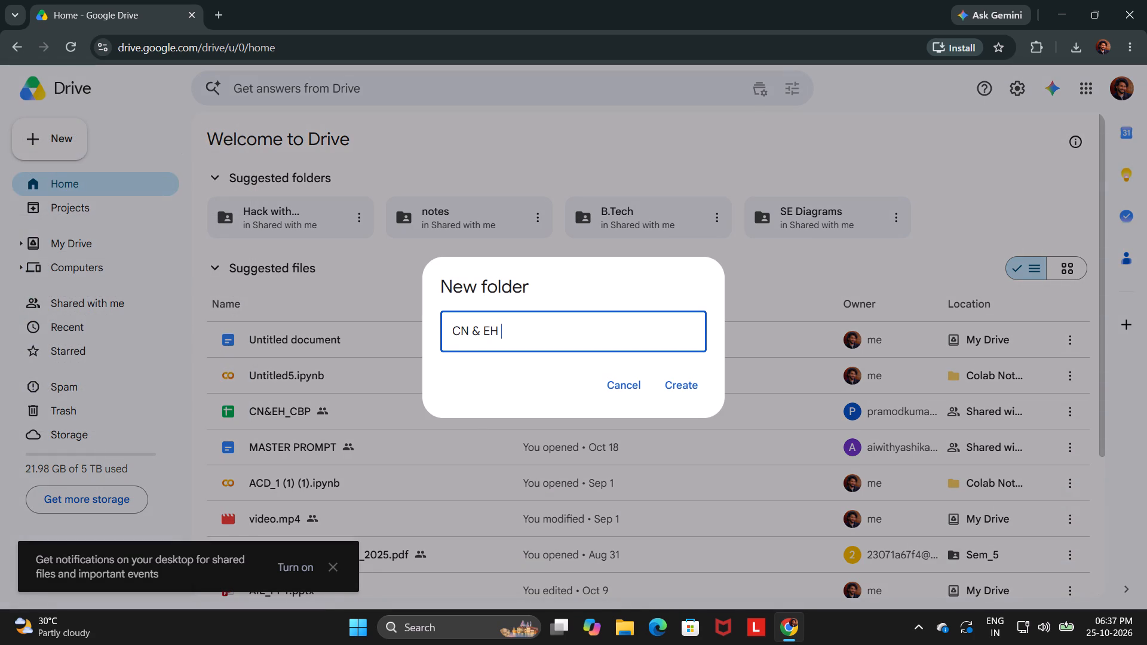
type("REPORT")
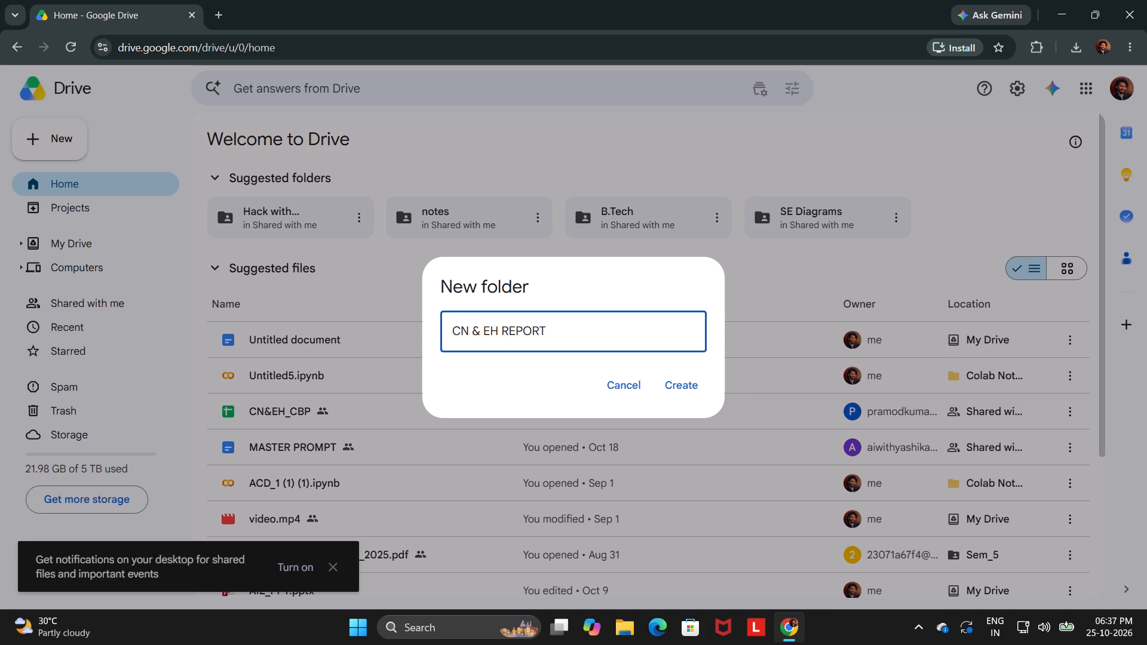
key("Left")
key("Left")
key("Left")
key("Left")
key("Left")
key("Left")
key("BackSpace")
key("minus")
left_click(694, 384)
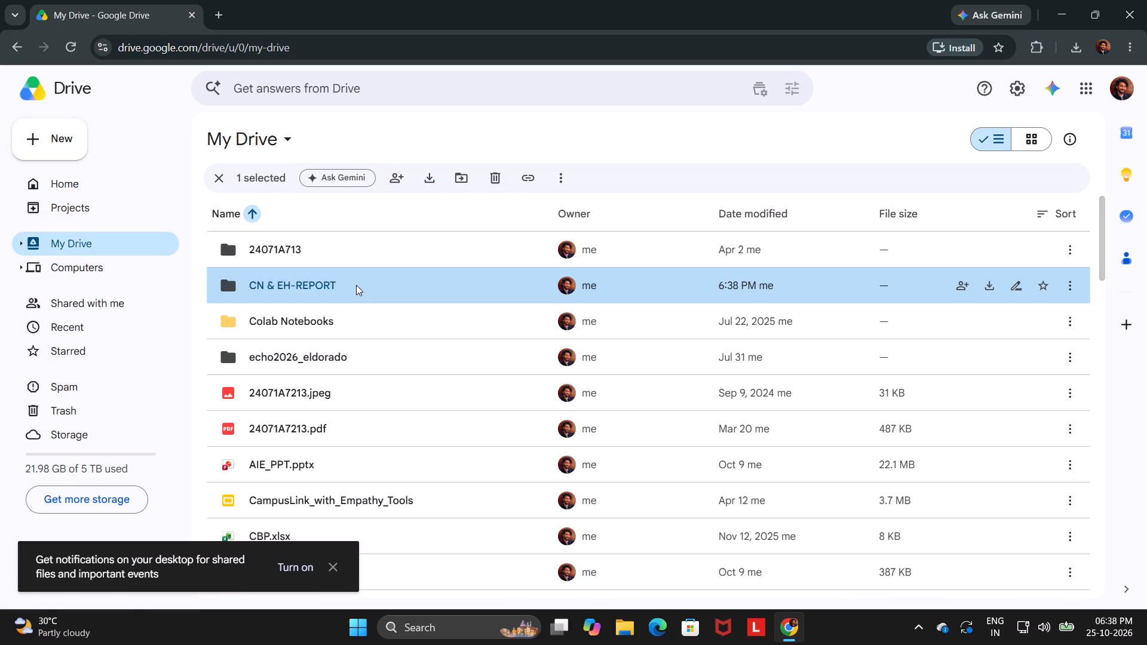
Open the CN & EH-REPORT folder in My Drive and dismiss the desktop notifications prompt.
double_click(305, 284)
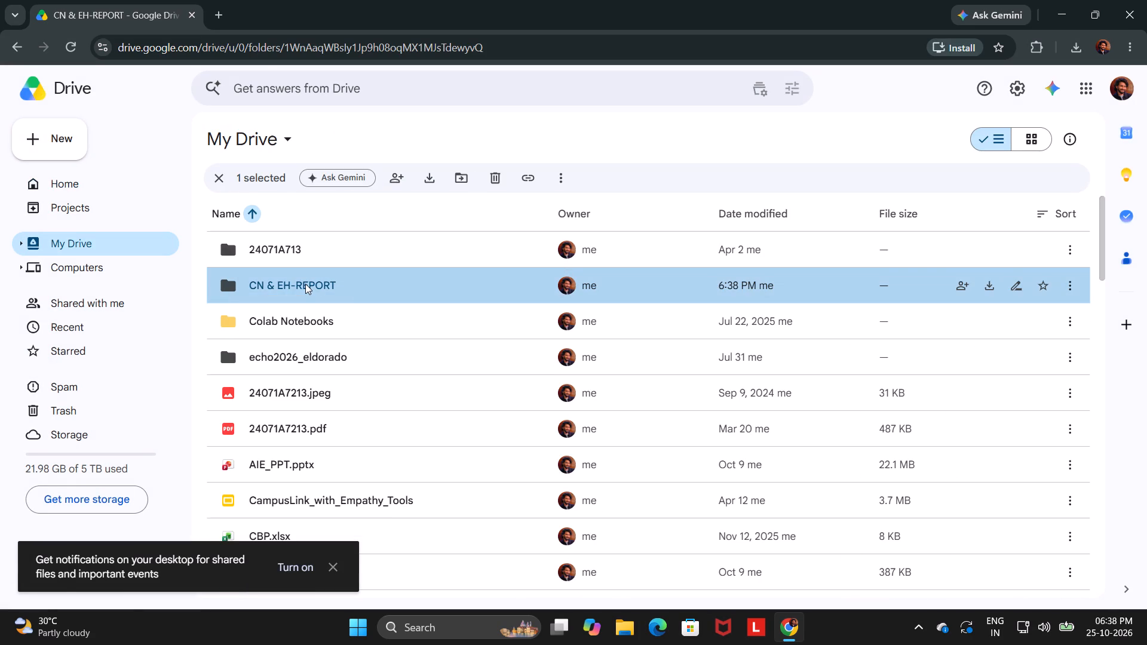
scroll(789, 333, "down", 3)
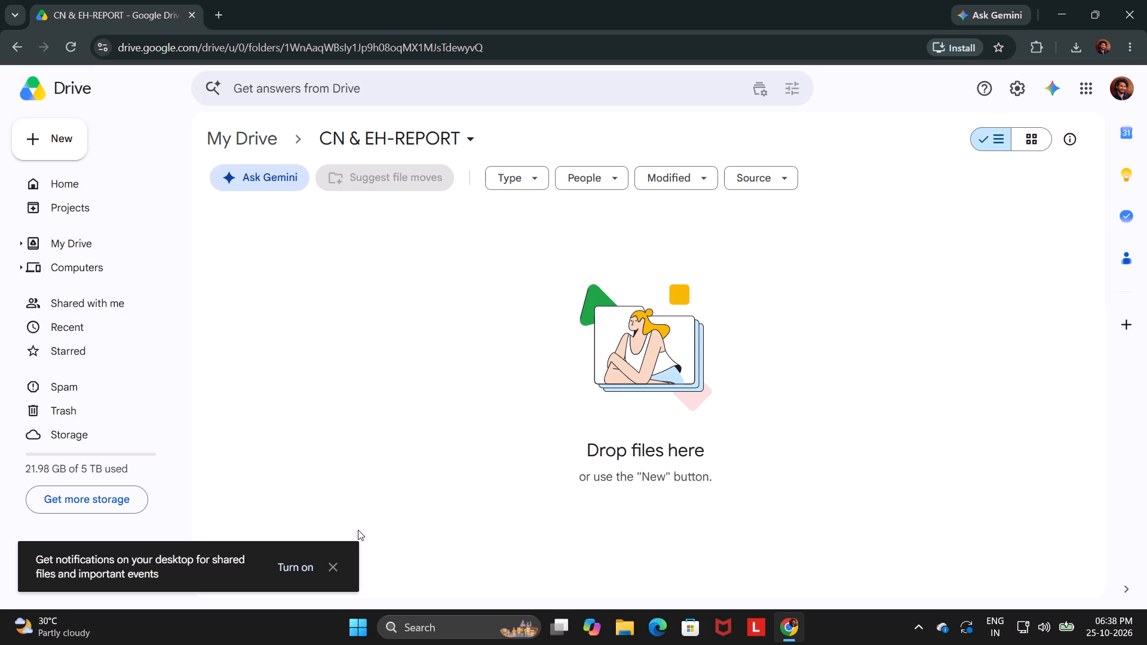
left_click(335, 570)
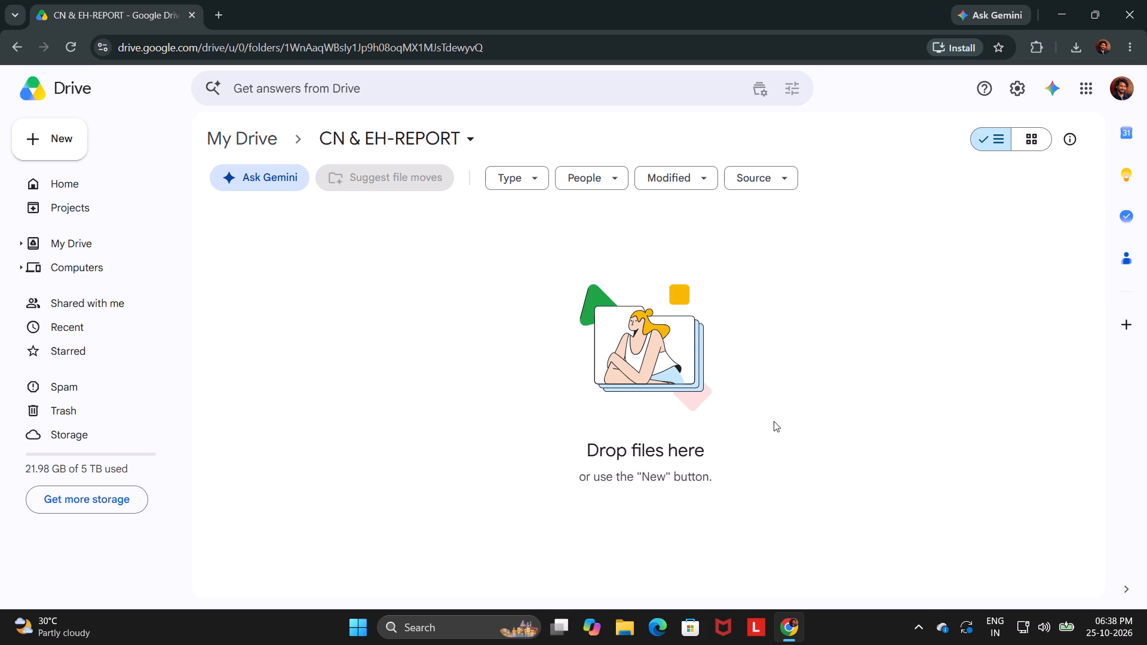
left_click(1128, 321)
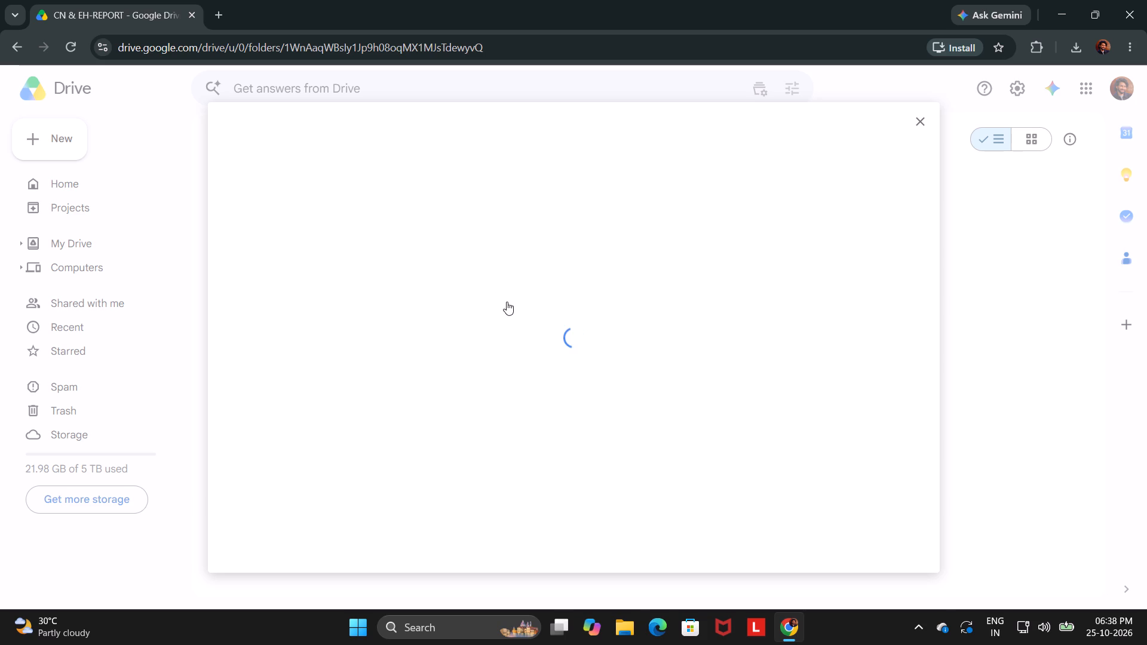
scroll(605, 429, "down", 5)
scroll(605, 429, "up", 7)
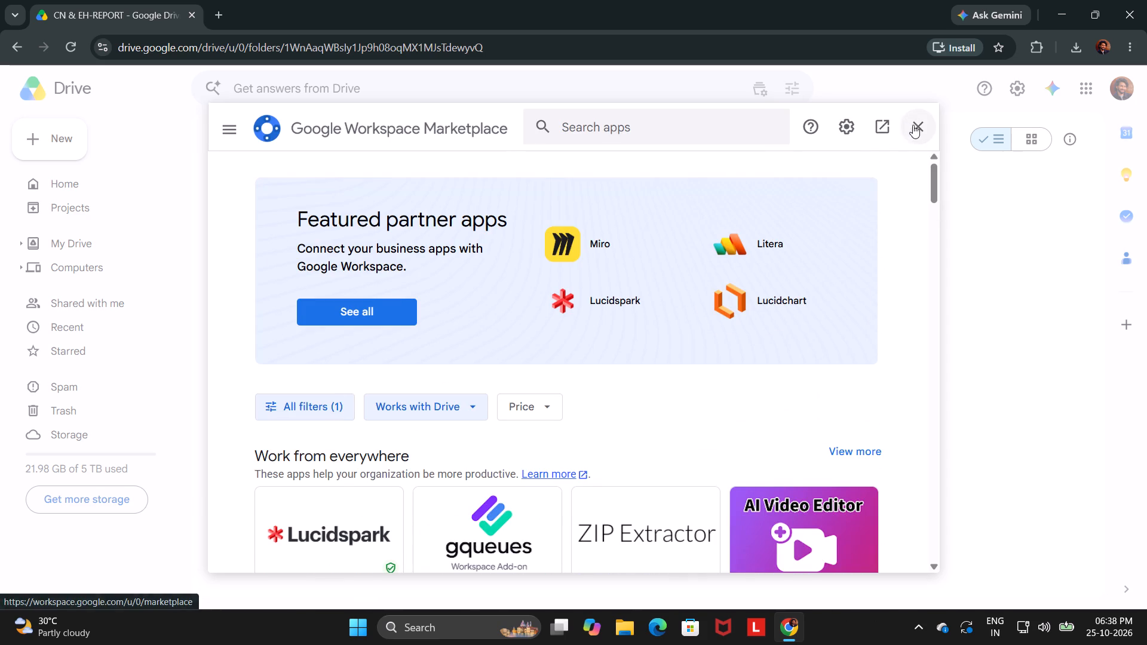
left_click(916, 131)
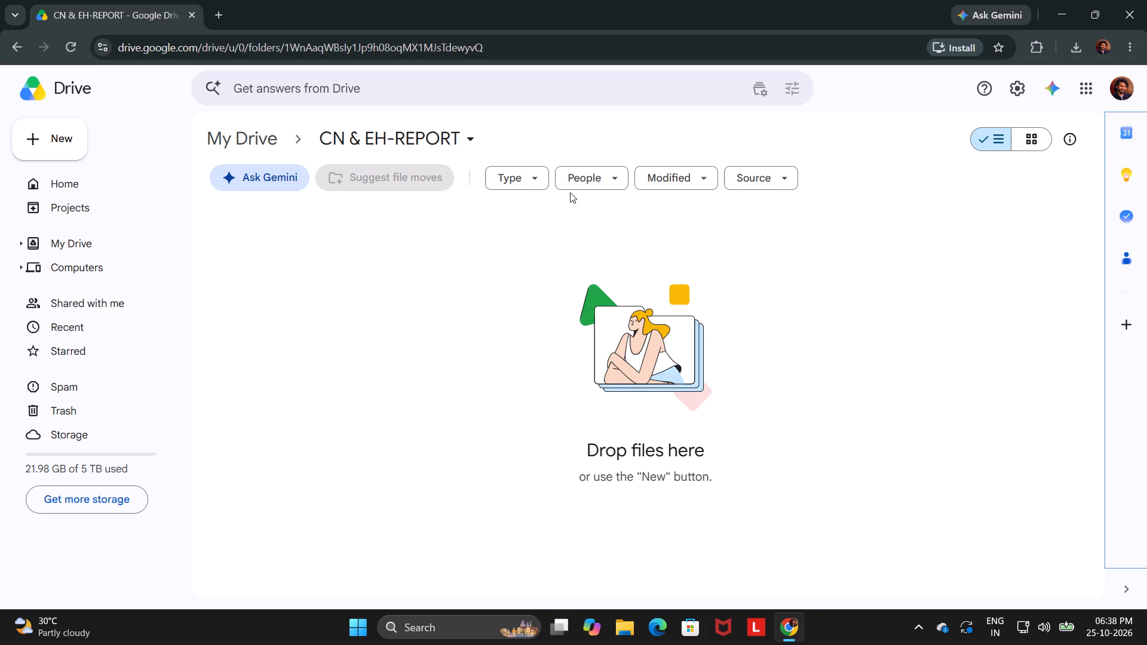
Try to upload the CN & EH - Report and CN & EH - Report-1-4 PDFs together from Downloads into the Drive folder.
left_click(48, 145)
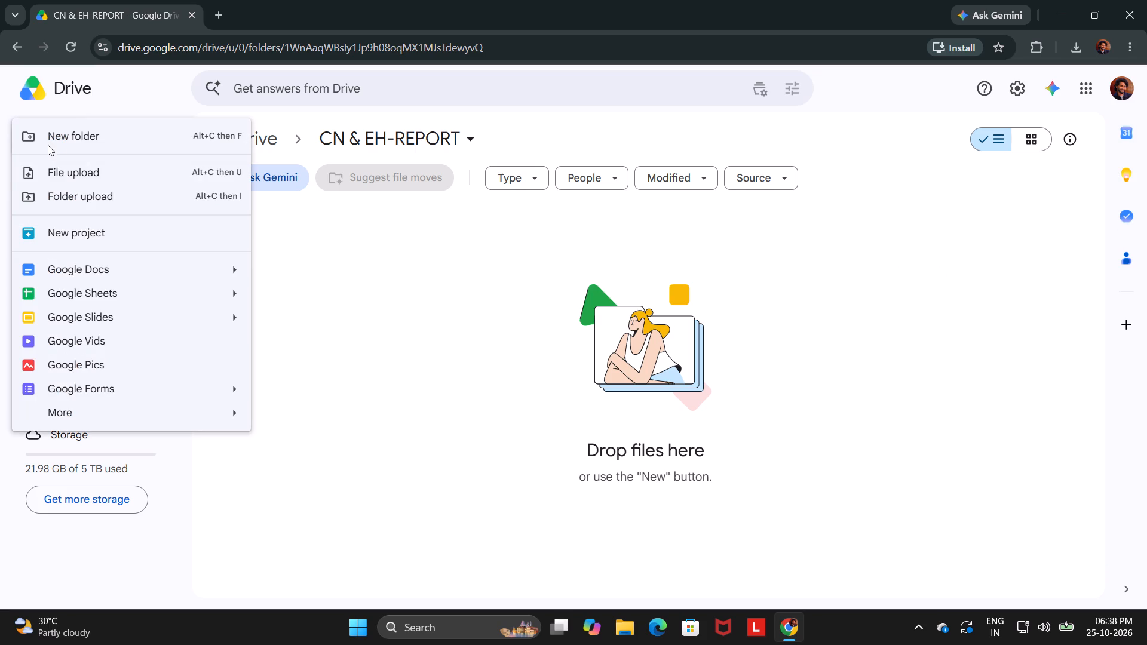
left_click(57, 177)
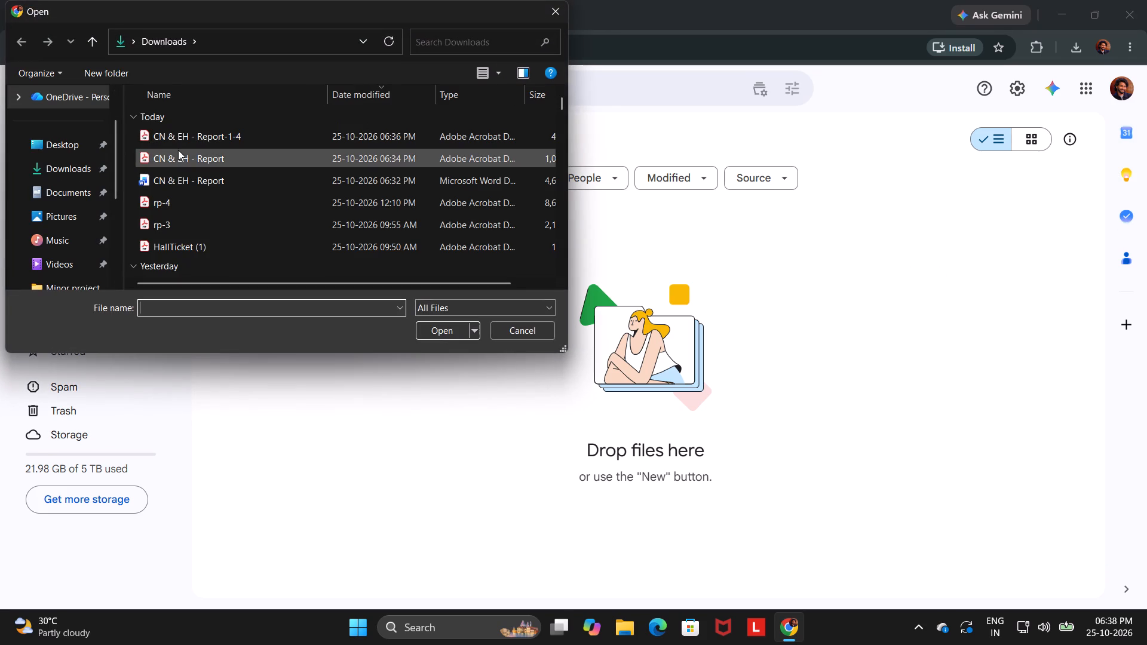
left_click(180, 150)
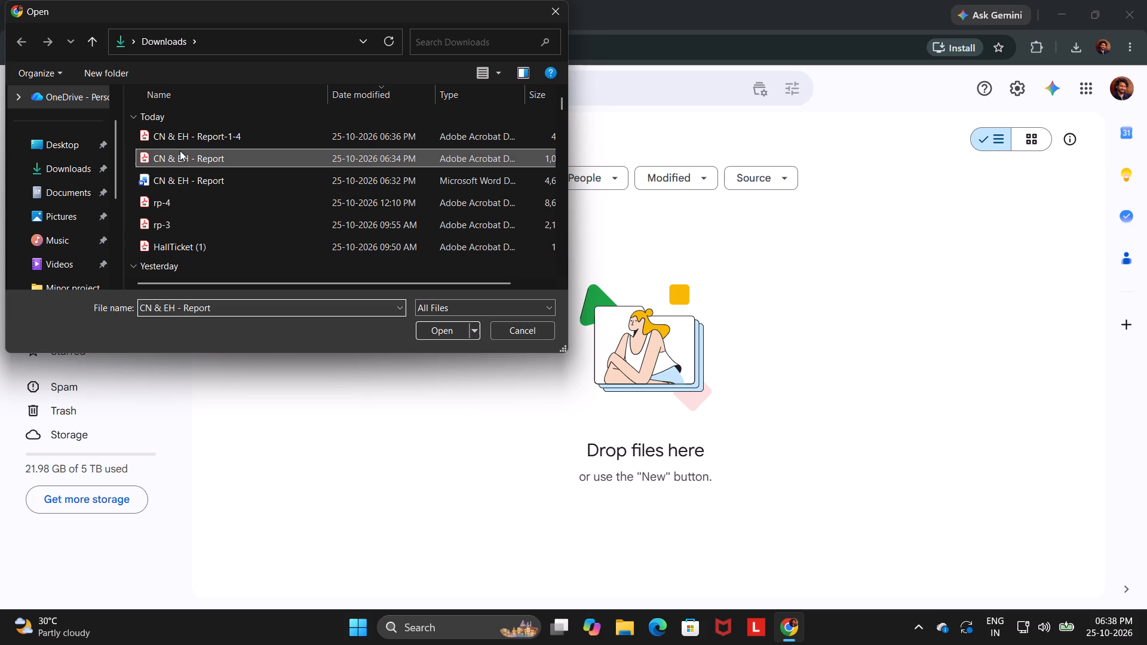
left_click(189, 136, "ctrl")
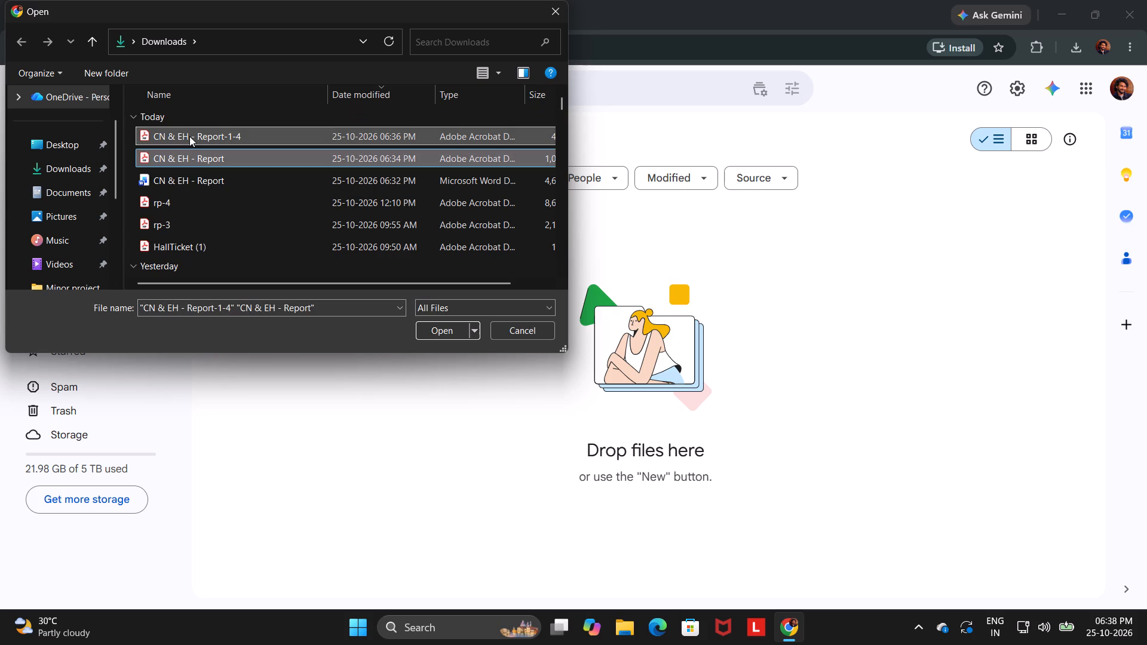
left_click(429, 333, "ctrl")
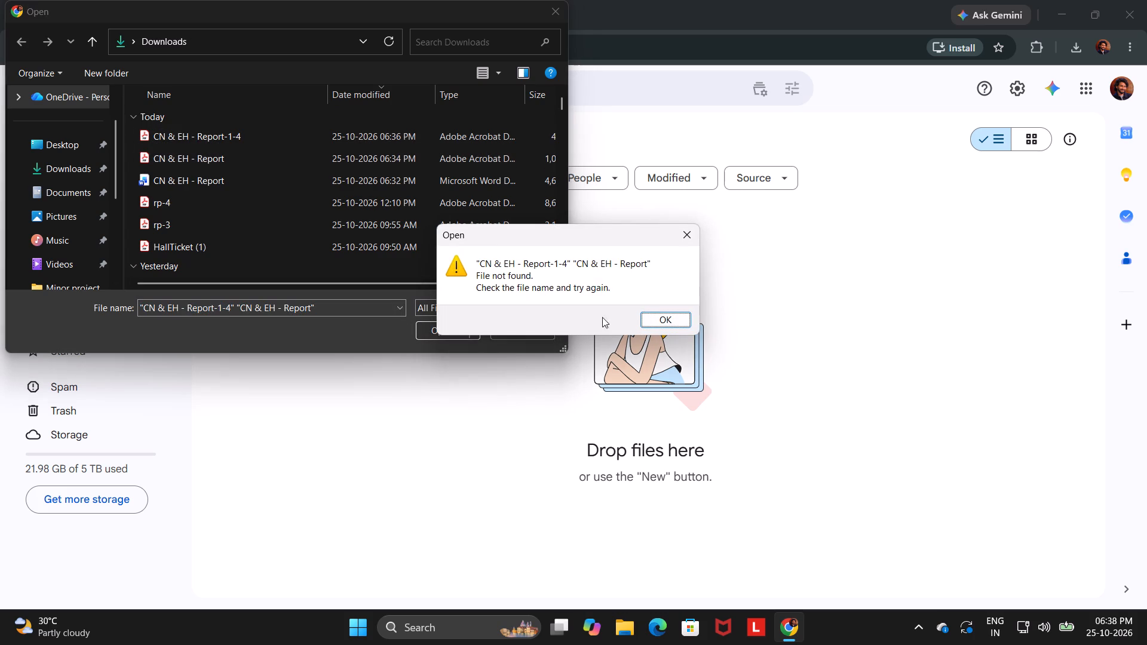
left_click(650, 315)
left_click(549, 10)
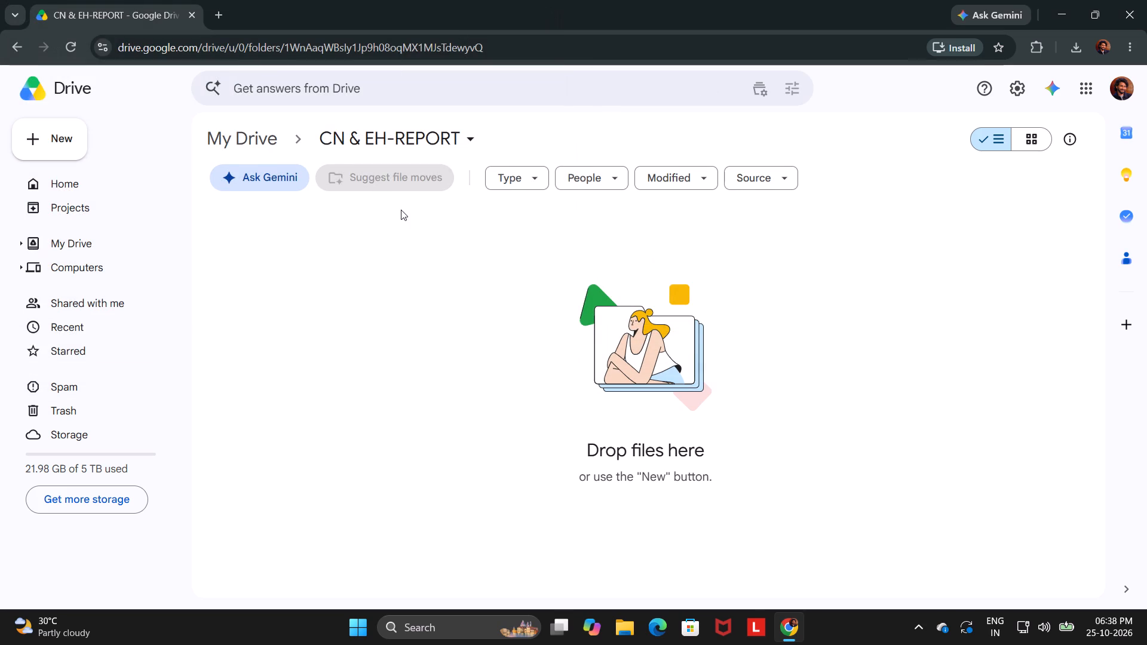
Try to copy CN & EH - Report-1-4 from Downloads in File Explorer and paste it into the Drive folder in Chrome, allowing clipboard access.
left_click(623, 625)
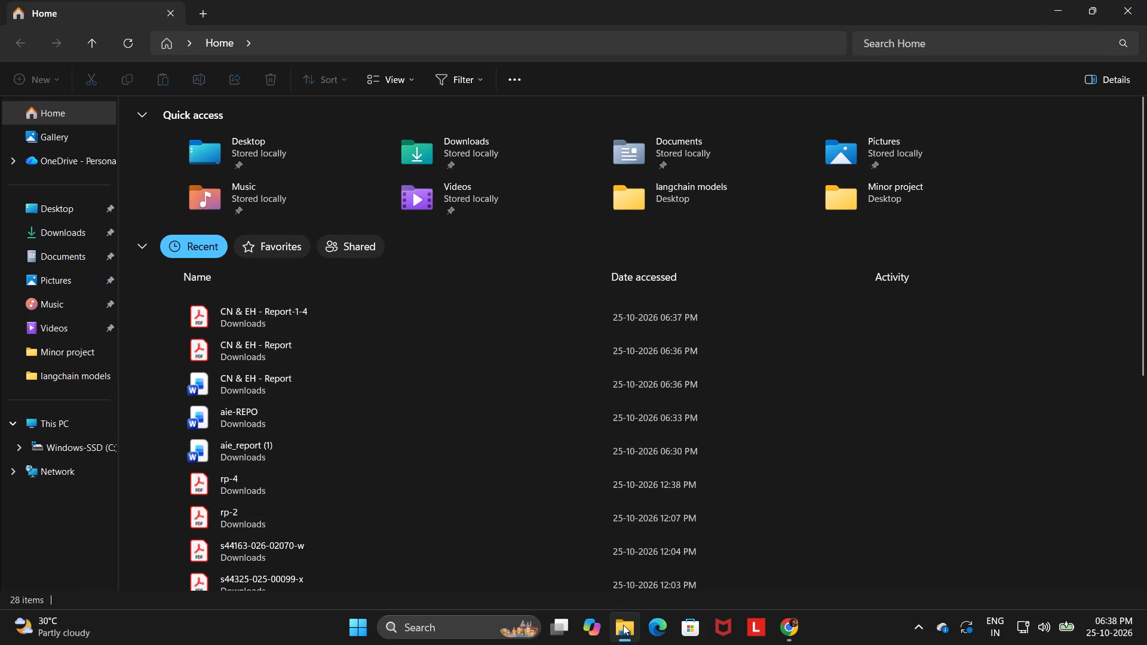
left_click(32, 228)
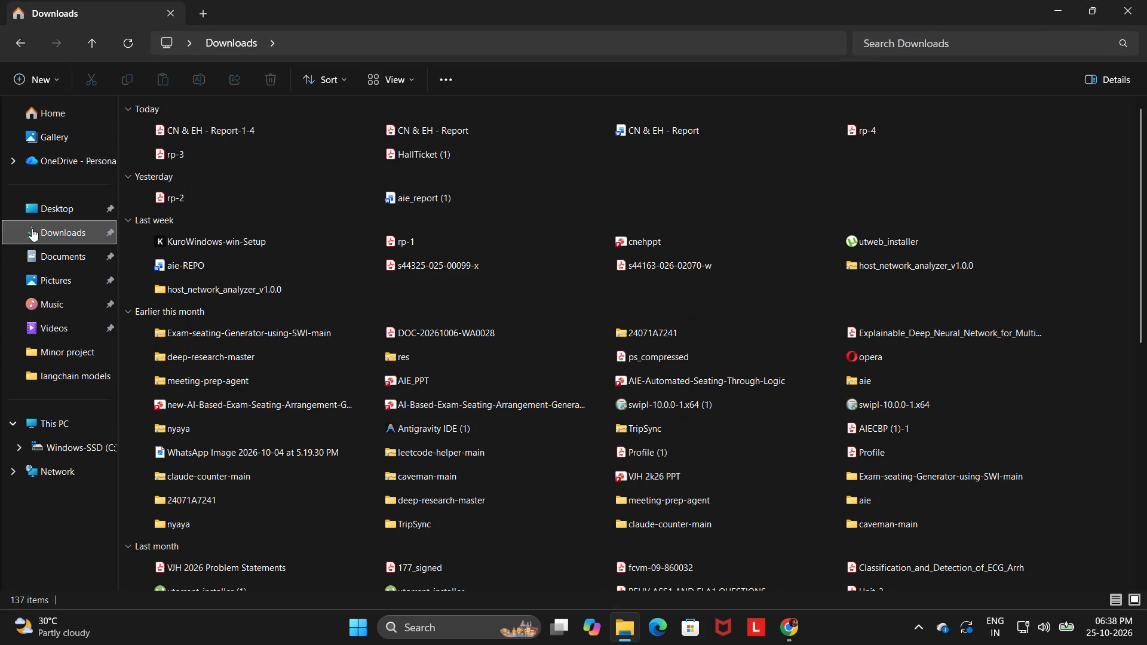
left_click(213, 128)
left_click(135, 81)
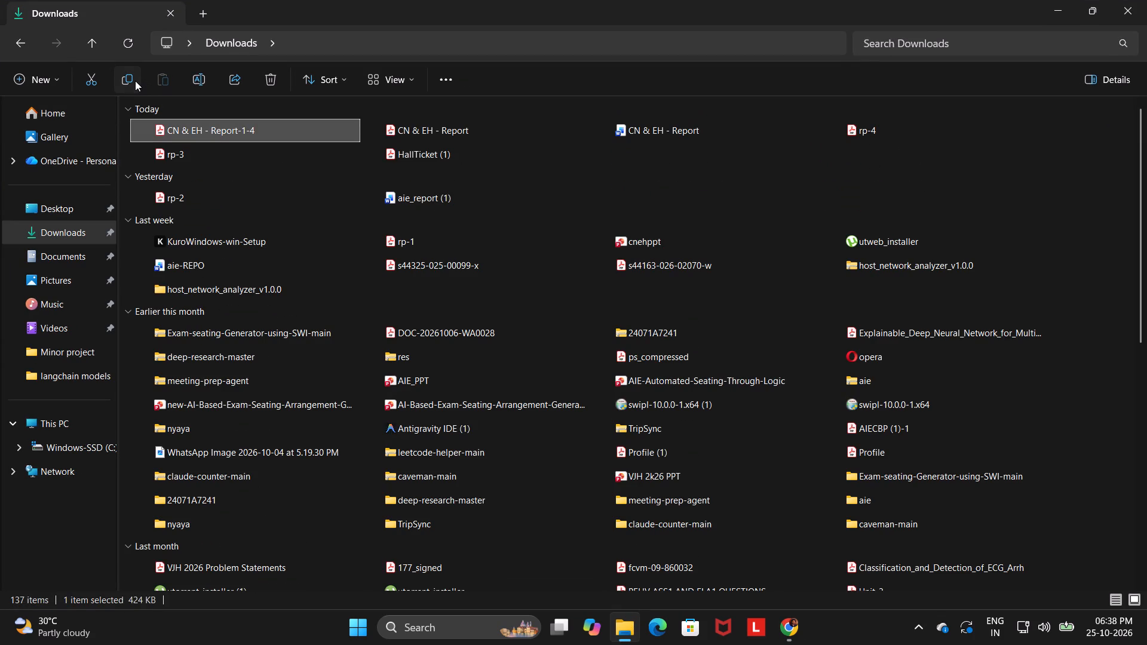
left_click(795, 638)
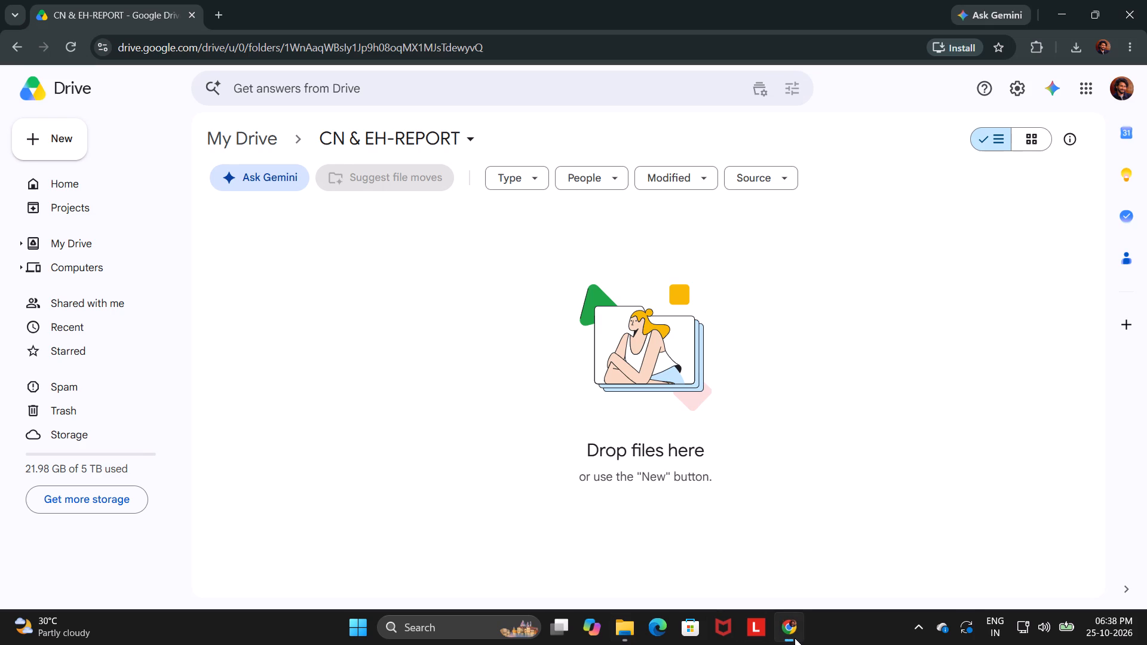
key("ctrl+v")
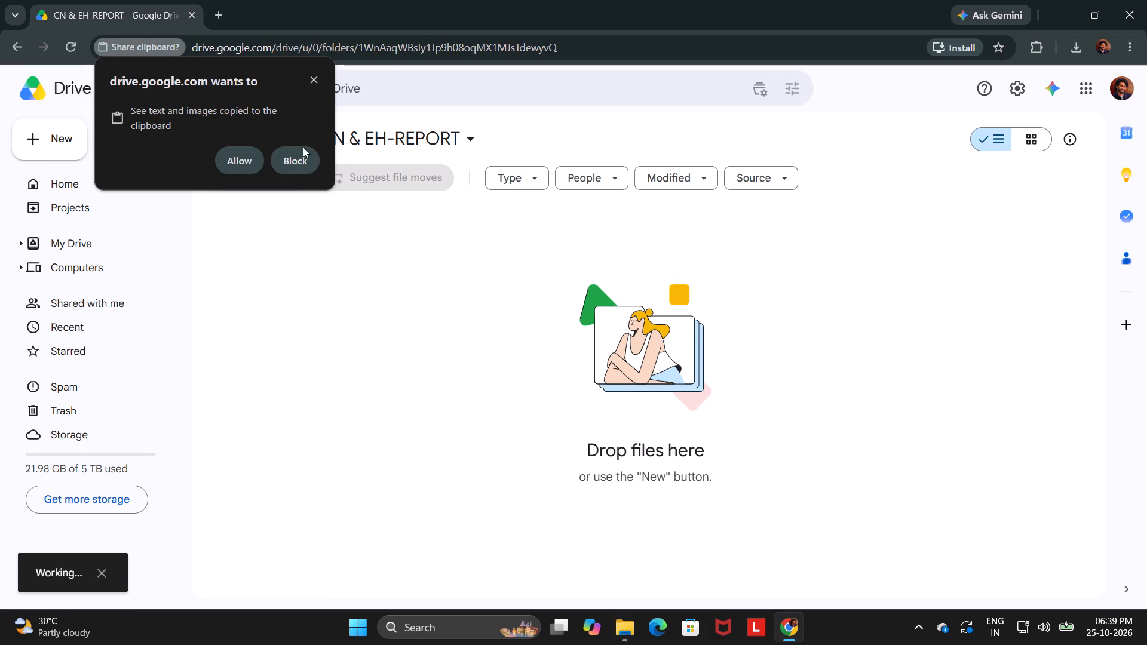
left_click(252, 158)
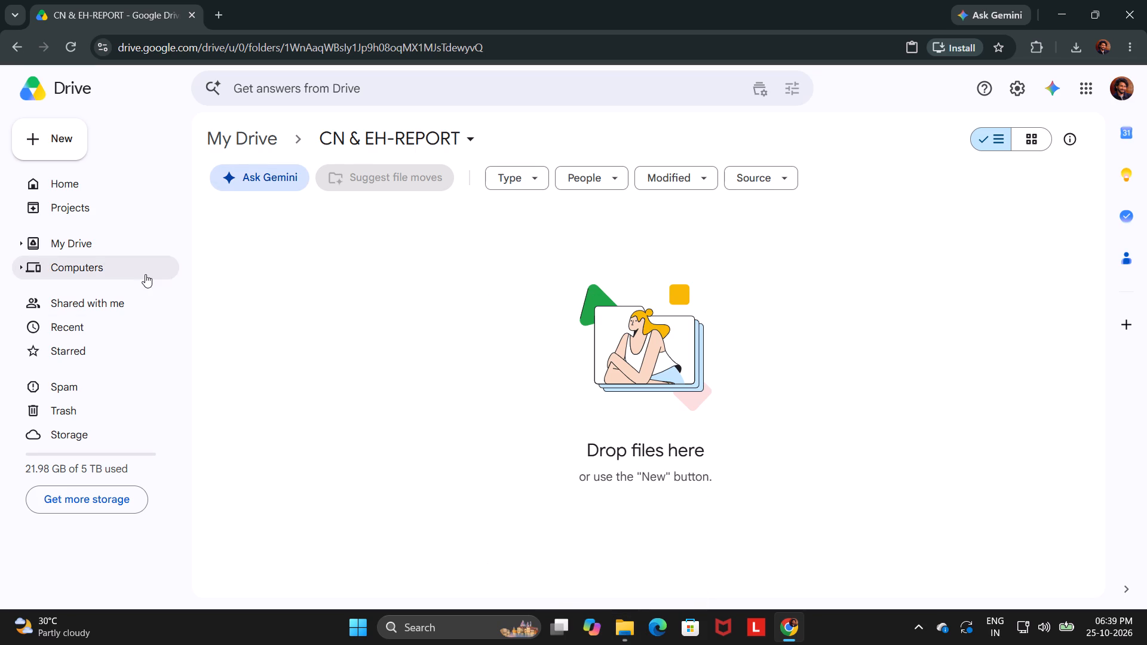
Upload the CN & EH - Report-1-4 PDF from Downloads into the CN & EH-REPORT folder.
left_click(45, 140)
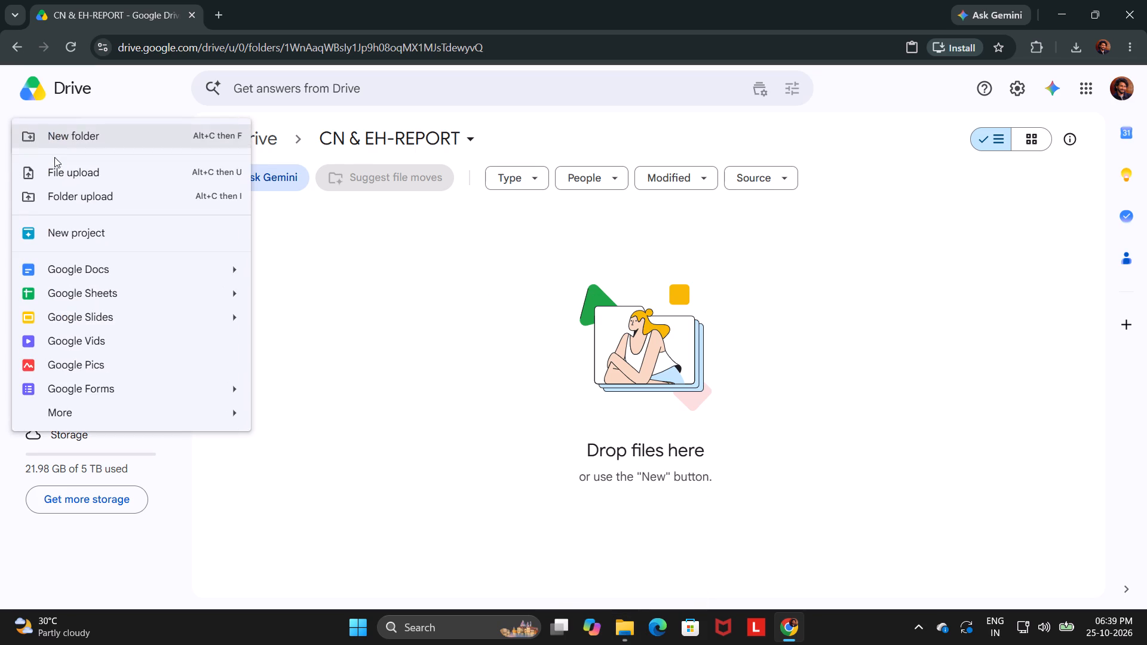
left_click(77, 174)
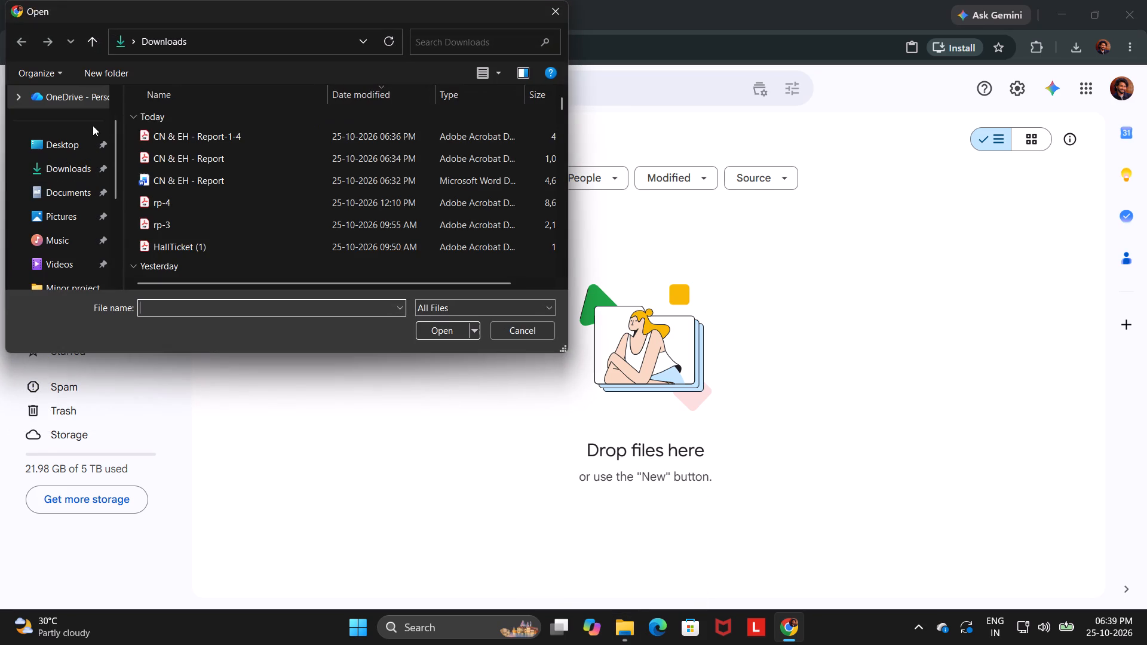
left_click_drag(173, 133, 631, 335)
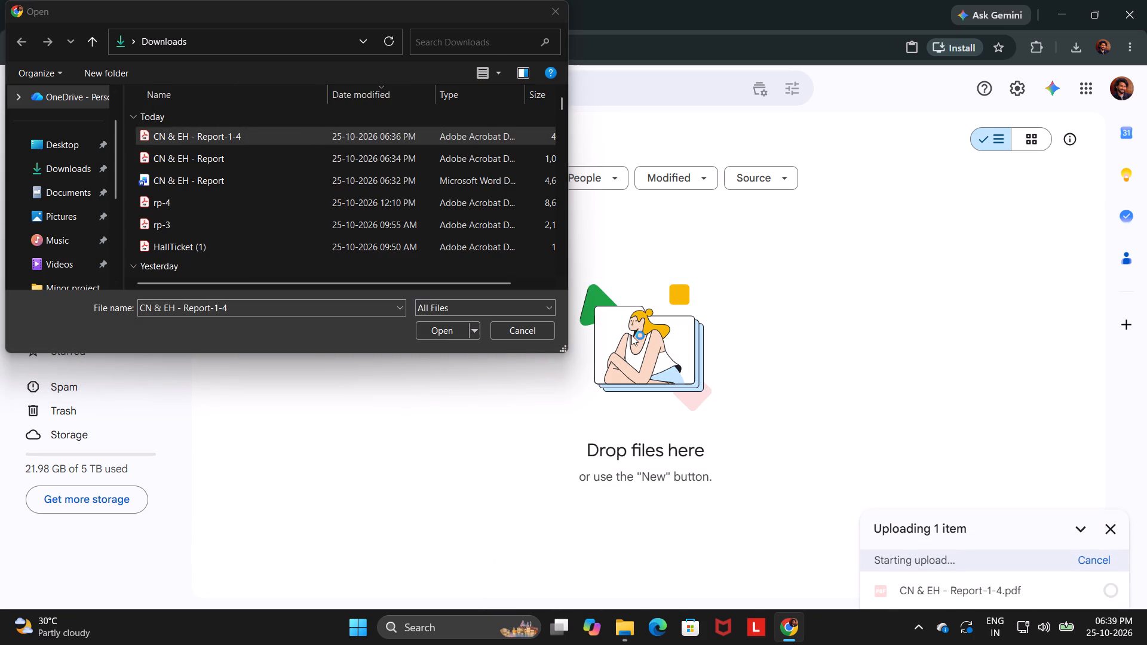
Upload the full CN & EH - Report PDF from Downloads into the CN & EH-REPORT folder.
left_click_drag(283, 160, 327, 167)
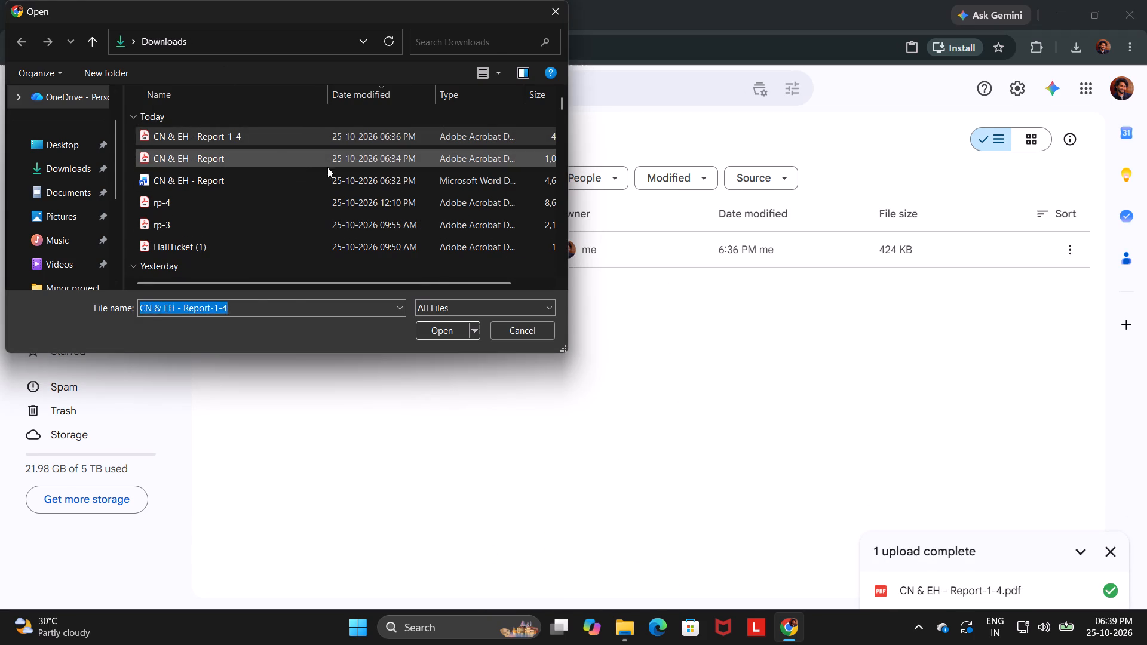
left_click_drag(327, 167, 302, 95)
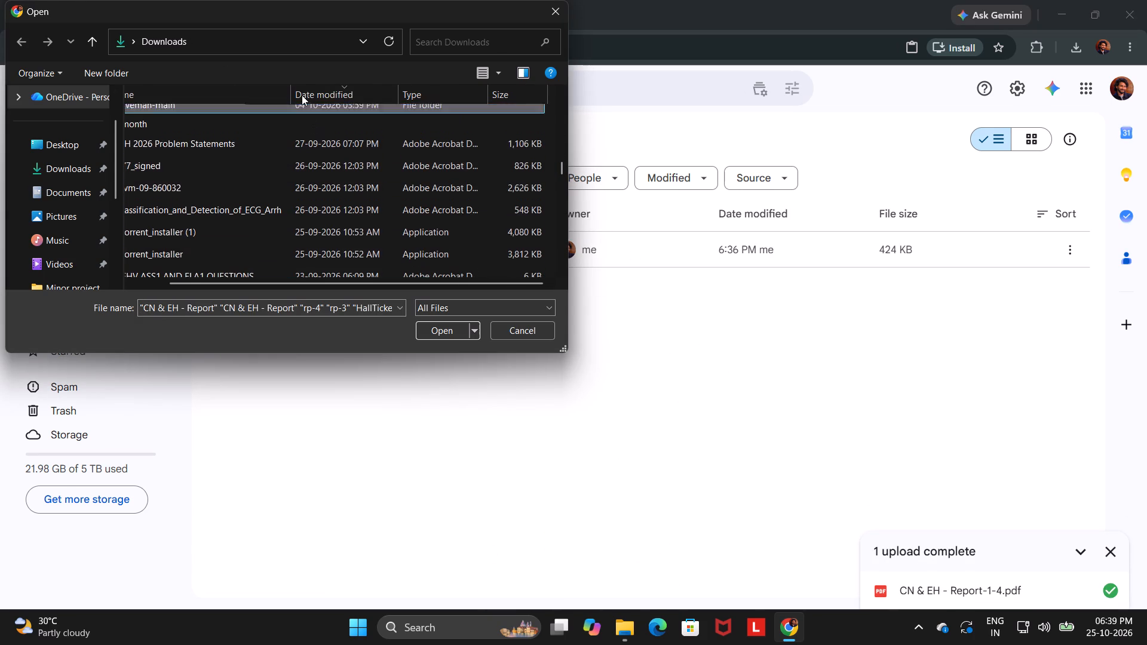
left_click_drag(302, 95, 300, 92)
left_click(685, 540)
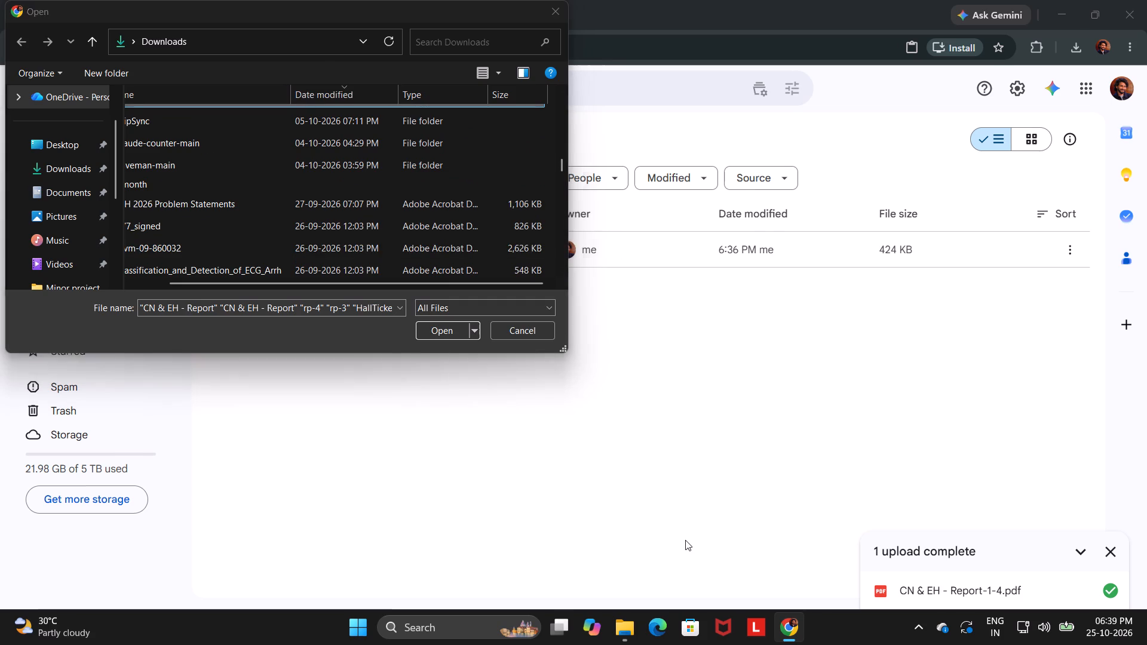
scroll(464, 174, "up", 17)
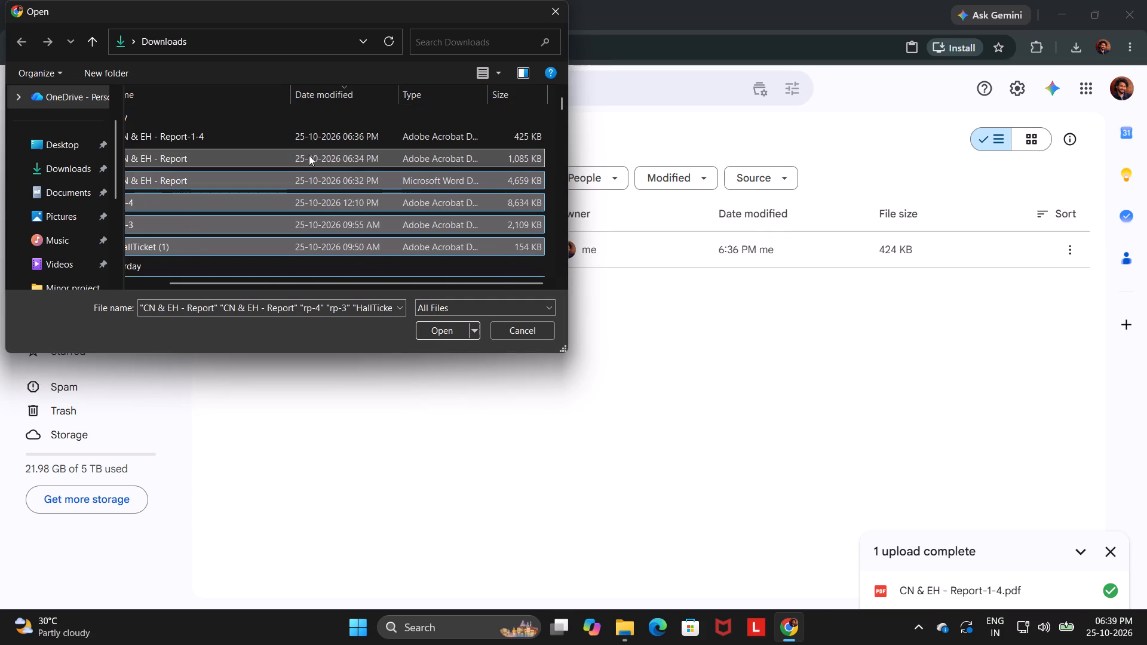
left_click(204, 157)
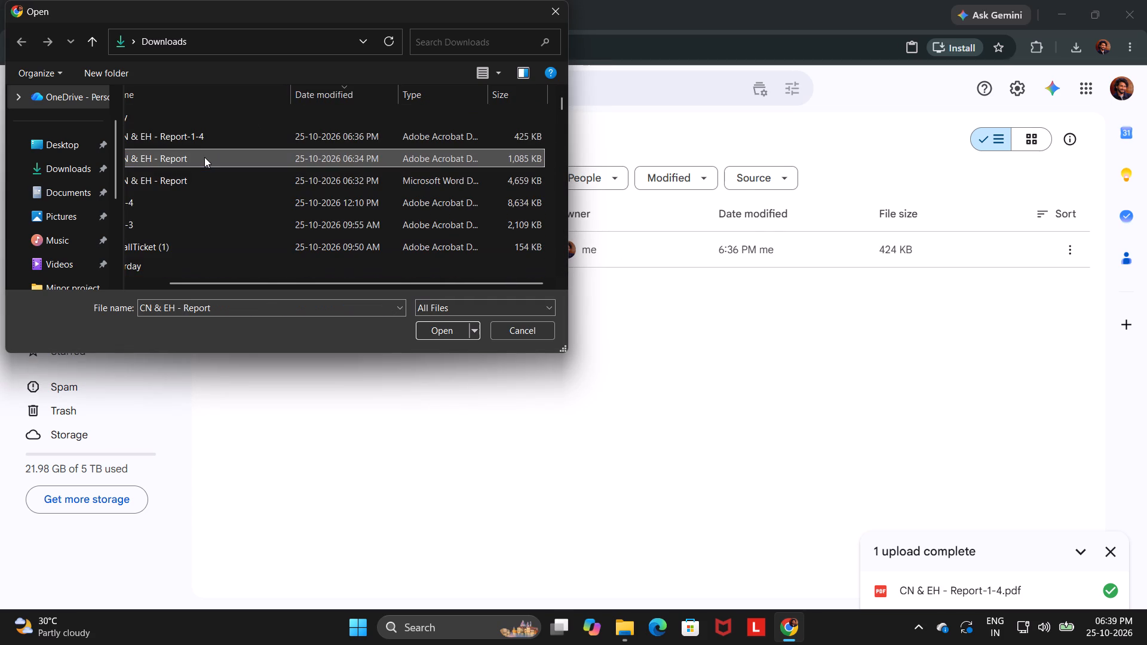
left_click_drag(204, 157, 682, 346)
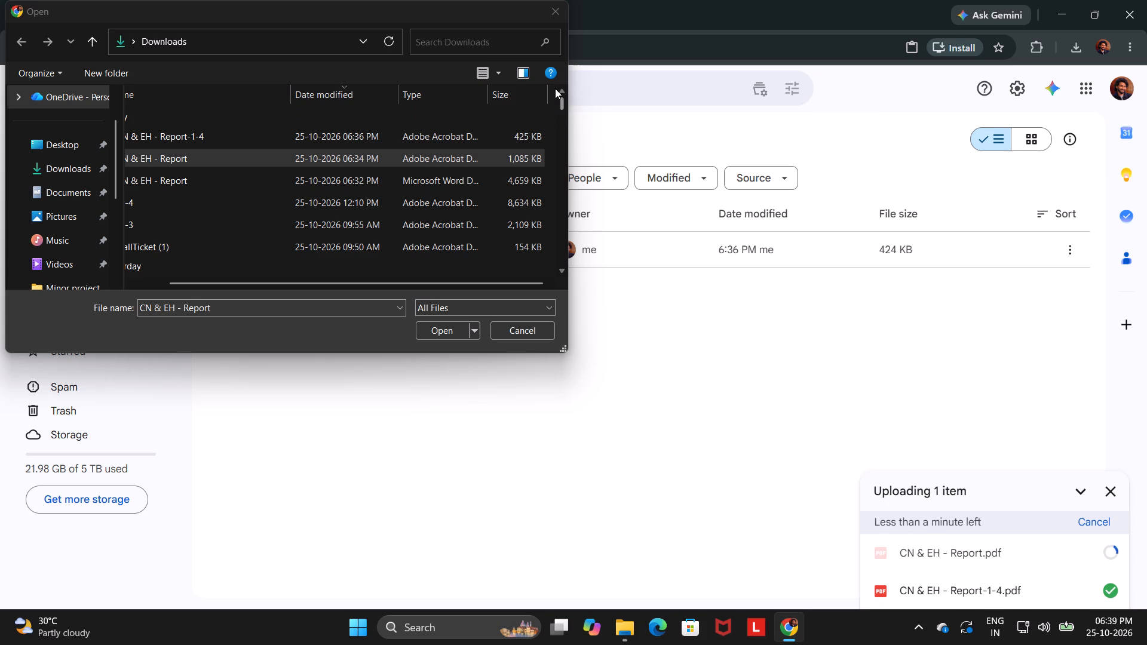
Close the leftover file chooser without picking a file and dismiss the completed uploads notice.
left_click(550, 11)
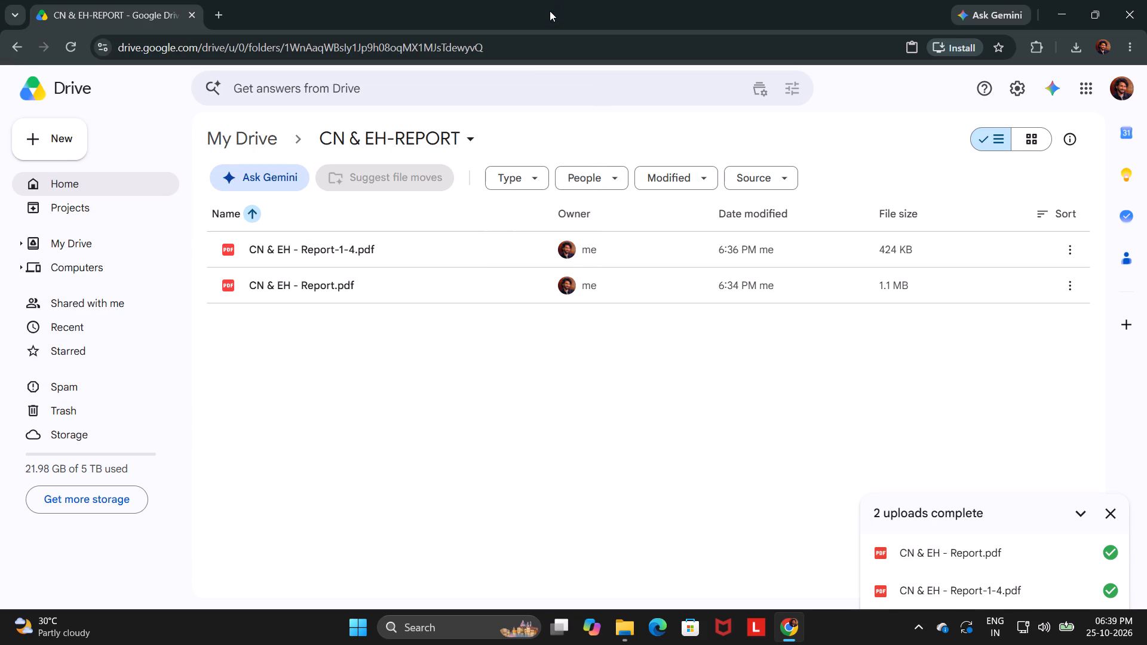
left_click(1109, 512)
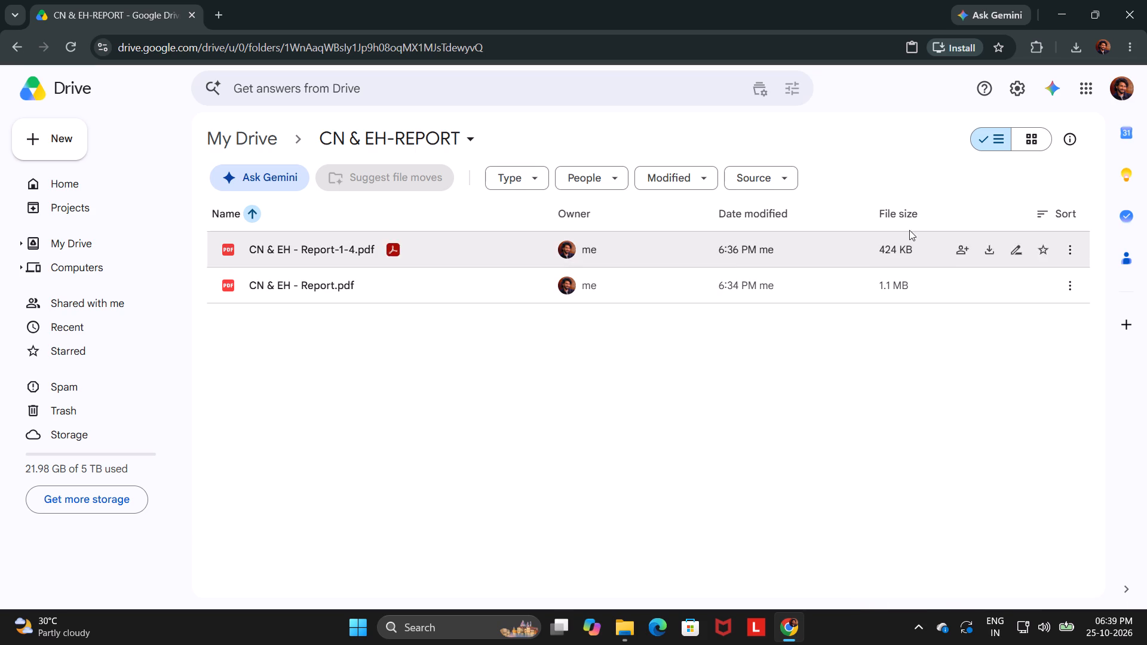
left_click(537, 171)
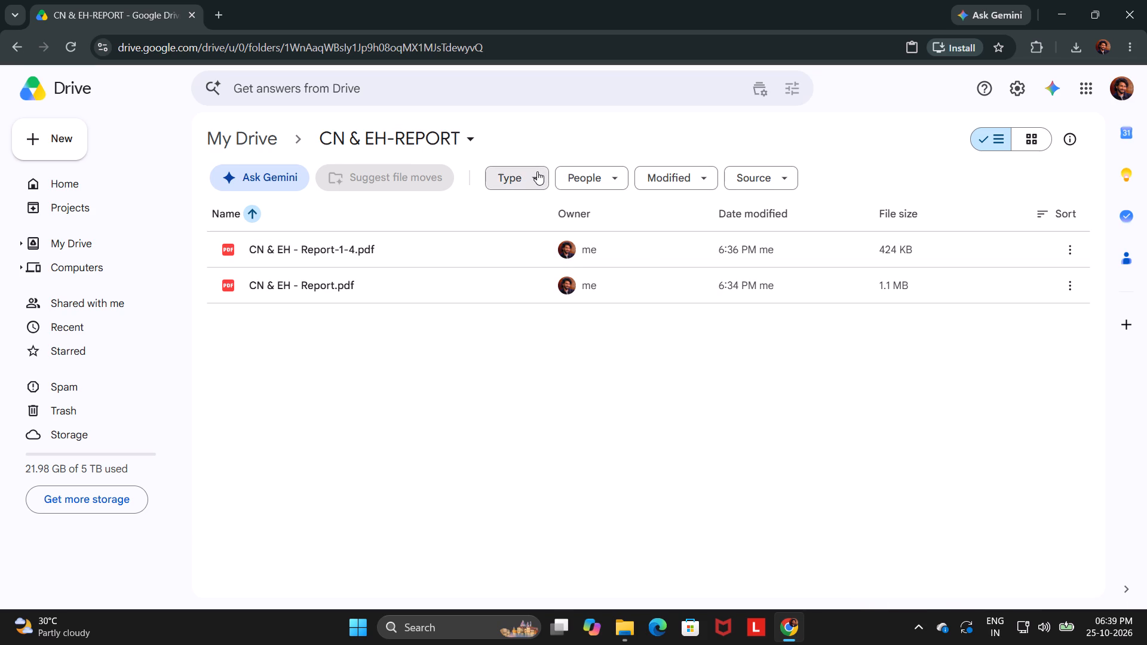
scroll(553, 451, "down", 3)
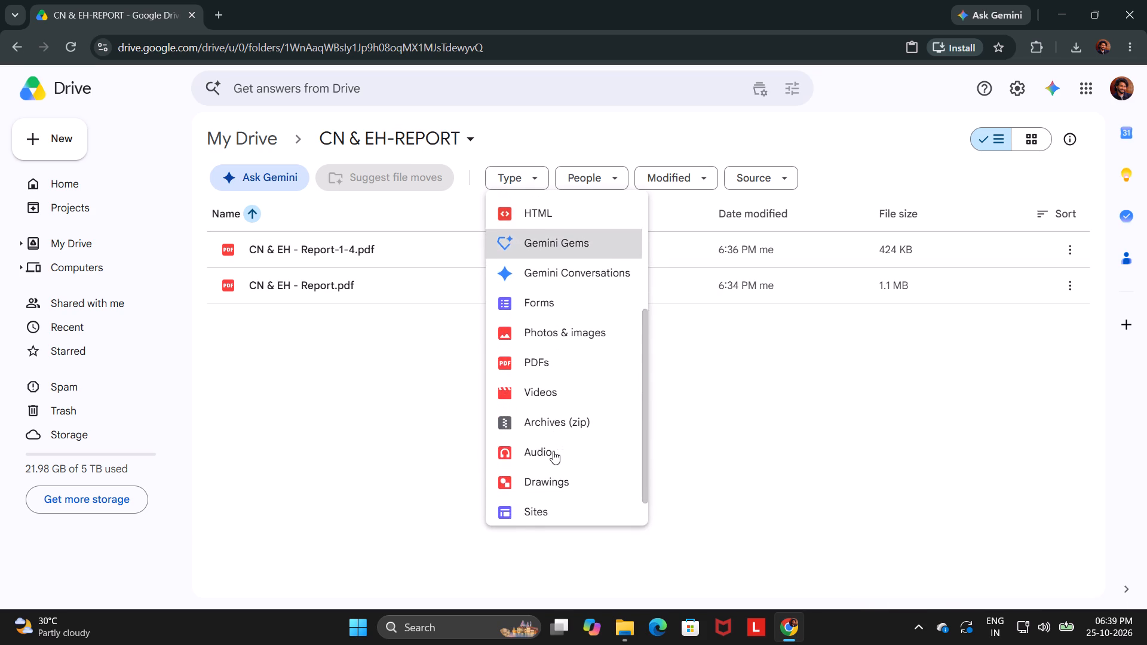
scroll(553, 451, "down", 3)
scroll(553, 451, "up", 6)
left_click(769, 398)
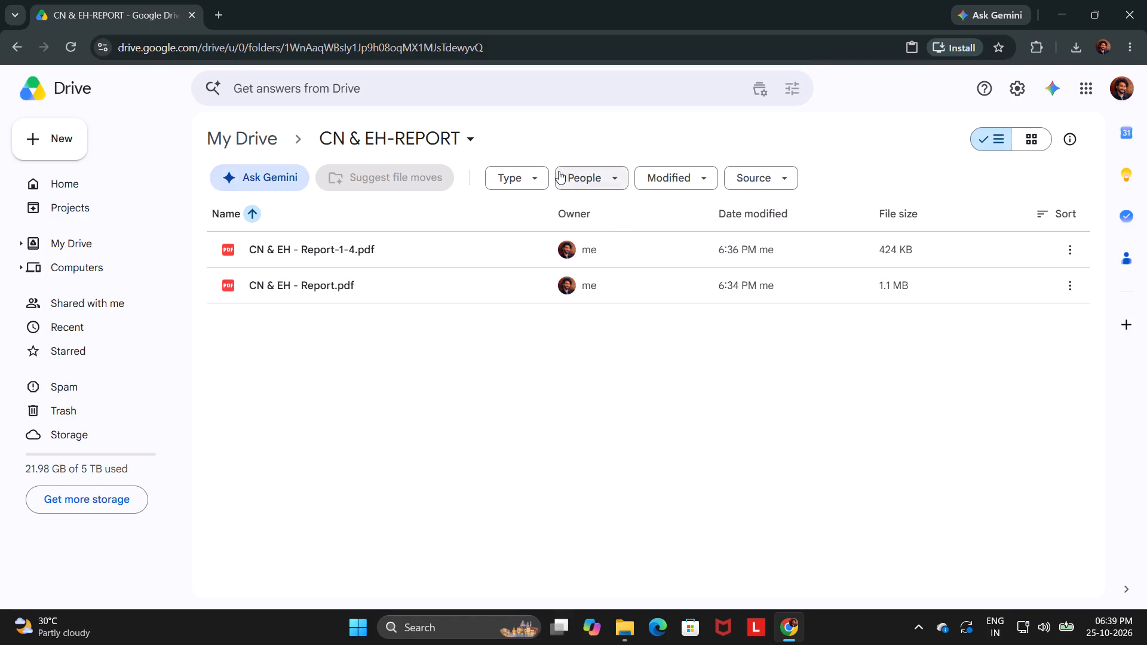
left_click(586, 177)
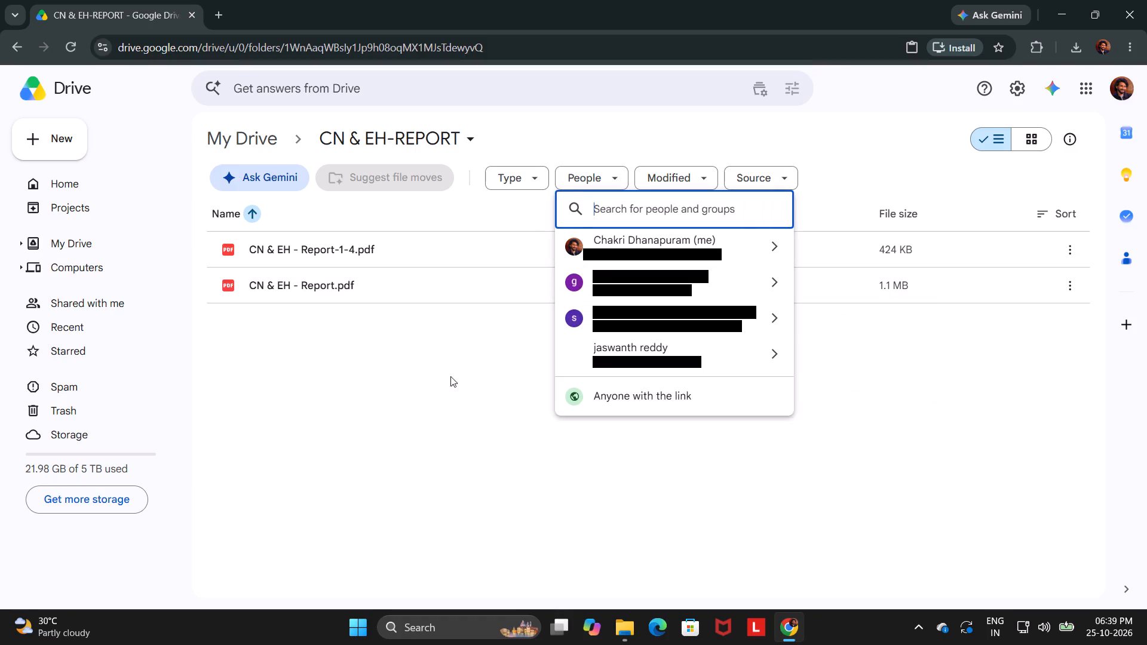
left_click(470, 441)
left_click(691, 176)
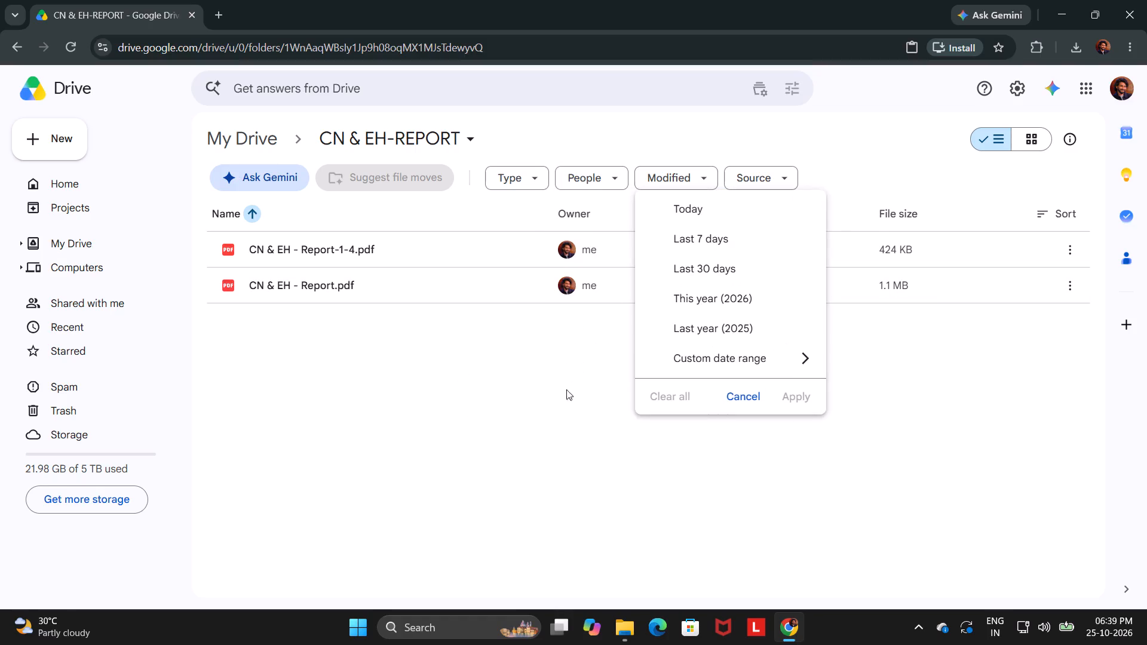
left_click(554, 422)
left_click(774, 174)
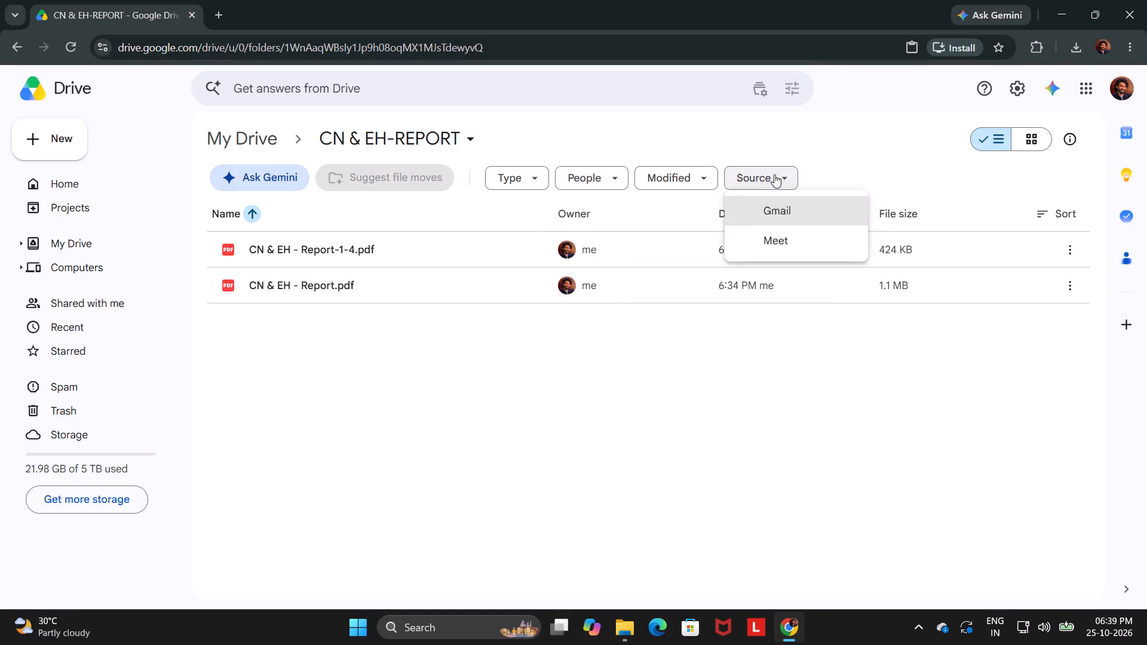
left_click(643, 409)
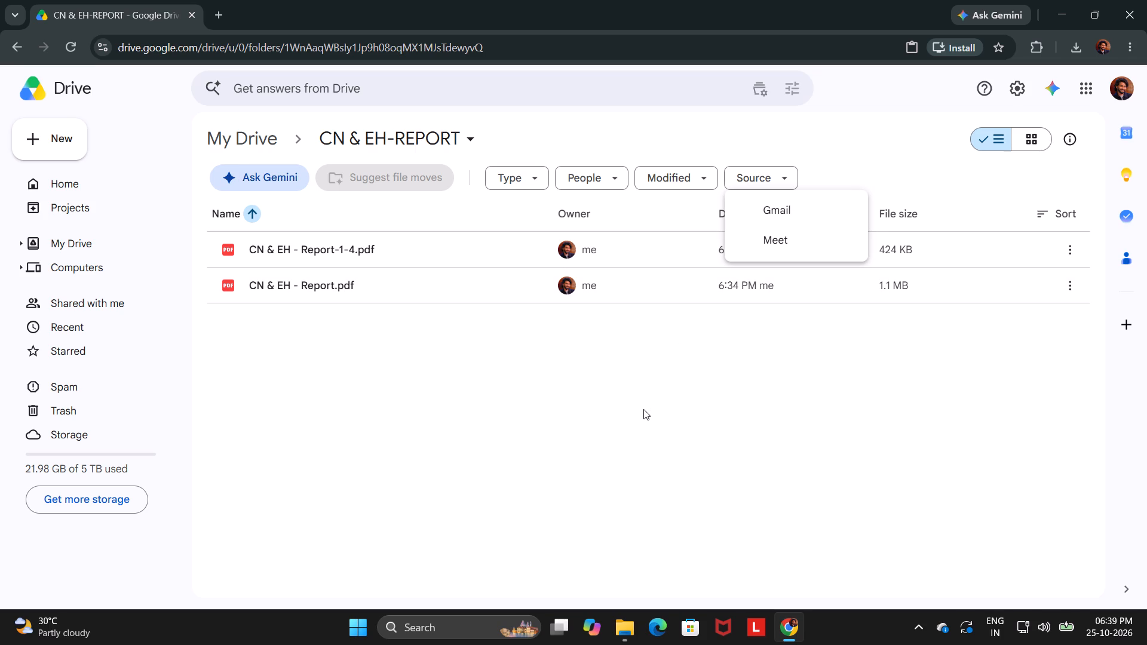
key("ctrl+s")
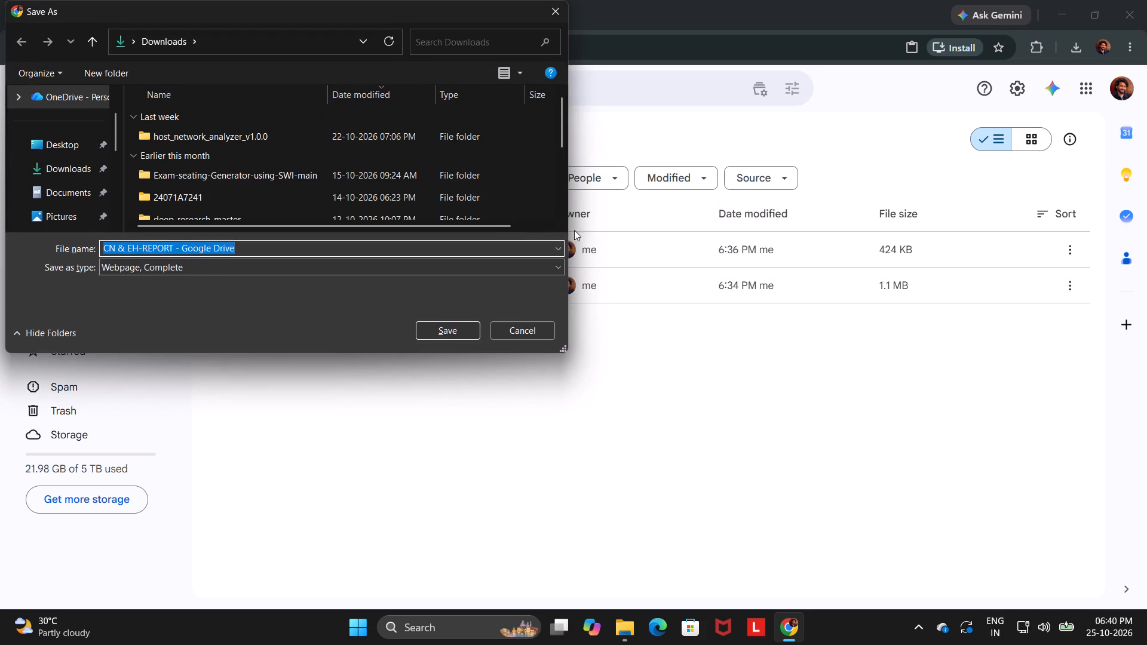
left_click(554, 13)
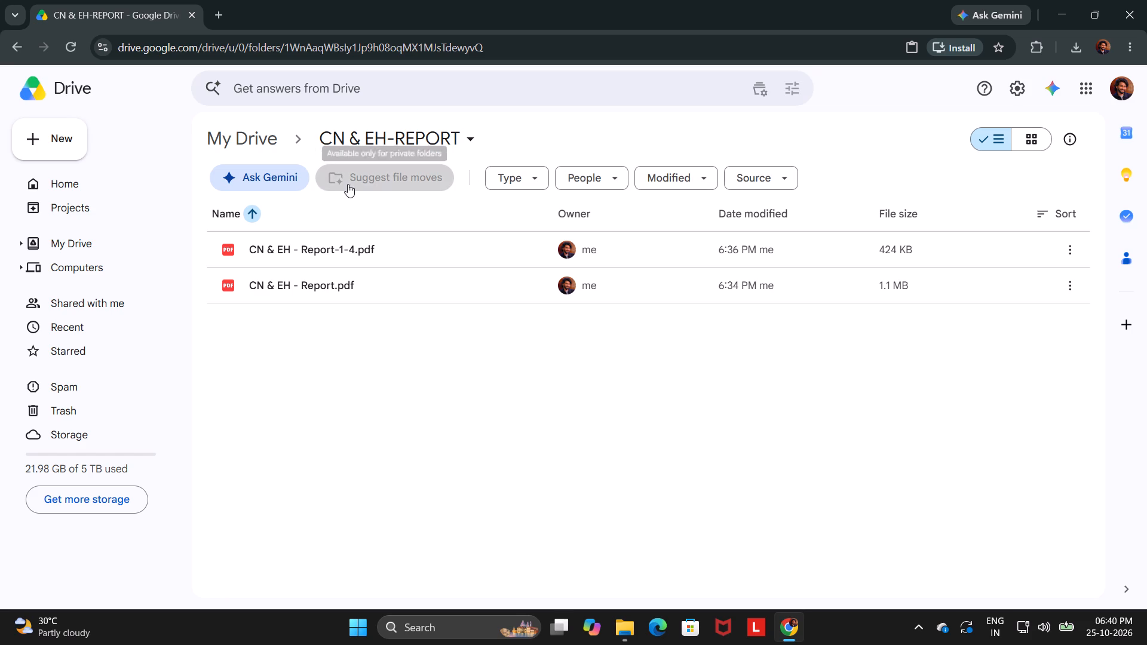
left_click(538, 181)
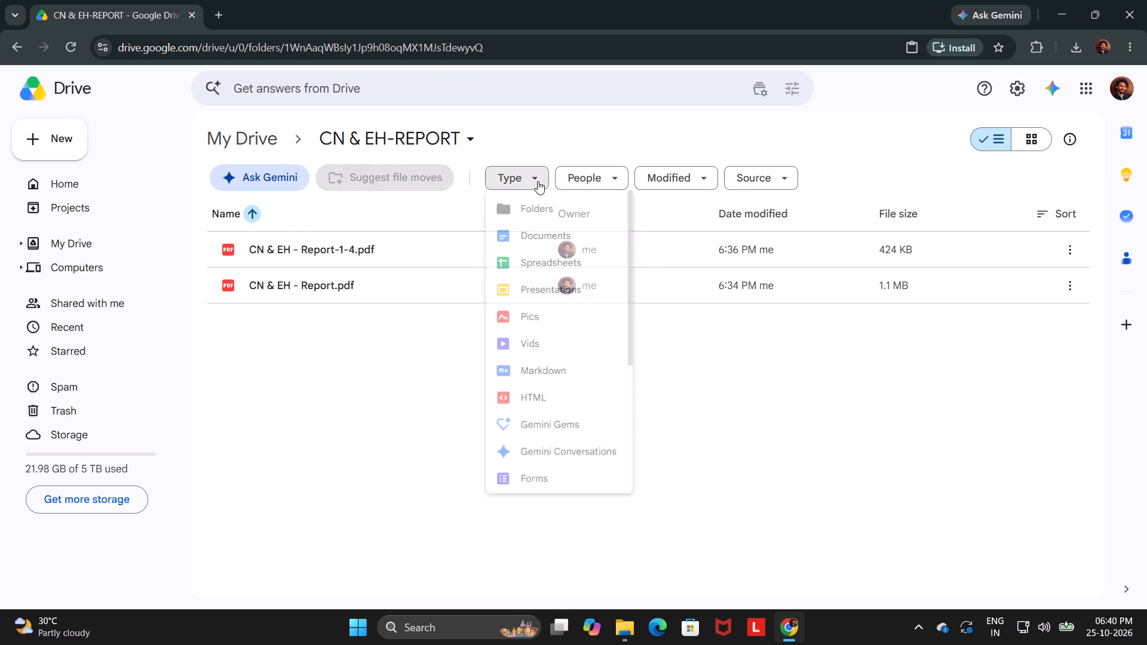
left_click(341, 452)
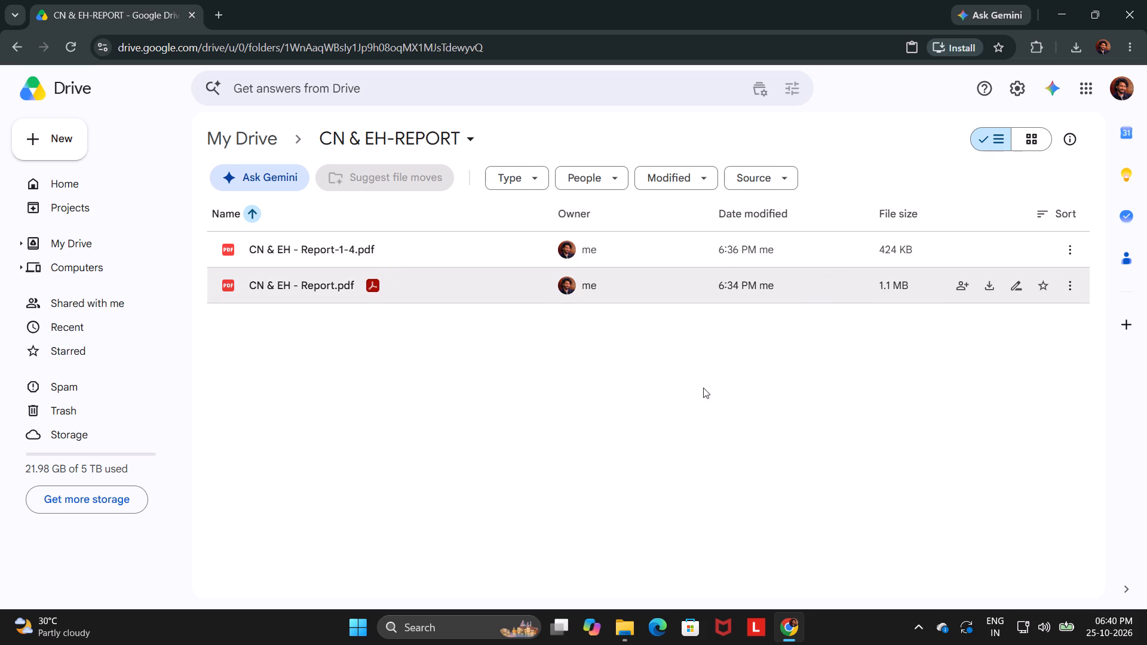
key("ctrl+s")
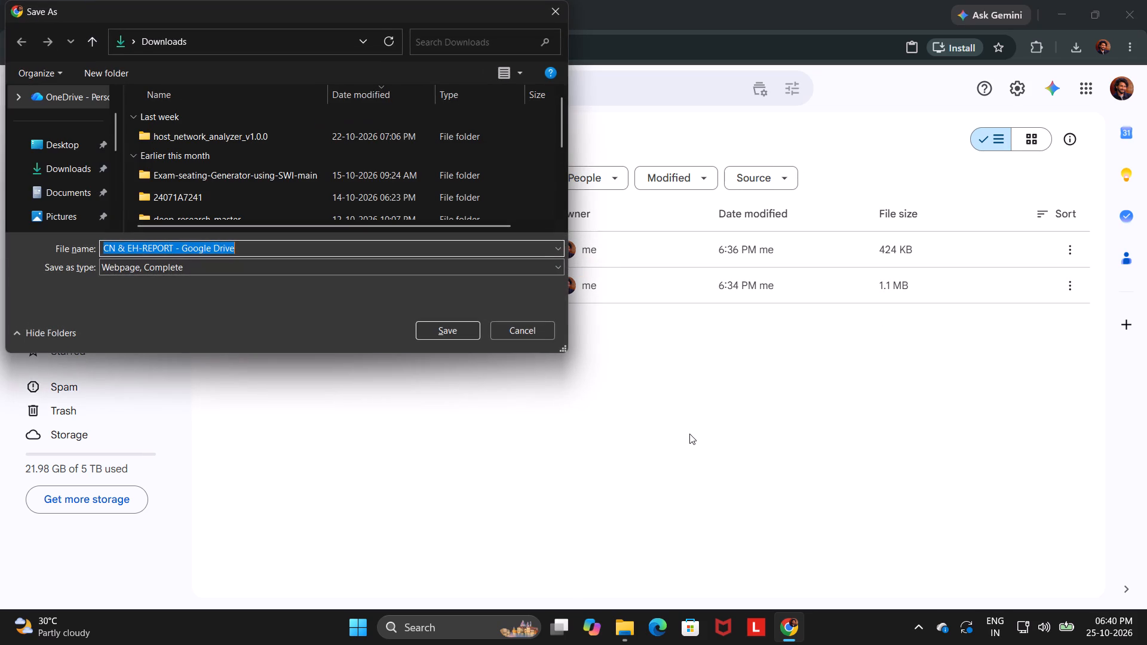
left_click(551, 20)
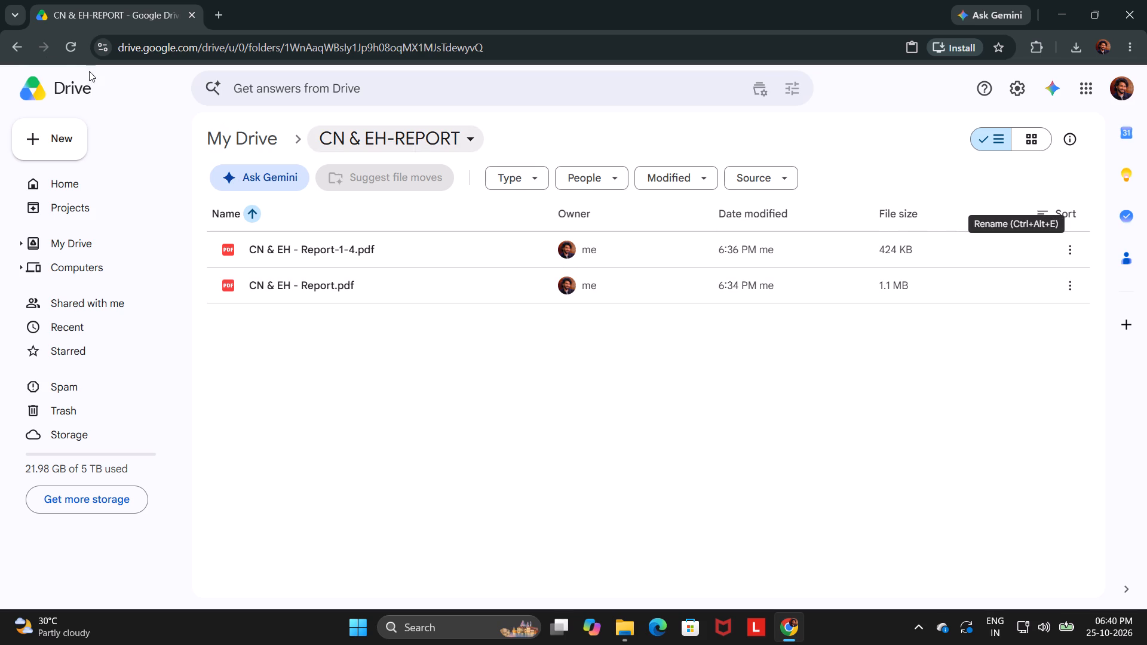
Return to My Drive and copy the sharing link of the CN & EH-REPORT folder.
left_click(19, 49)
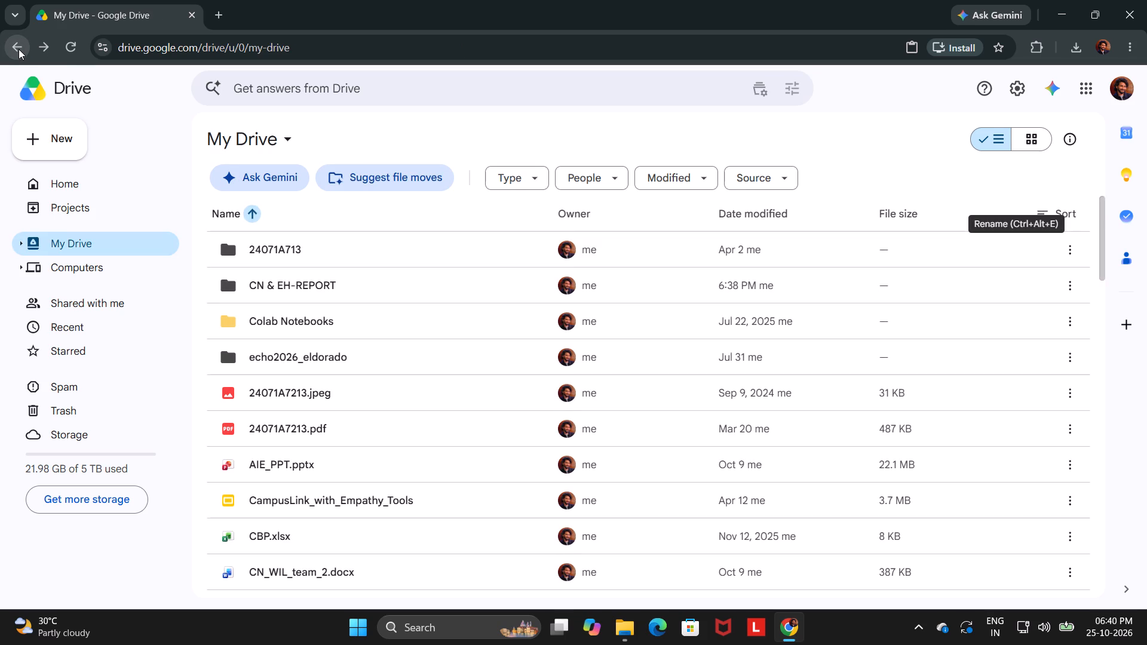
double_click(257, 284)
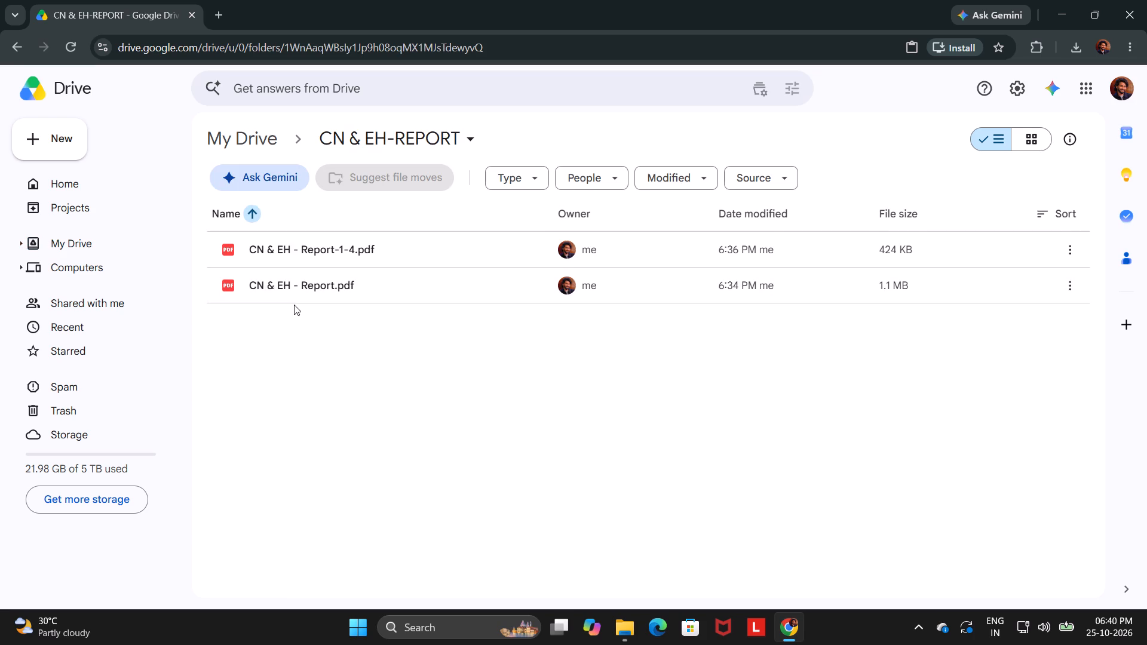
left_click(19, 59)
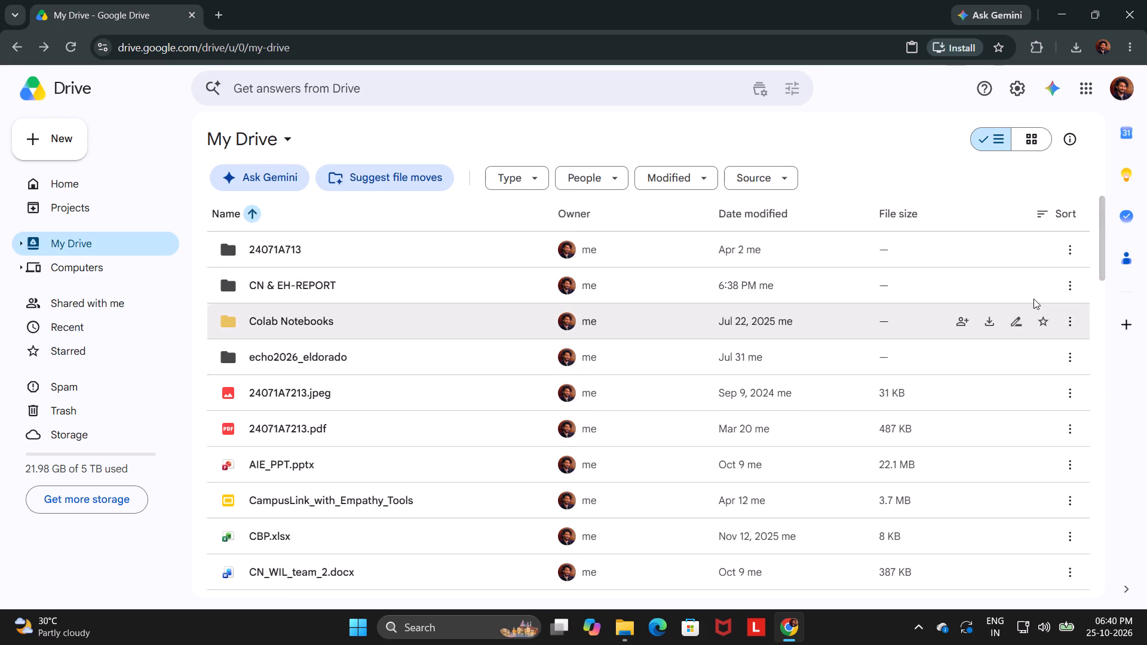
left_click(1078, 282)
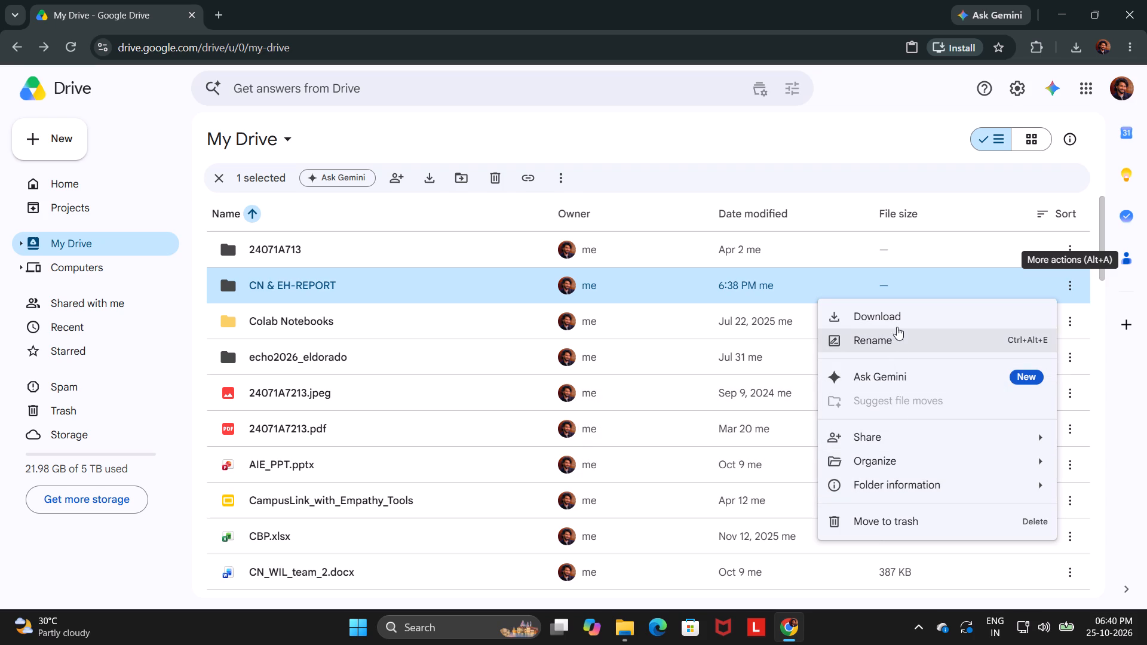
left_click(681, 130)
left_click(1062, 289)
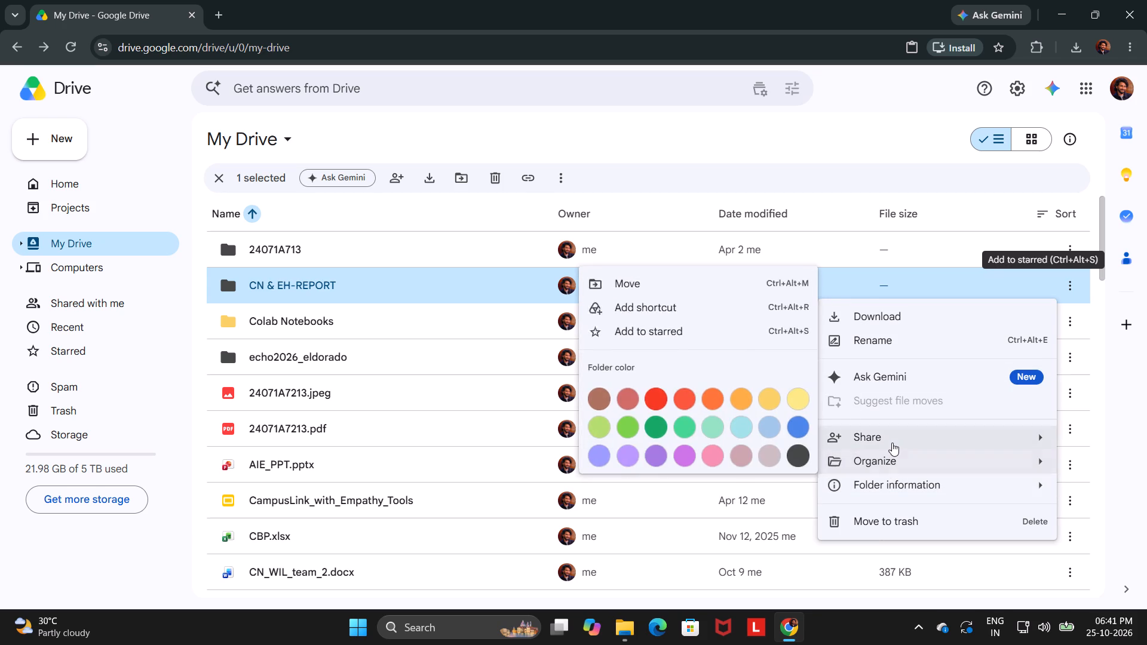
left_click(766, 469)
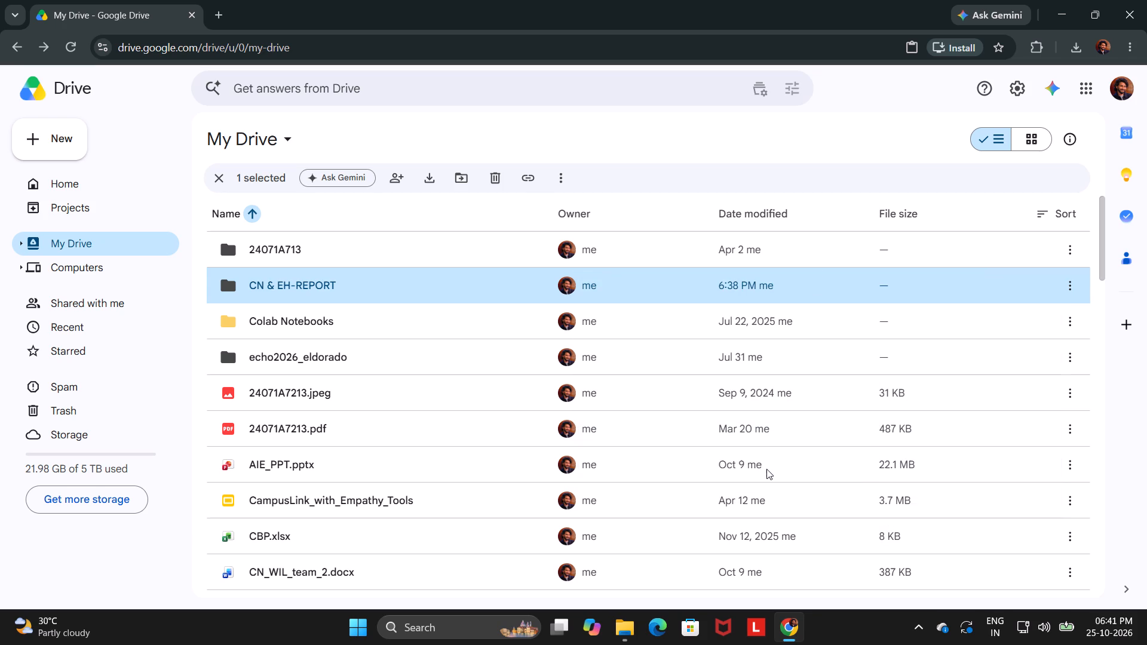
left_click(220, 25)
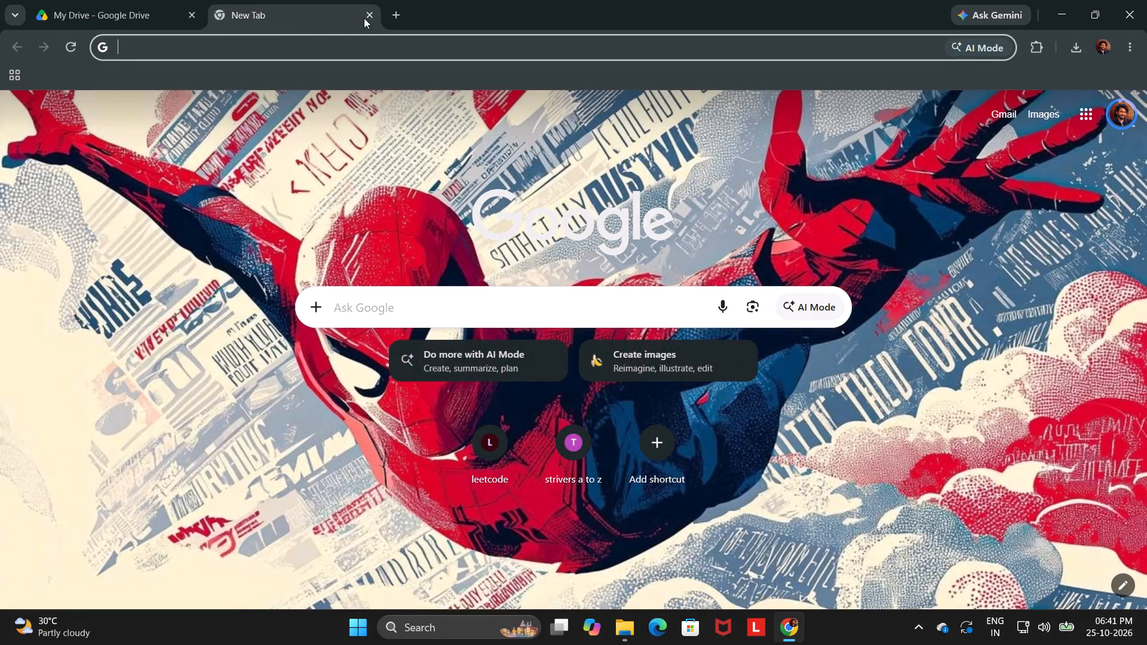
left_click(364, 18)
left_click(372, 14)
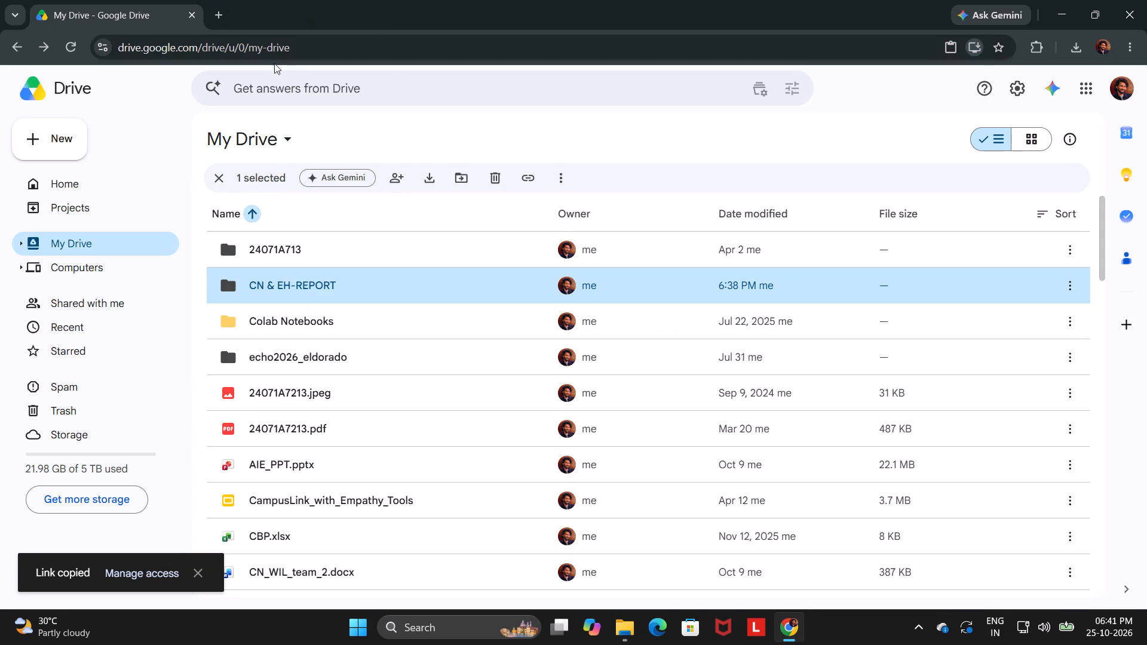
Open a new browser tab.
left_click(219, 15)
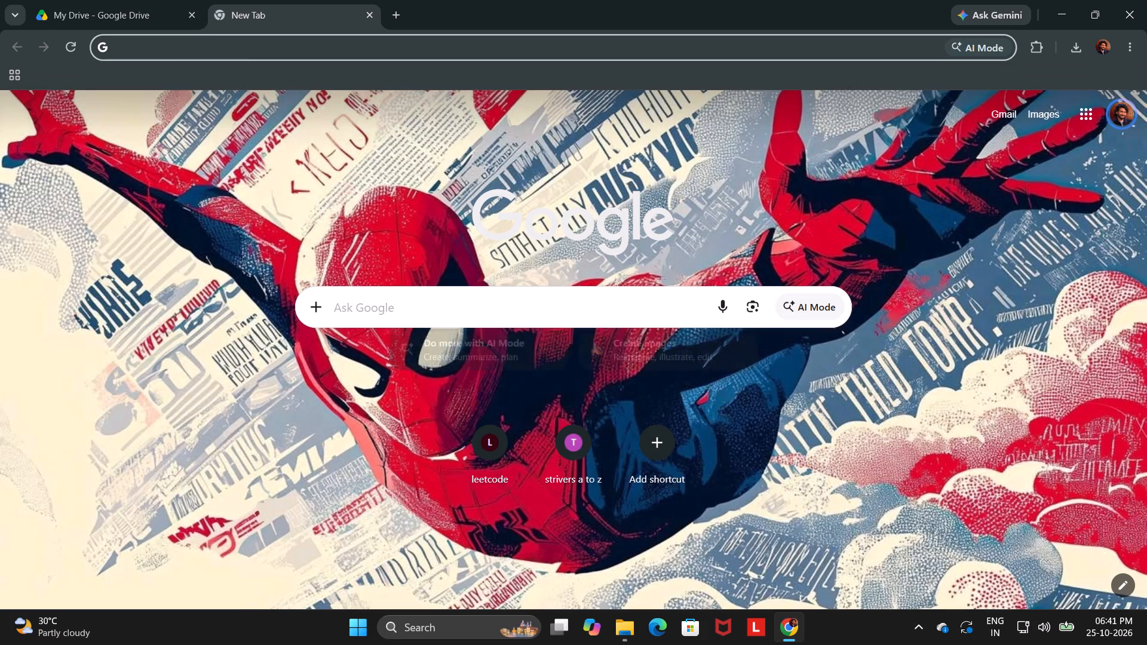
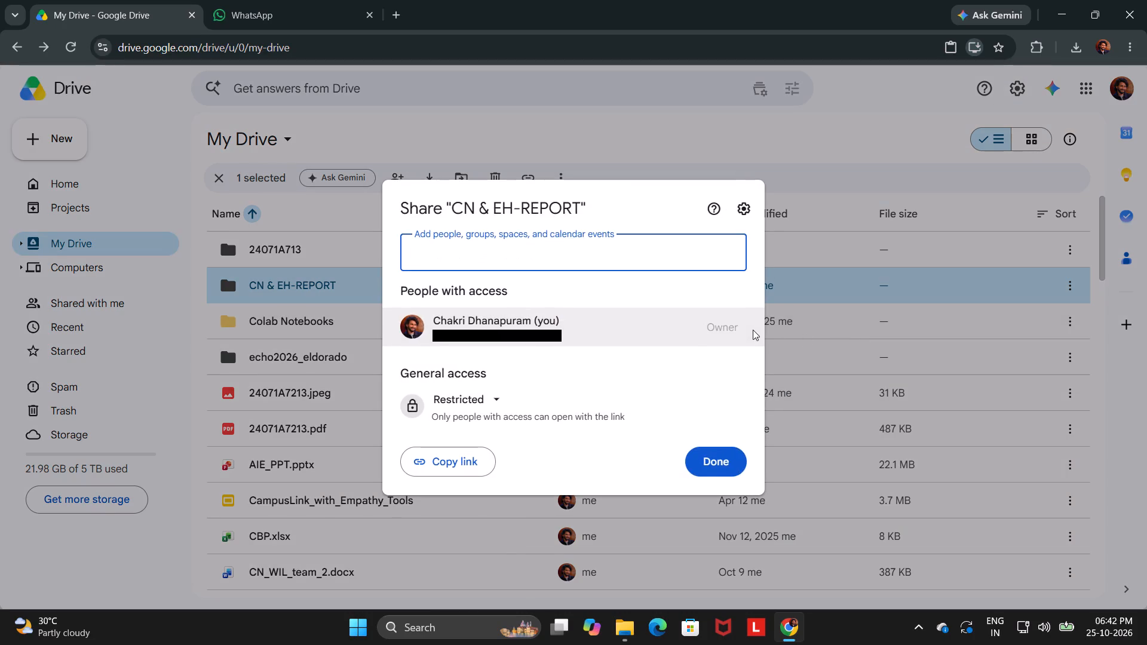
Set the CN & EH-REPORT folder's general access to Anyone with the link and close its sharing settings.
left_click(548, 415)
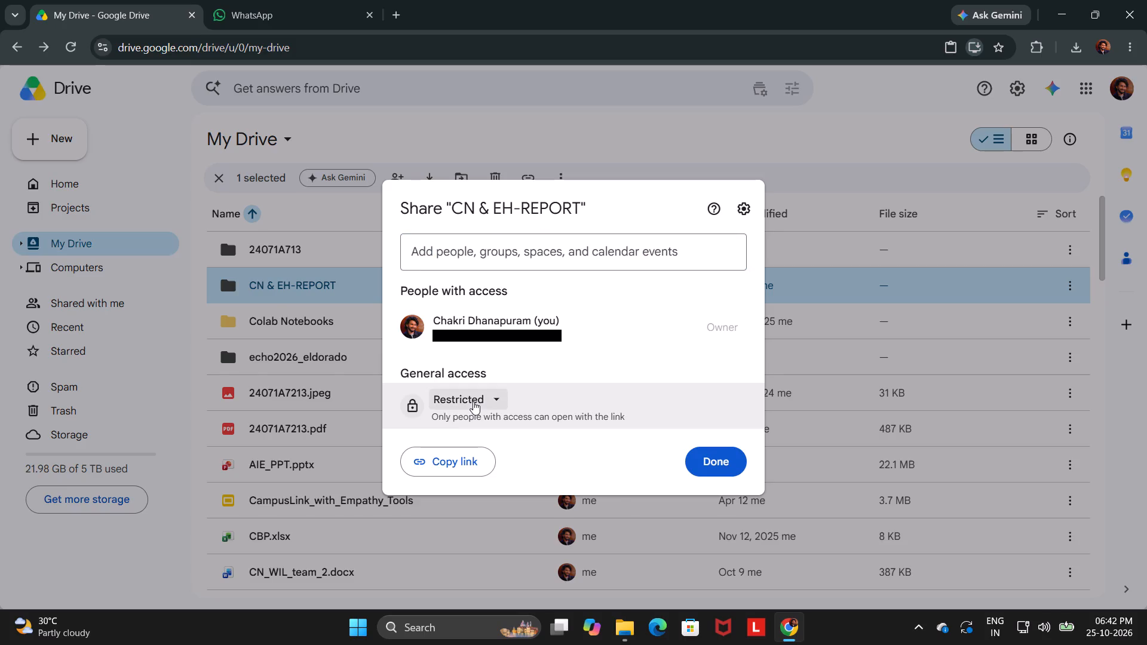
left_click(473, 401)
left_click(503, 468)
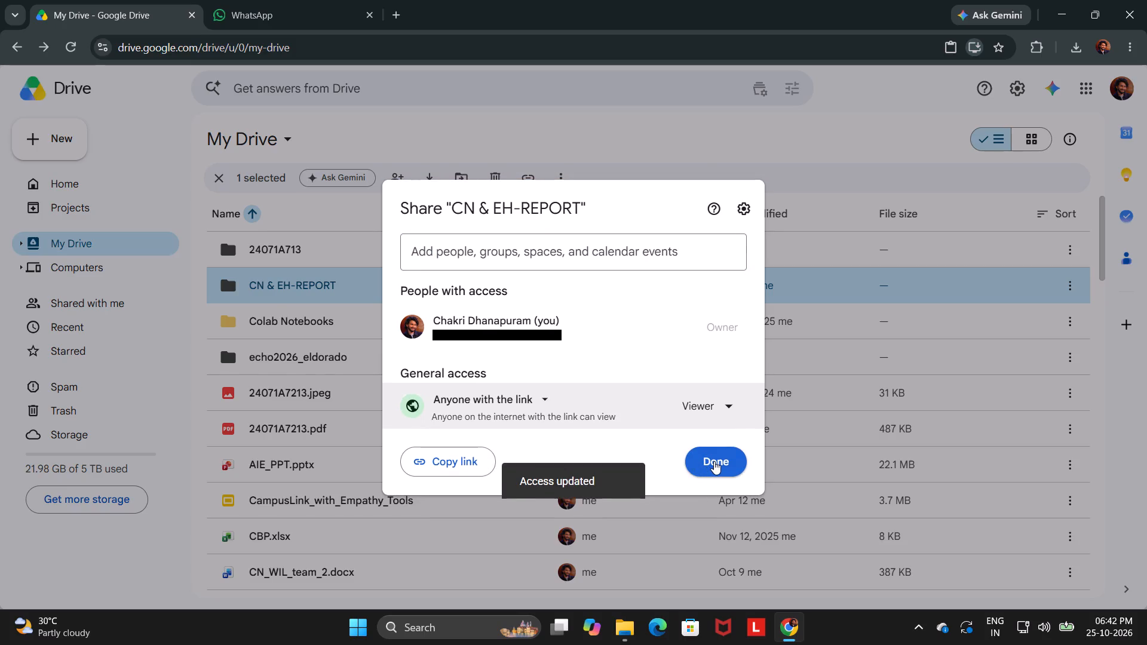
left_click(714, 461)
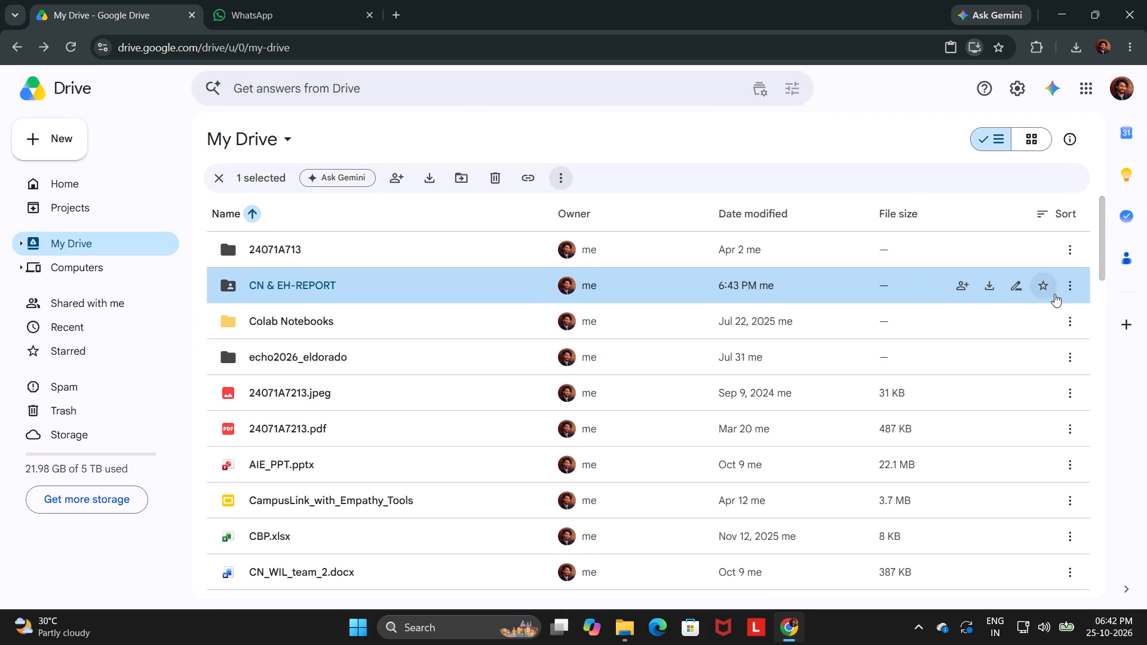
Reopen the sharing settings of the CN & EH-REPORT folder and copy its link.
left_click(1078, 287)
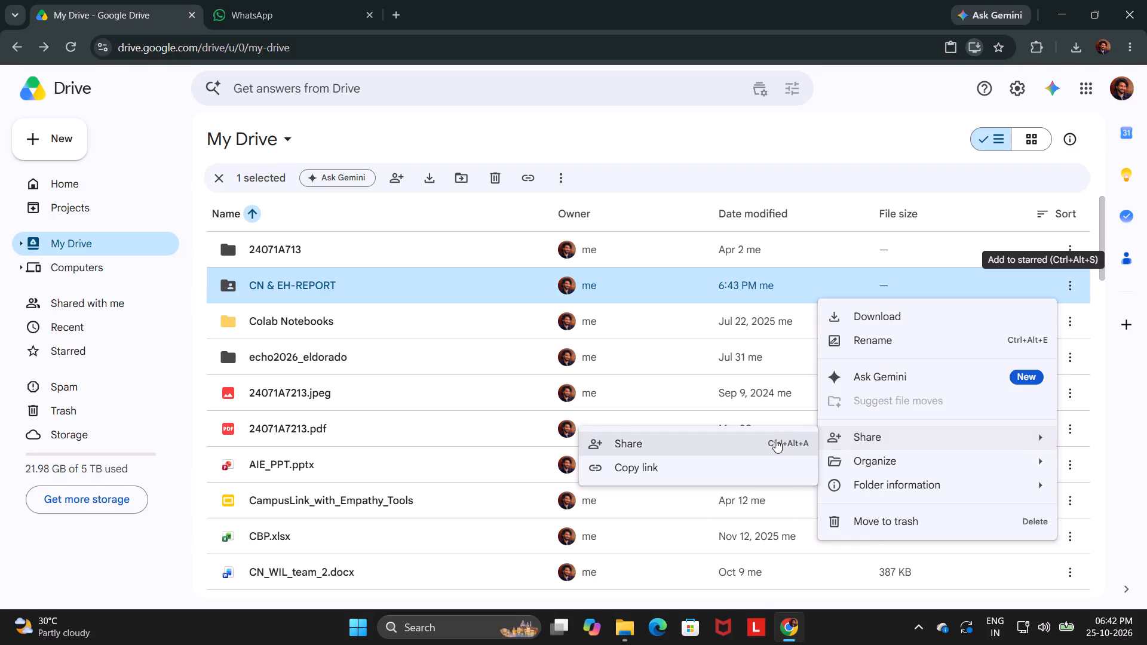
left_click(775, 441)
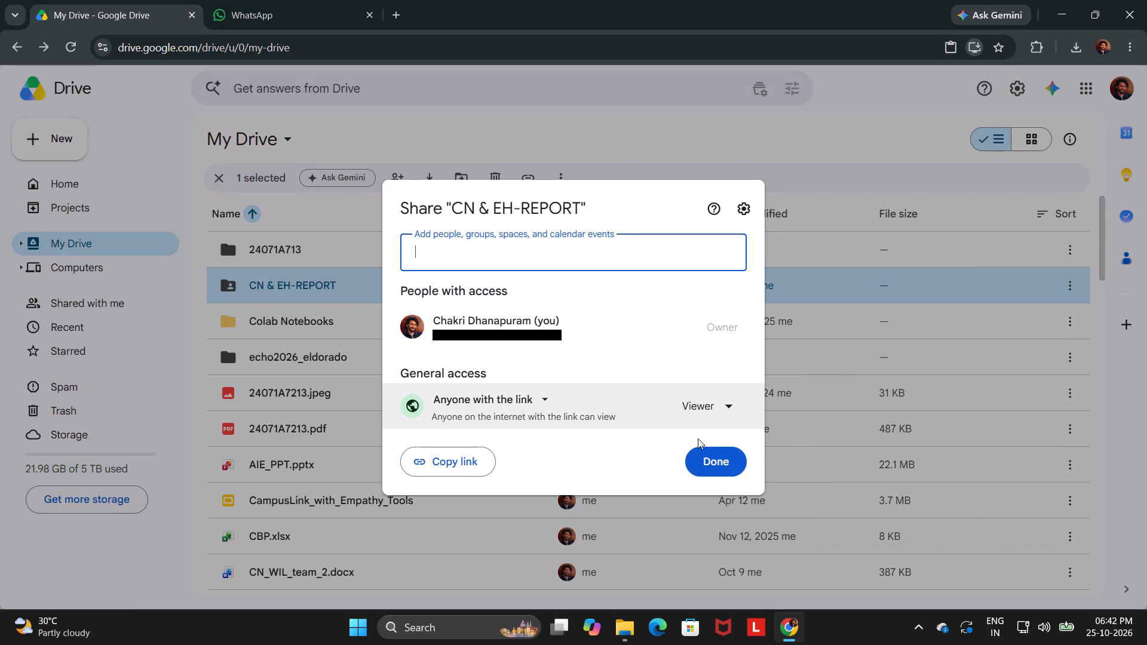
left_click(458, 454)
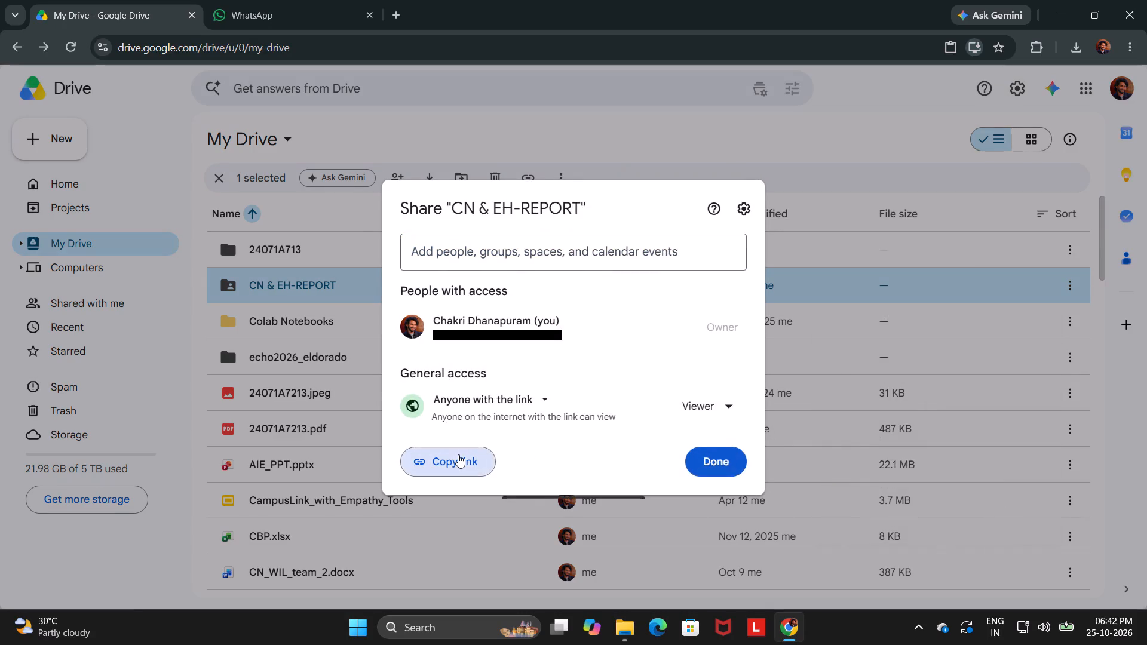